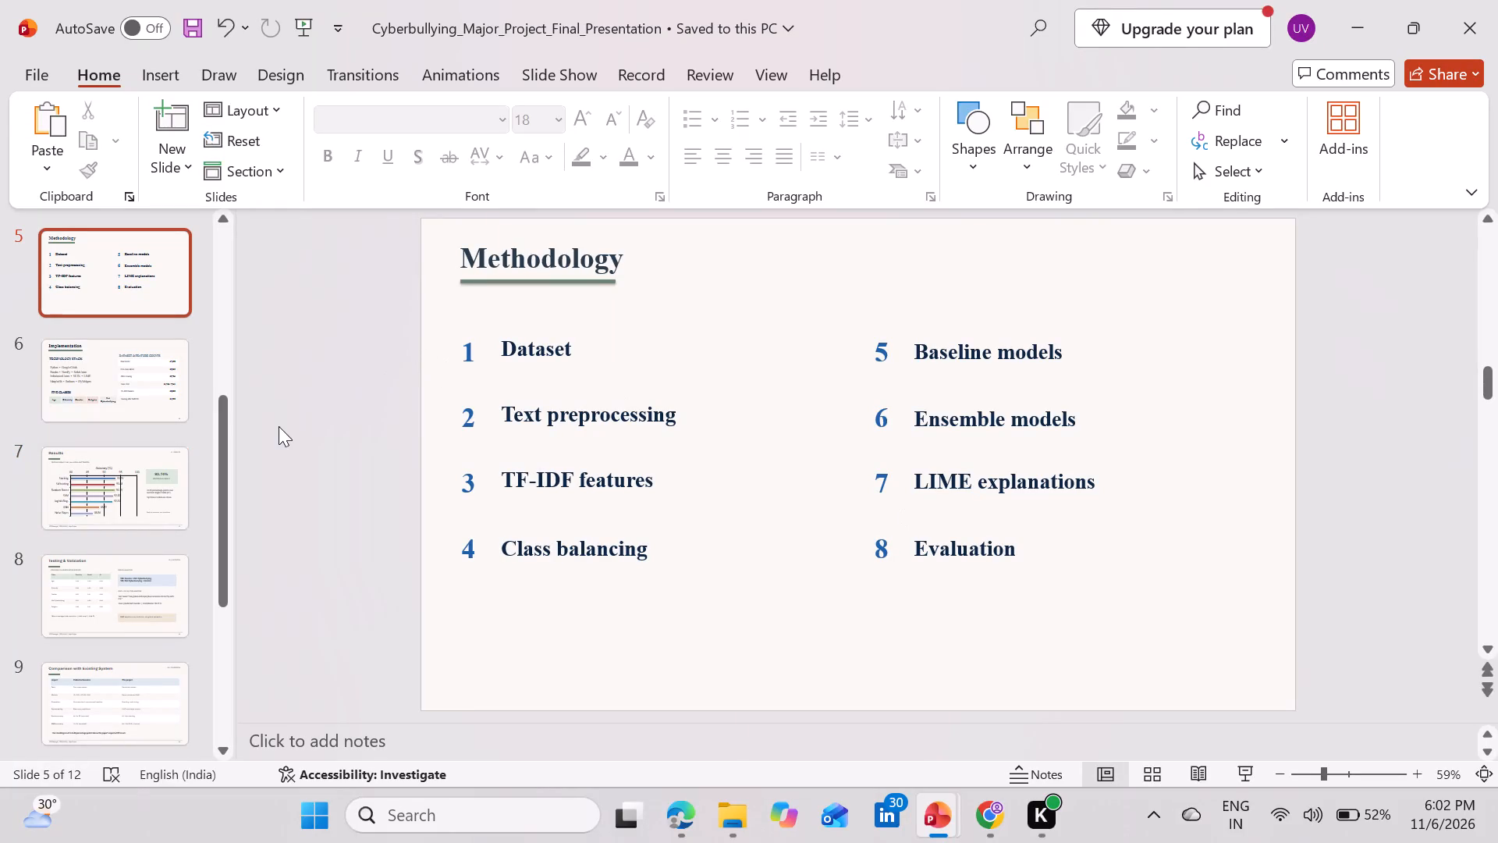
Open slide 6, Implementation.
{"action": "left_click", "coordinate": [122, 372]}
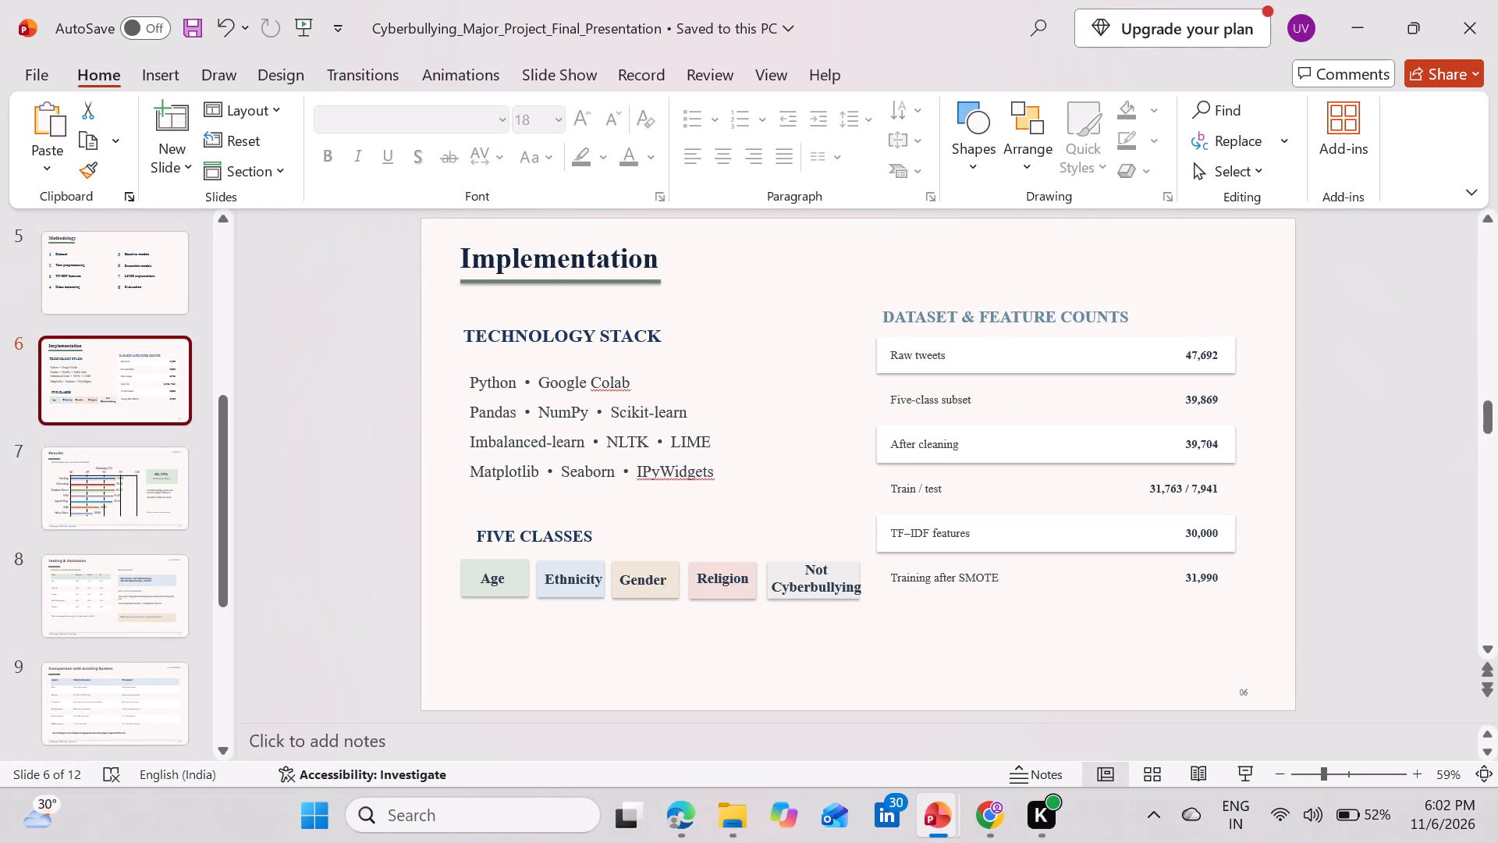
{"action": "left_click", "coordinate": [863, 281]}
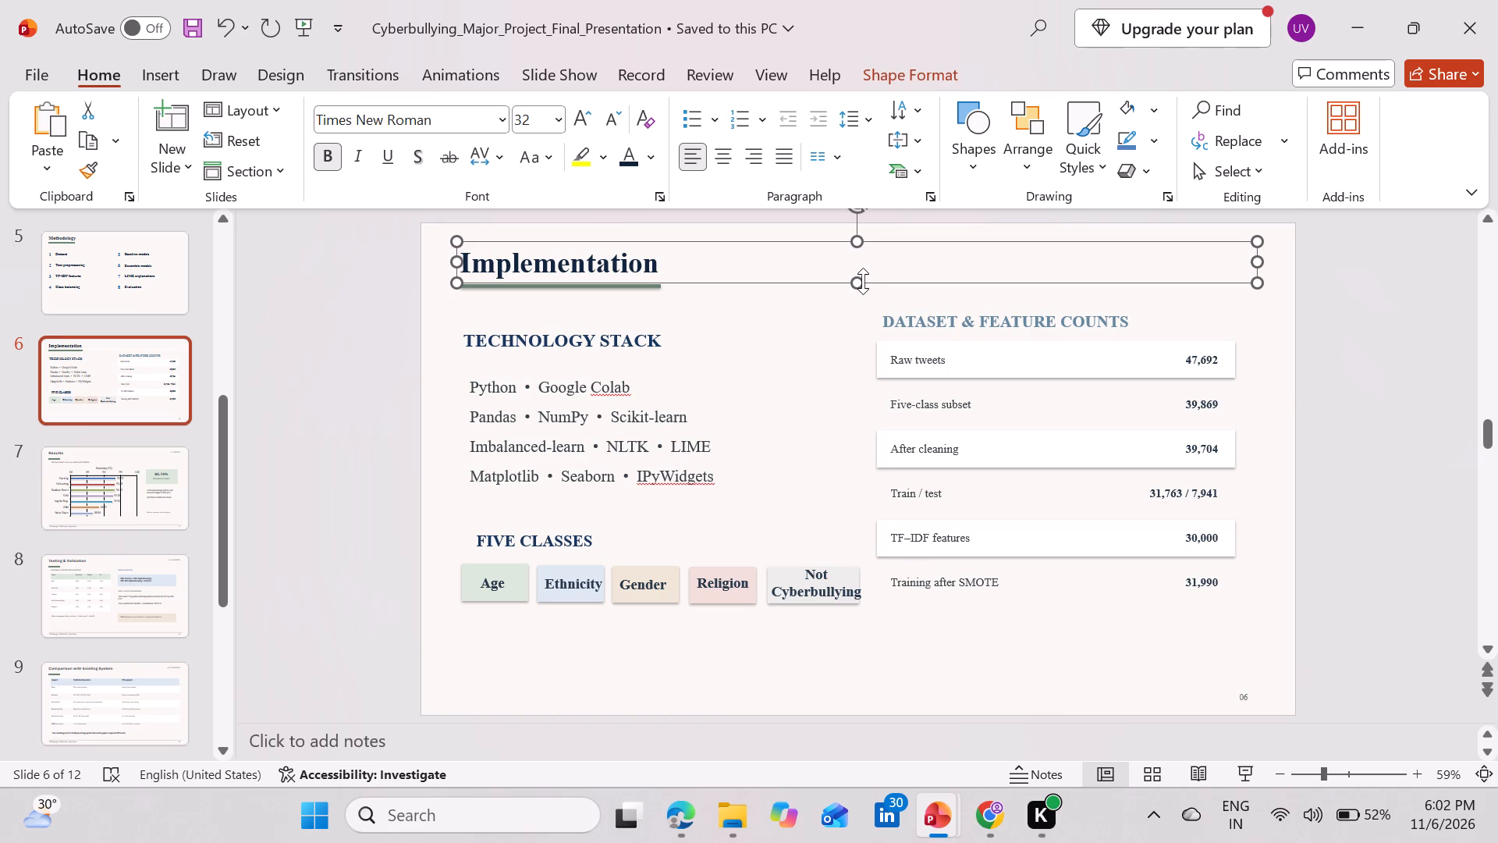
{"action": "left_click", "coordinate": [856, 352]}
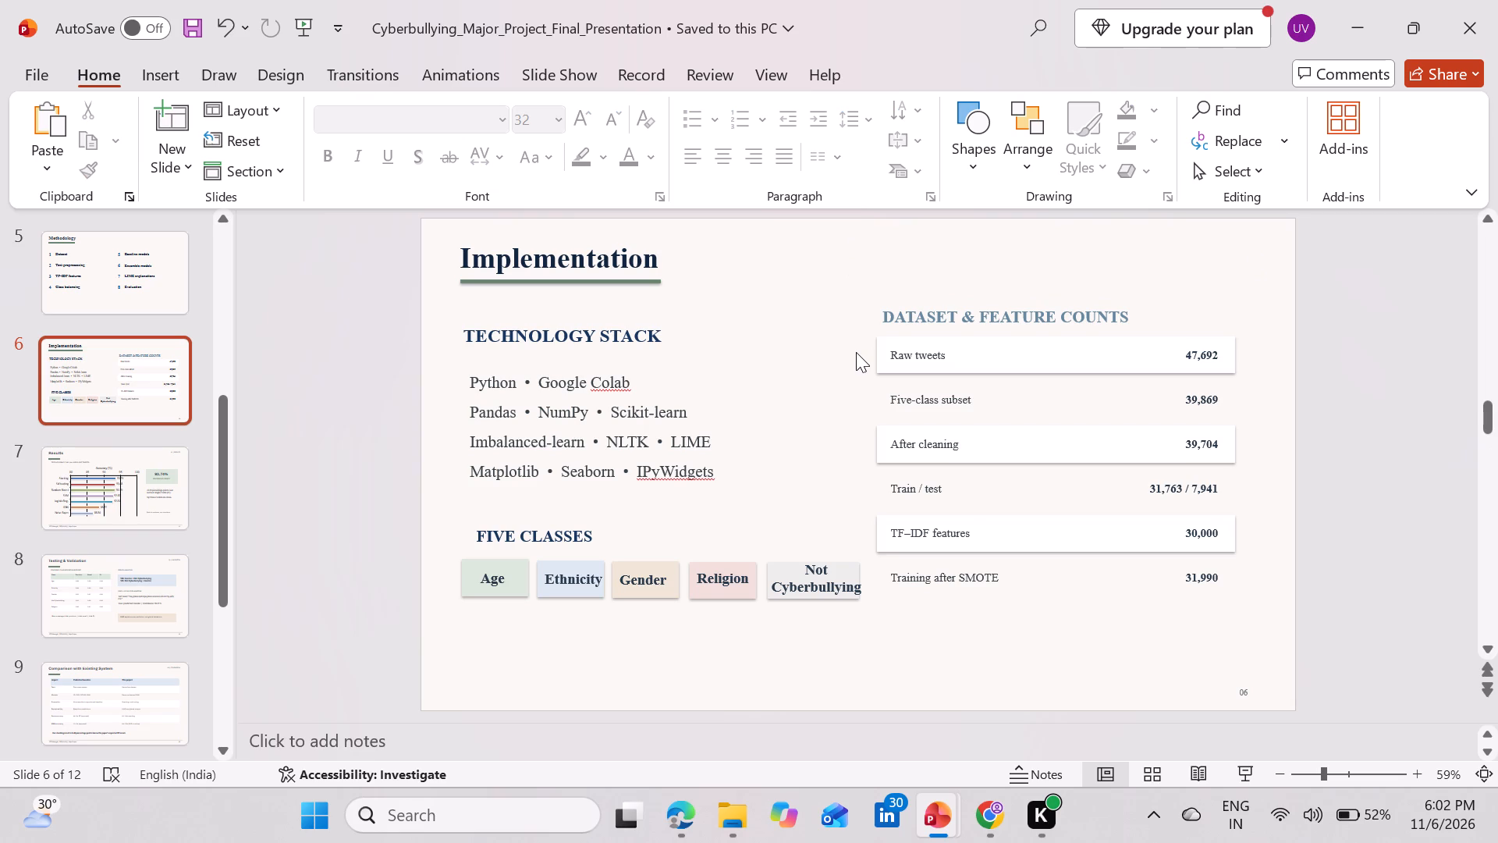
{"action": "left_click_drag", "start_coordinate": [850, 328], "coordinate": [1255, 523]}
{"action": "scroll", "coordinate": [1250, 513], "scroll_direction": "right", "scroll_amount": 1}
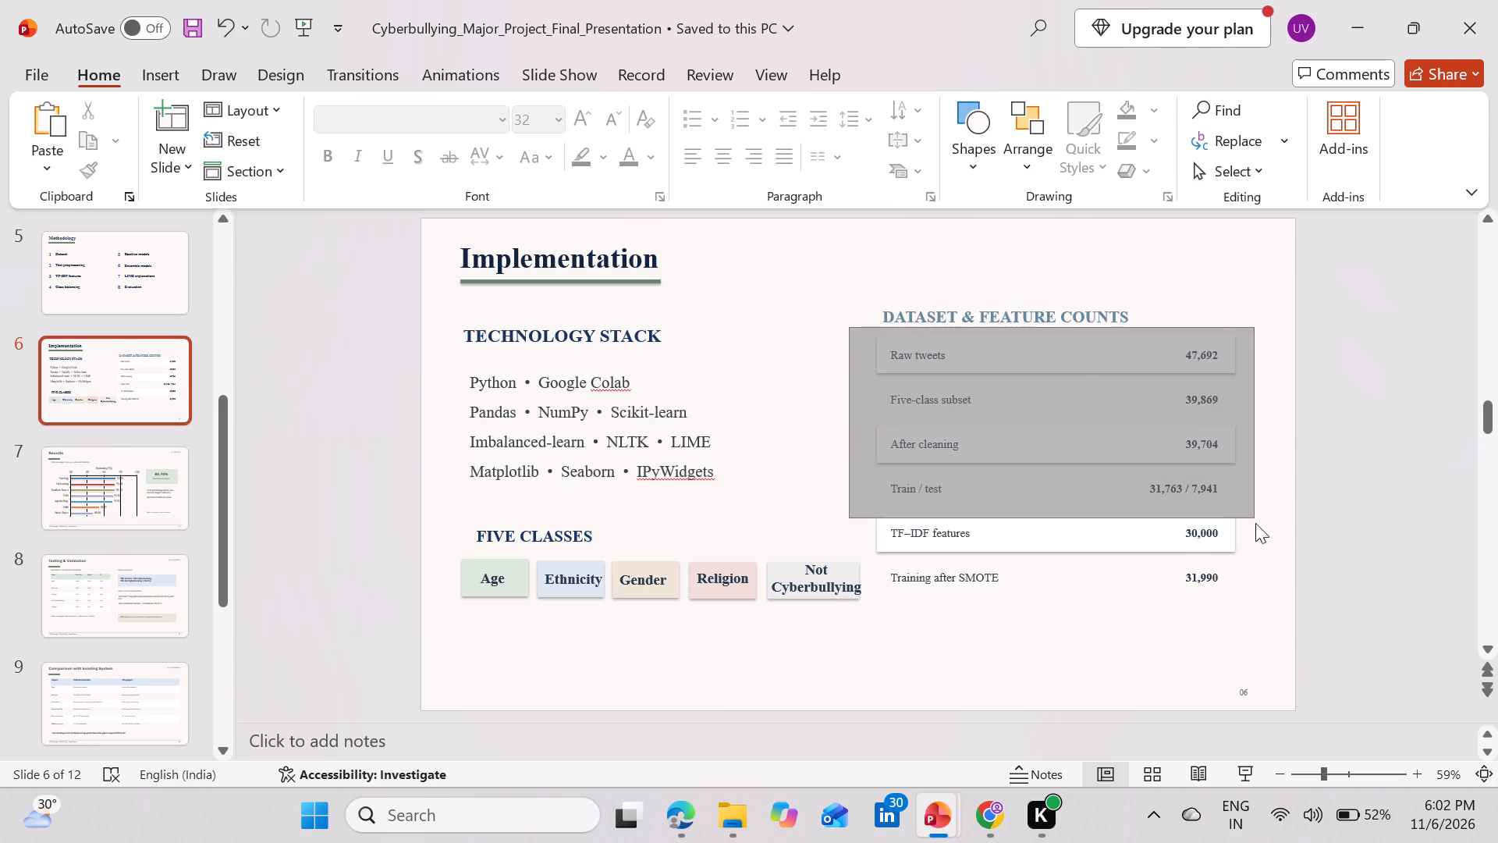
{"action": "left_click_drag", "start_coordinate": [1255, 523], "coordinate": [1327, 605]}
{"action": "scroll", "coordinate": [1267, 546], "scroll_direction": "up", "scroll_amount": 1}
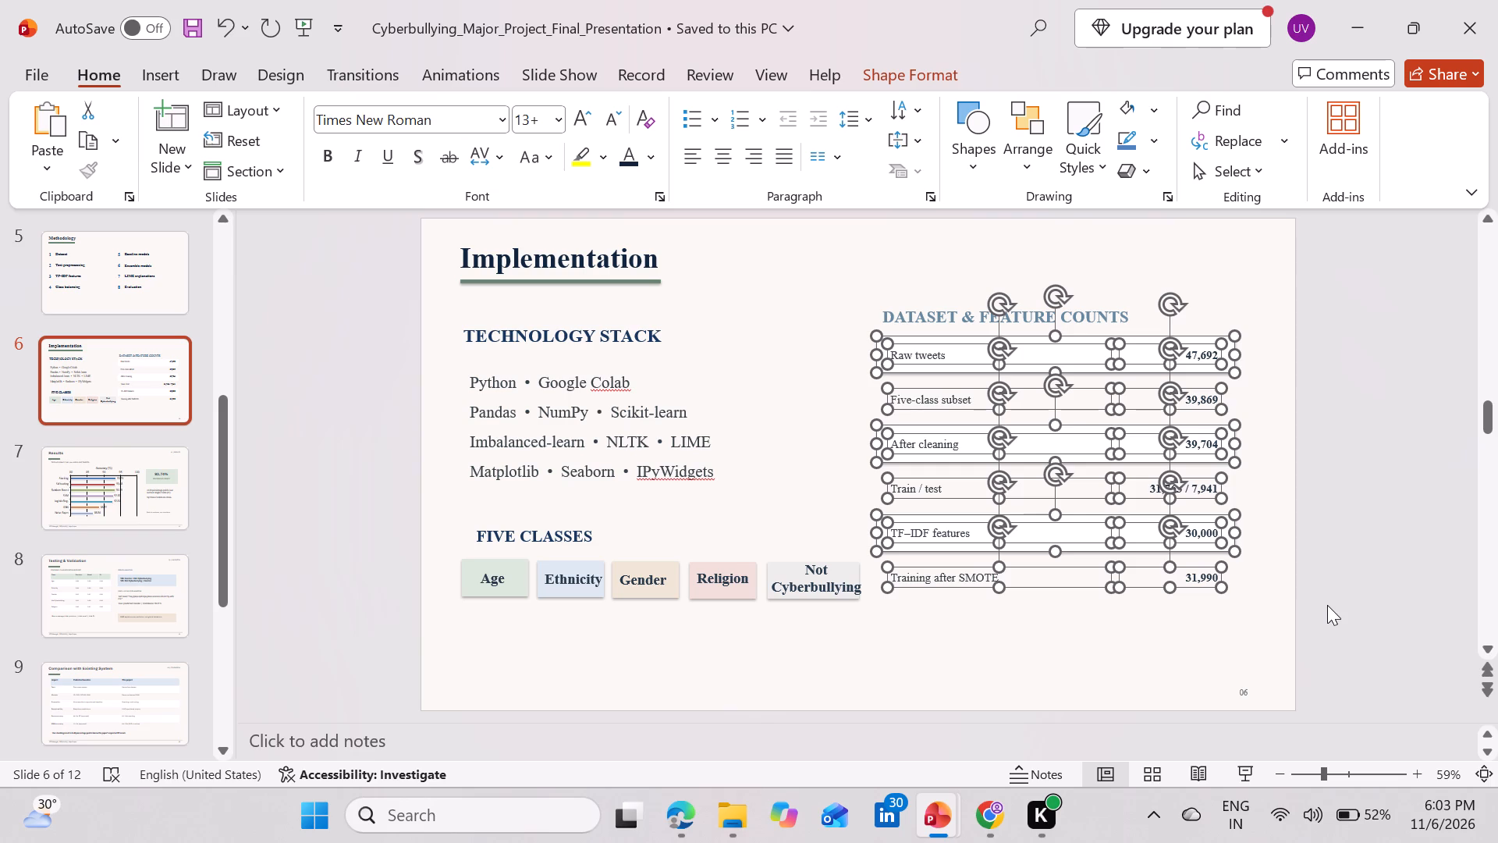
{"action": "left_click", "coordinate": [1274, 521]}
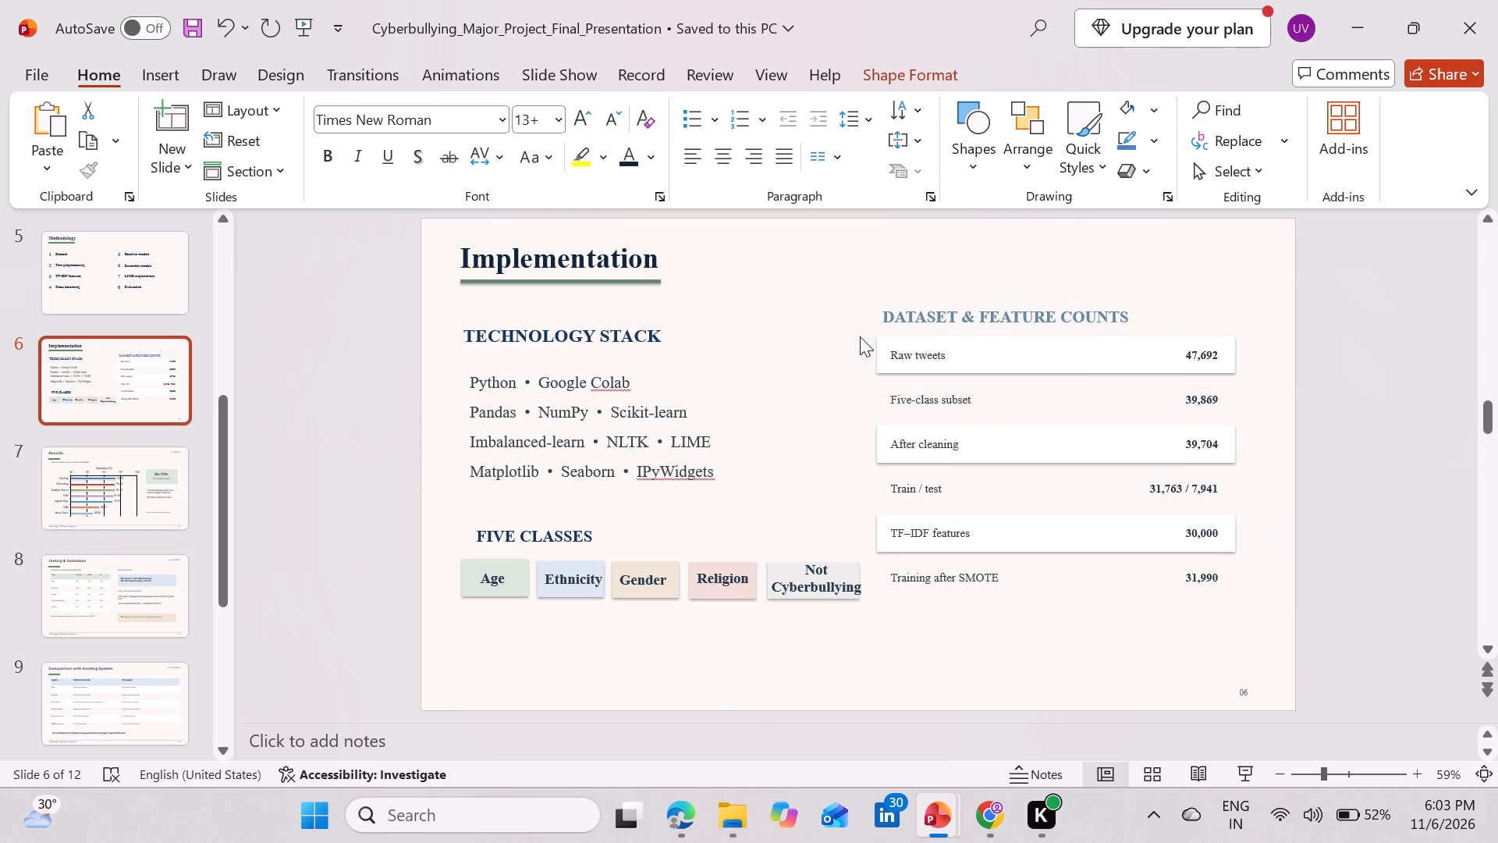
Nudge the Raw tweets row, including its label, value and background box, slightly upward.
{"action": "left_click_drag", "start_coordinate": [860, 336], "coordinate": [1287, 388]}
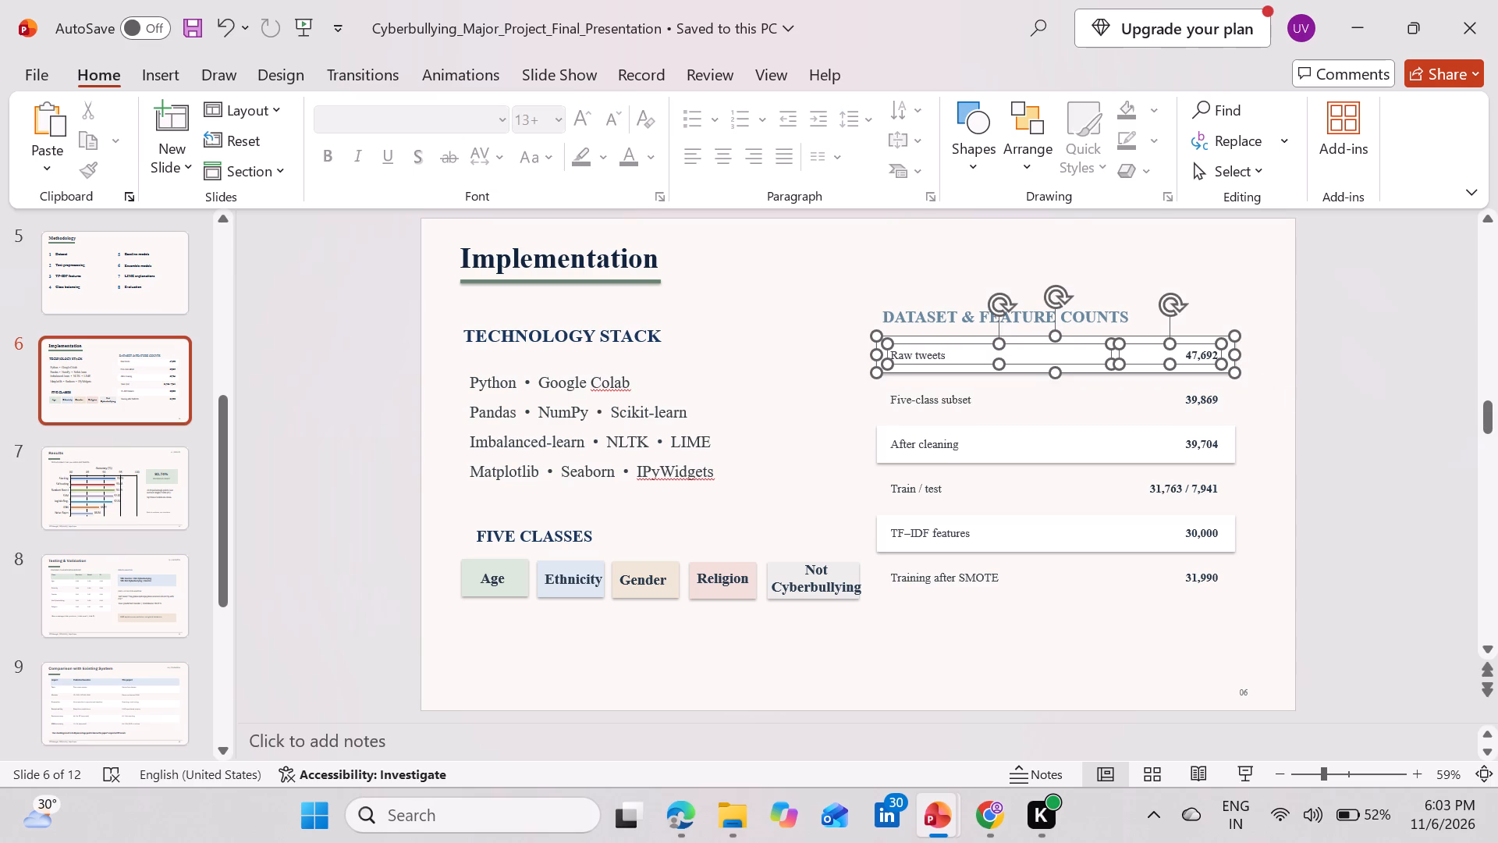
{"action": "left_click", "coordinate": [1208, 337]}
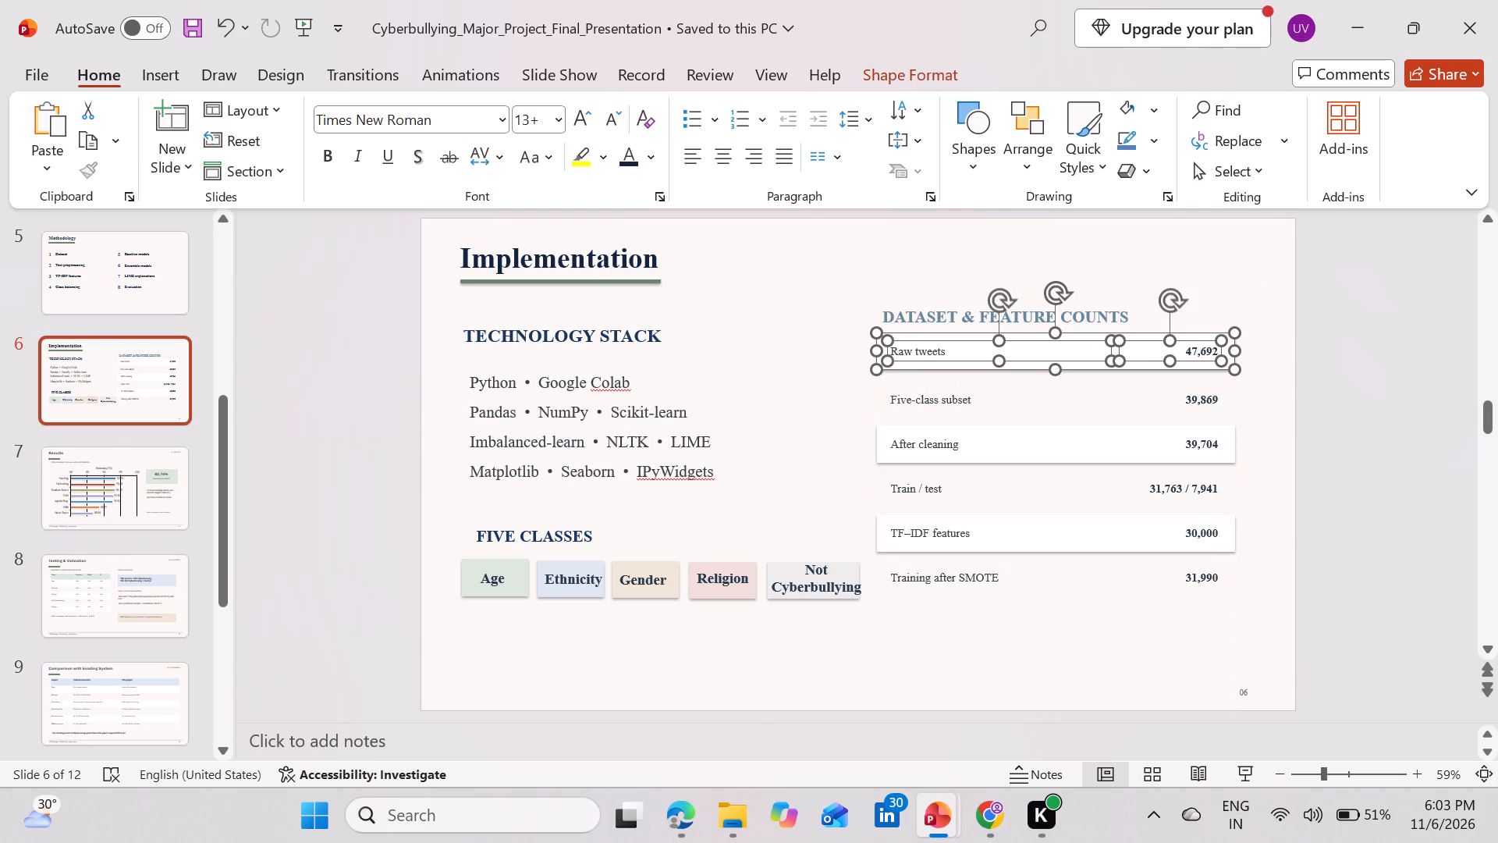
{"action": "left_click", "coordinate": [912, 400]}
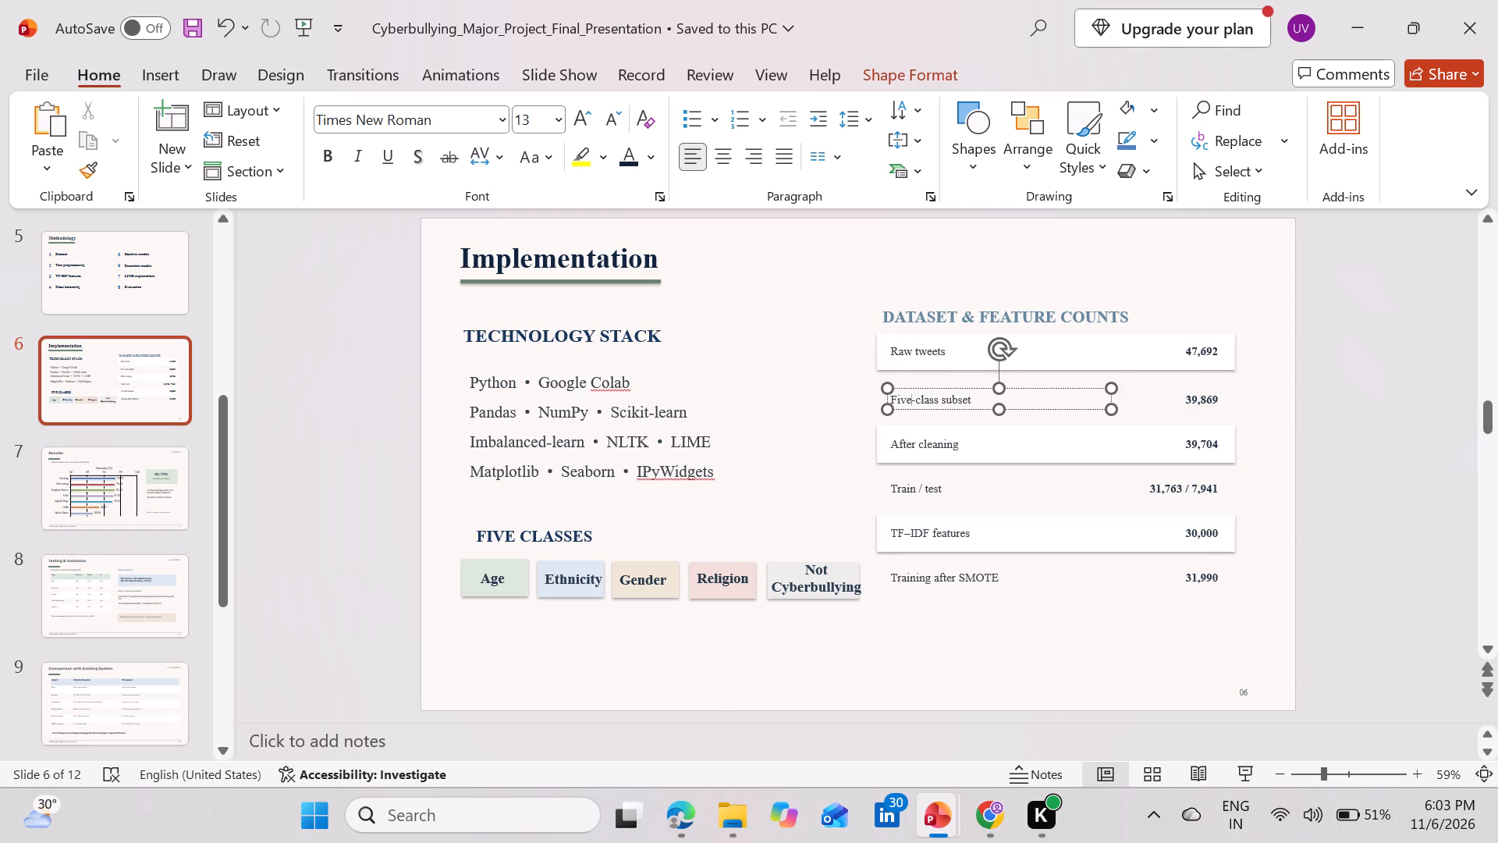
{"action": "left_click", "coordinate": [838, 392]}
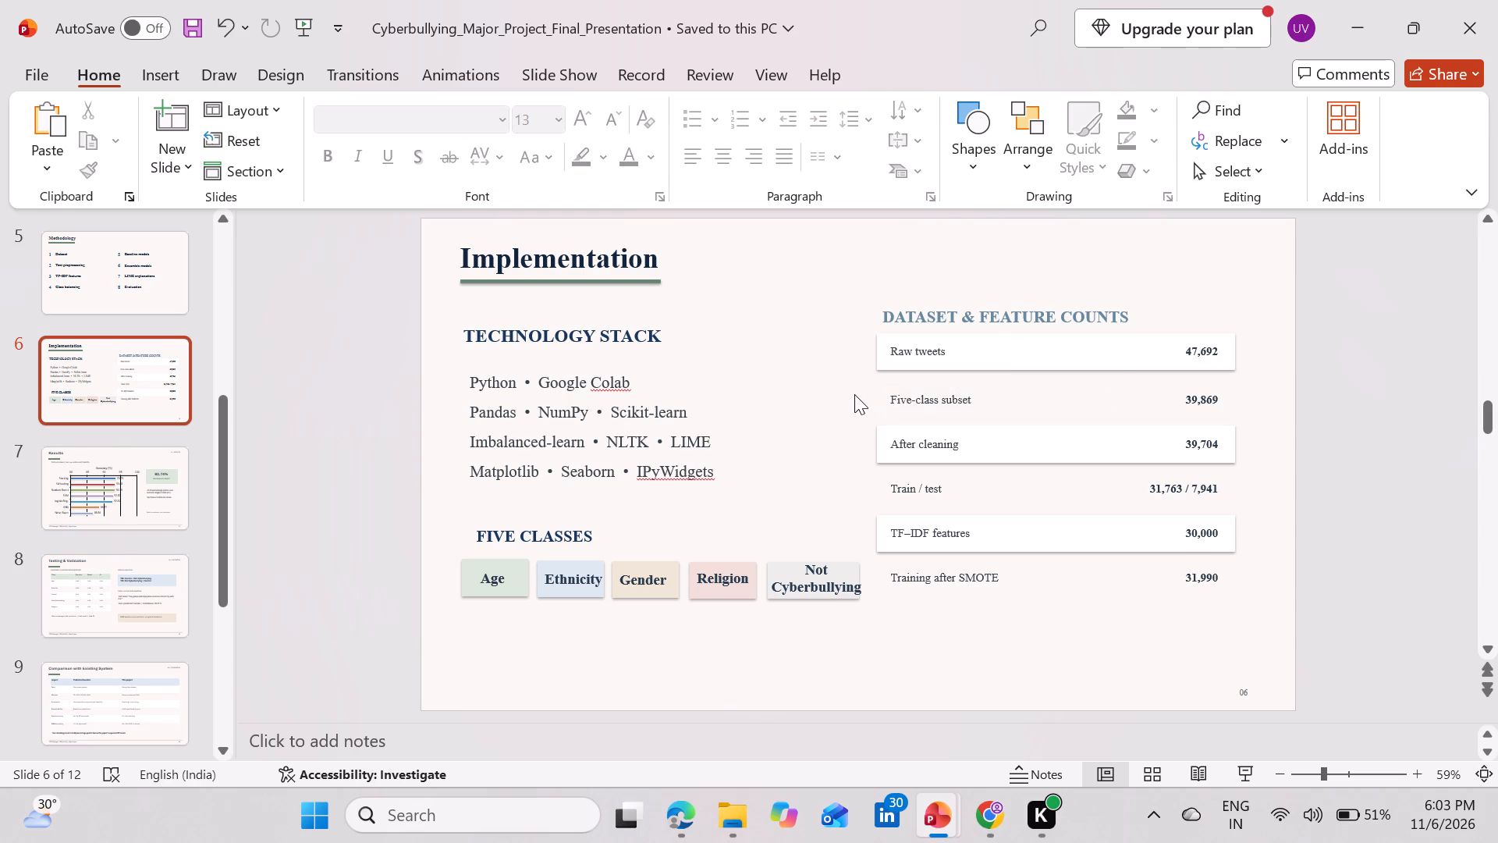
Move the DATASET & FEATURE COUNTS heading up, leaving a wider gap above the Raw tweets row.
{"action": "left_click", "coordinate": [959, 307]}
{"action": "left_click_drag", "start_coordinate": [987, 296], "coordinate": [987, 267]}
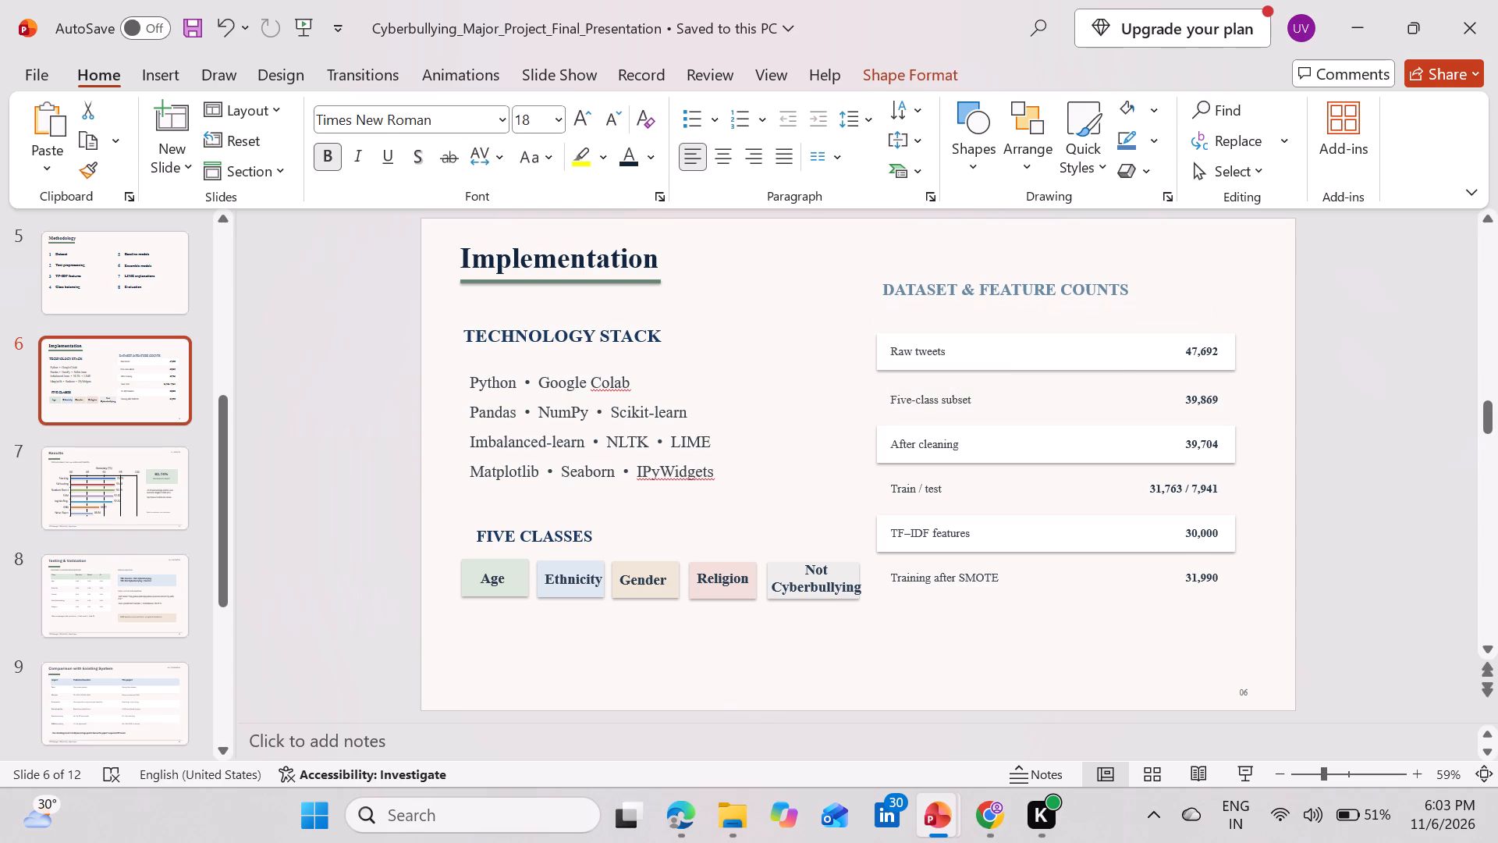
{"action": "left_click_drag", "start_coordinate": [987, 267], "coordinate": [983, 258]}
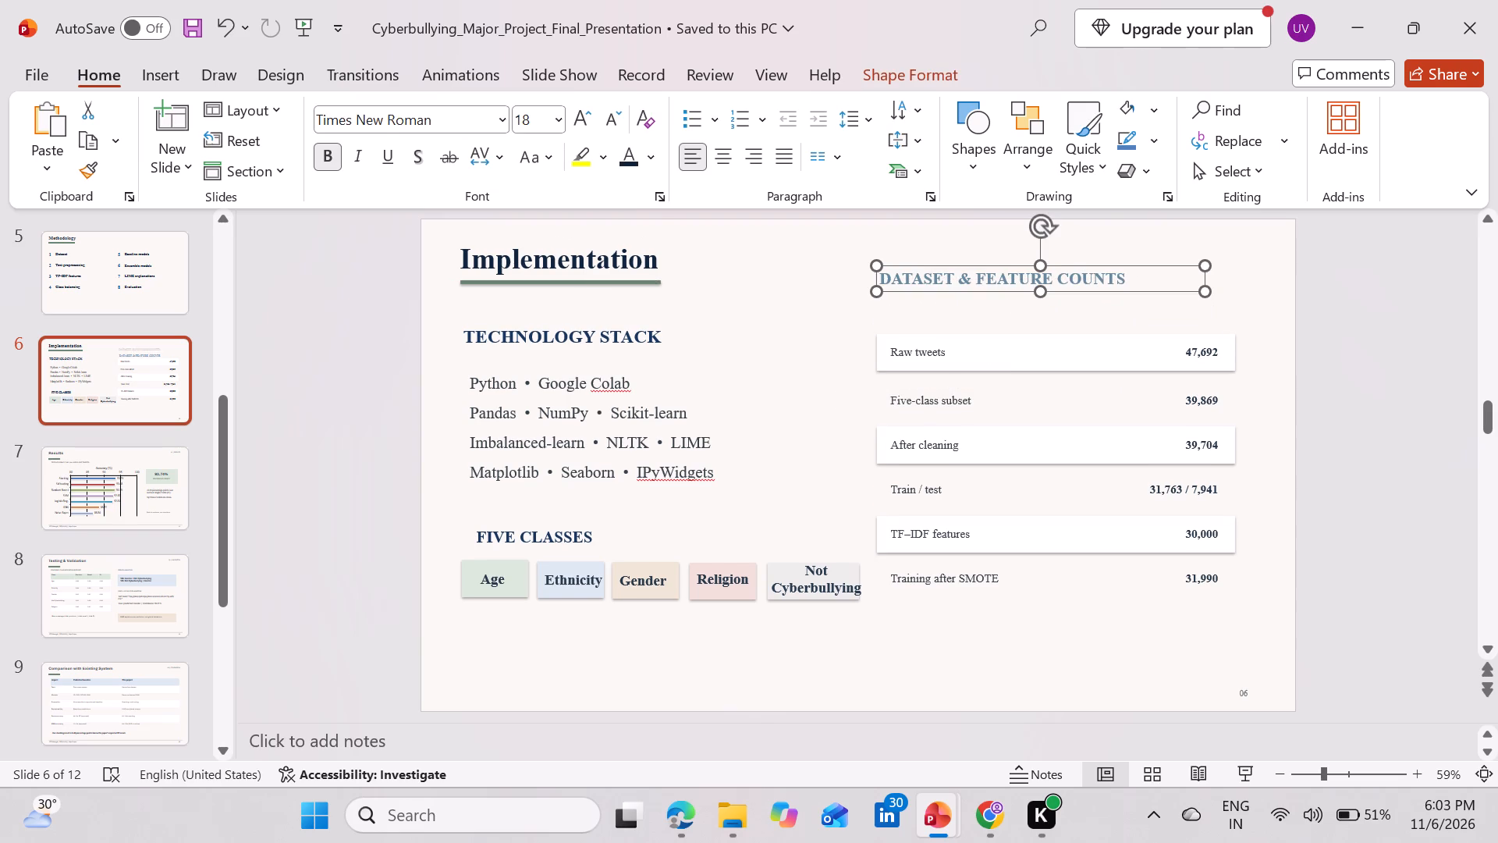
Move all the dataset rows, from Raw tweets to Training after SMOTE, up together to sit just below their heading.
{"action": "left_click", "coordinate": [928, 320]}
{"action": "left_click_drag", "start_coordinate": [847, 316], "coordinate": [899, 320]}
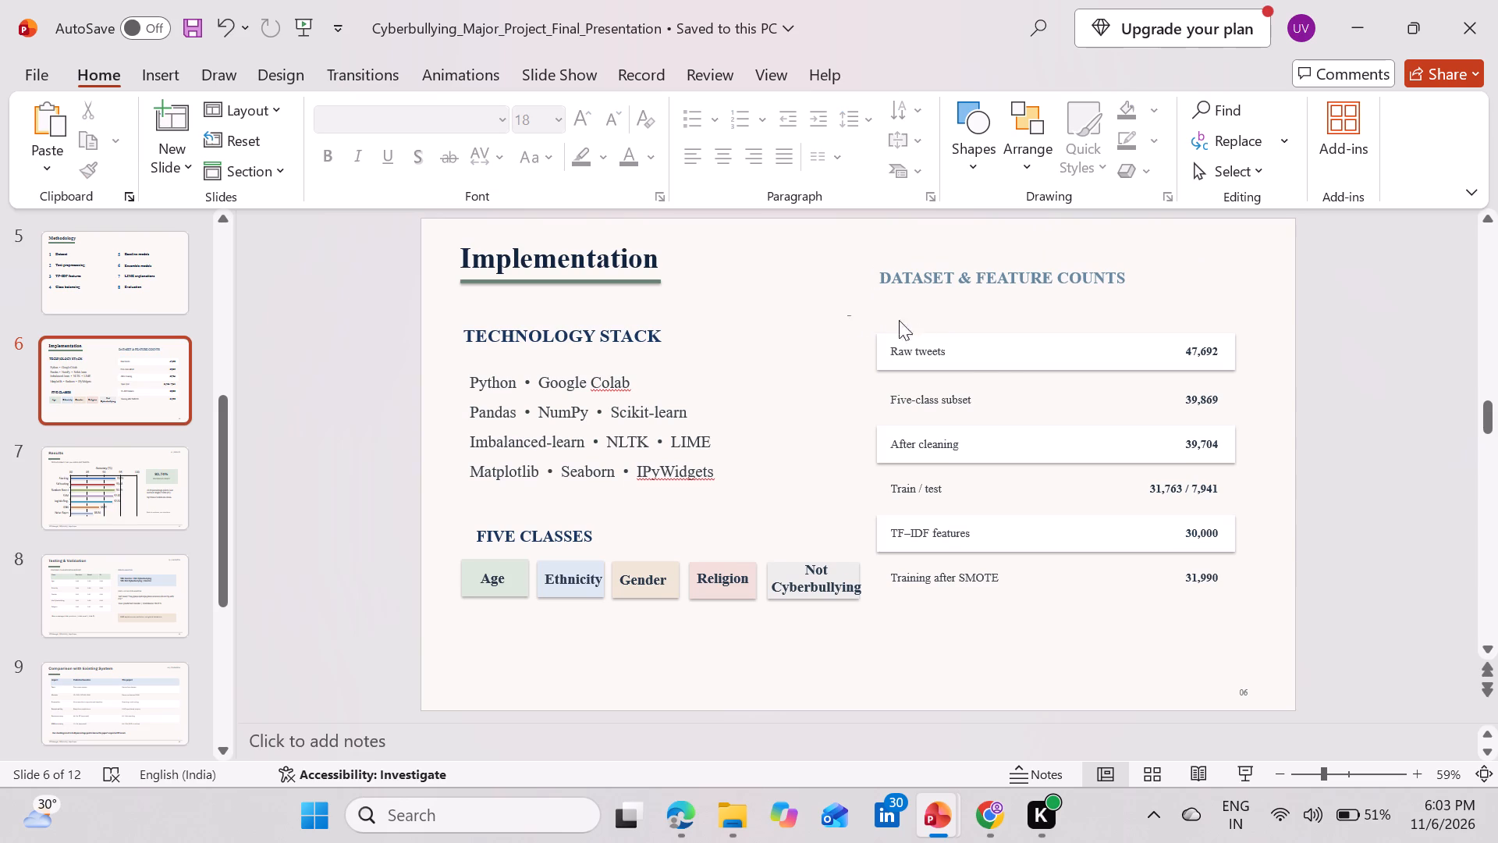
{"action": "left_click_drag", "start_coordinate": [899, 320], "coordinate": [1238, 473]}
{"action": "scroll", "coordinate": [1024, 384], "scroll_direction": "right", "scroll_amount": 1}
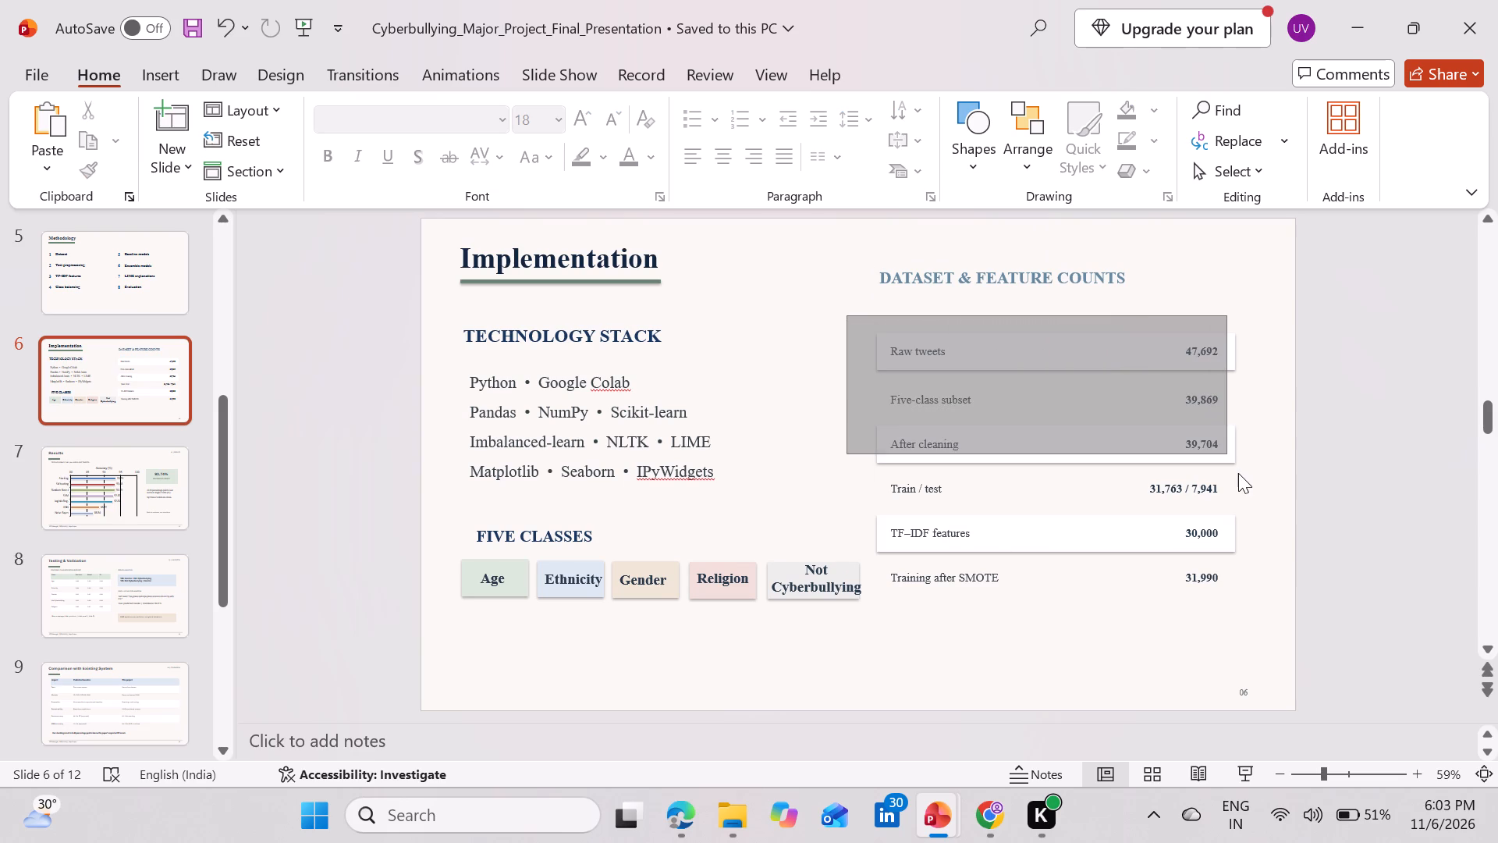
{"action": "left_click_drag", "start_coordinate": [1238, 473], "coordinate": [1265, 425]}
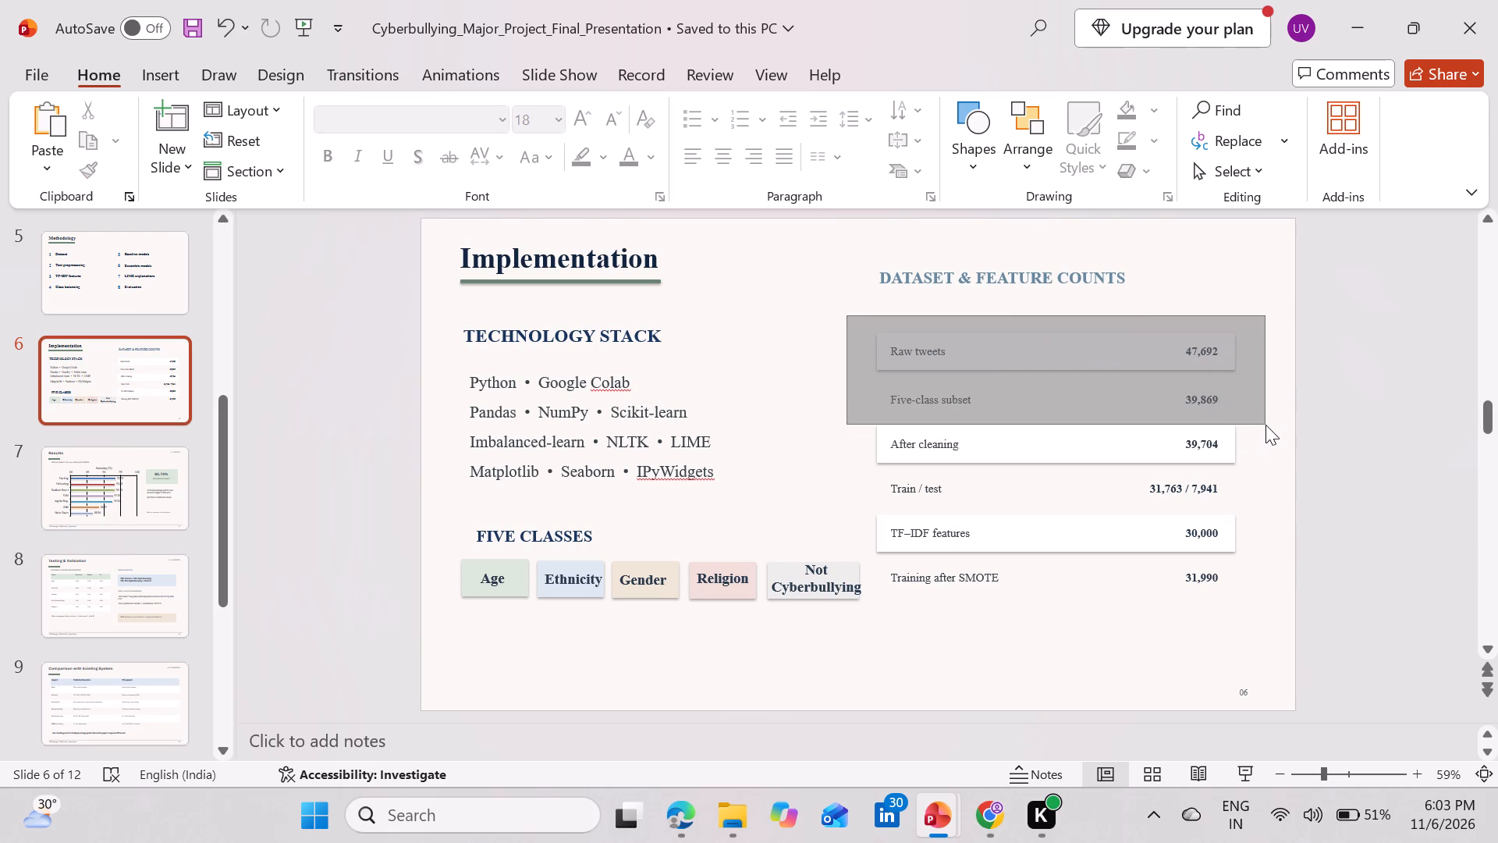
{"action": "left_click_drag", "start_coordinate": [1265, 425], "coordinate": [1276, 431]}
{"action": "scroll", "coordinate": [1265, 436], "scroll_direction": "up", "scroll_amount": 1}
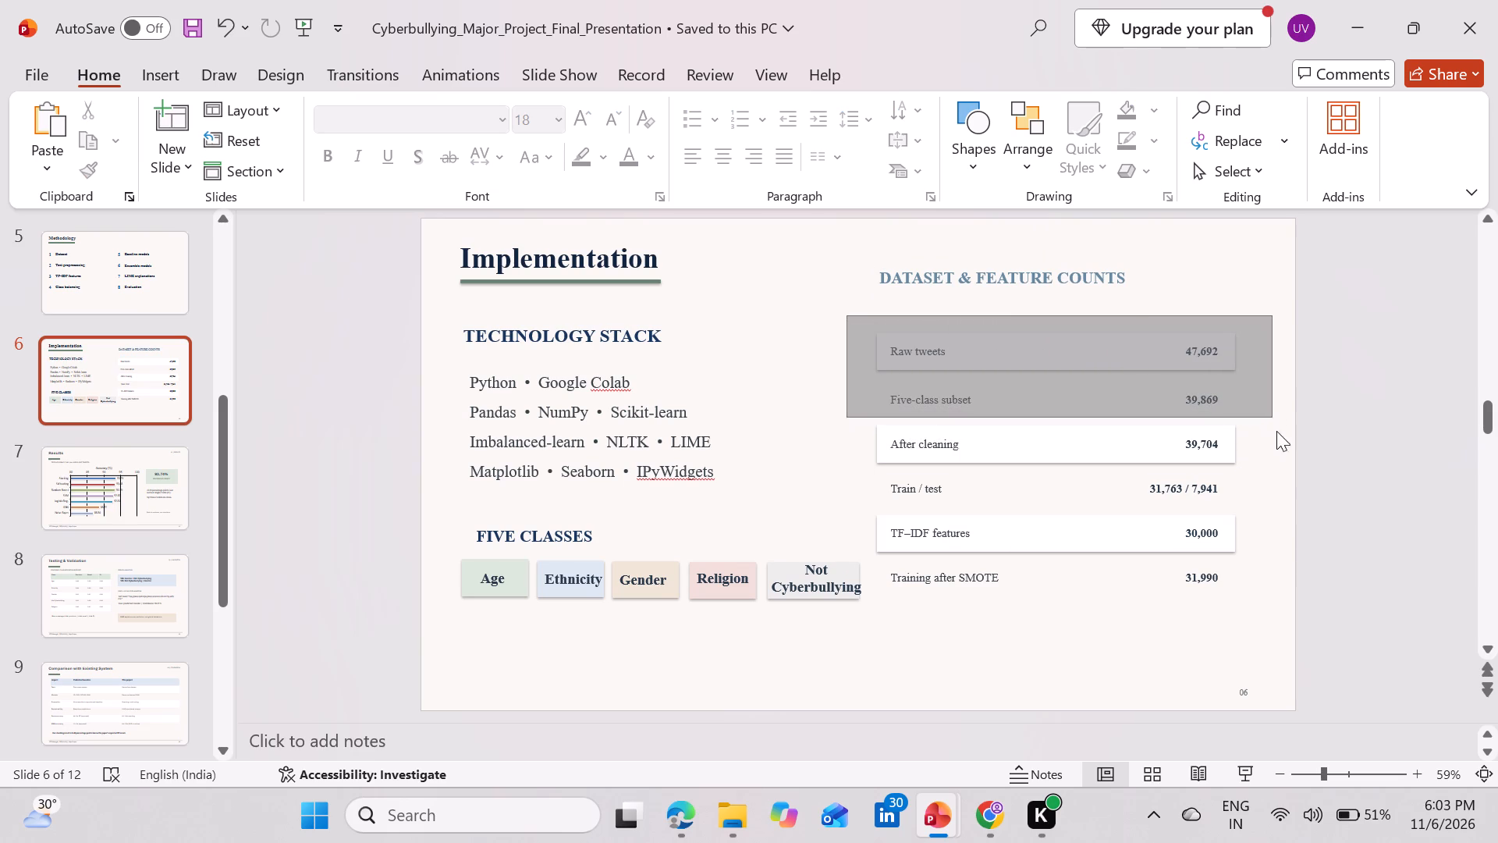
{"action": "scroll", "coordinate": [1276, 431], "scroll_direction": "up", "scroll_amount": 1}
{"action": "left_click_drag", "start_coordinate": [1276, 431], "coordinate": [1342, 612]}
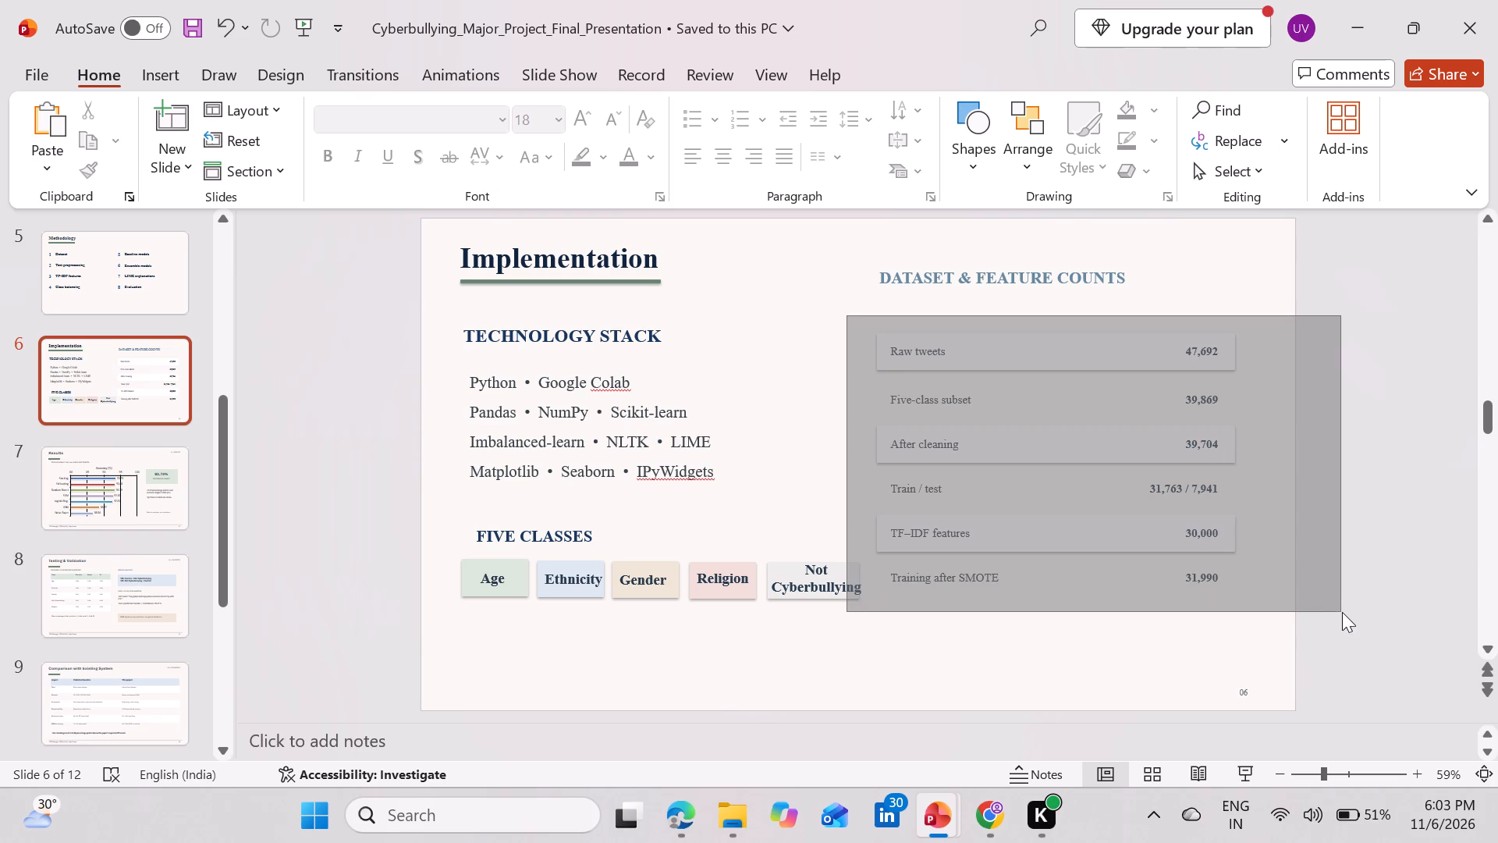
{"action": "left_click_drag", "start_coordinate": [1342, 612], "coordinate": [1368, 615]}
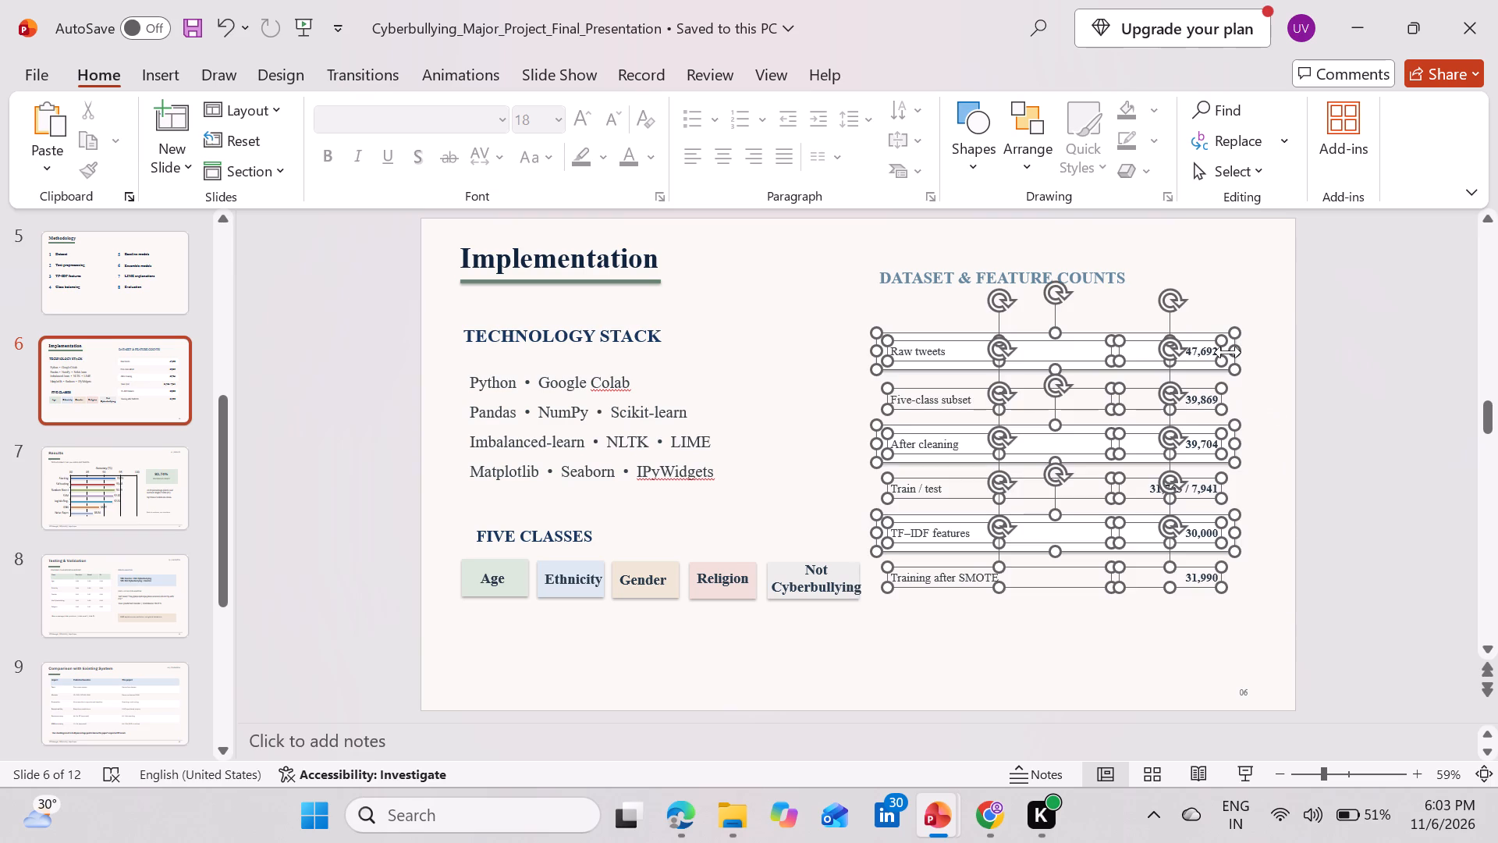
{"action": "left_click_drag", "start_coordinate": [1204, 328], "coordinate": [1204, 309]}
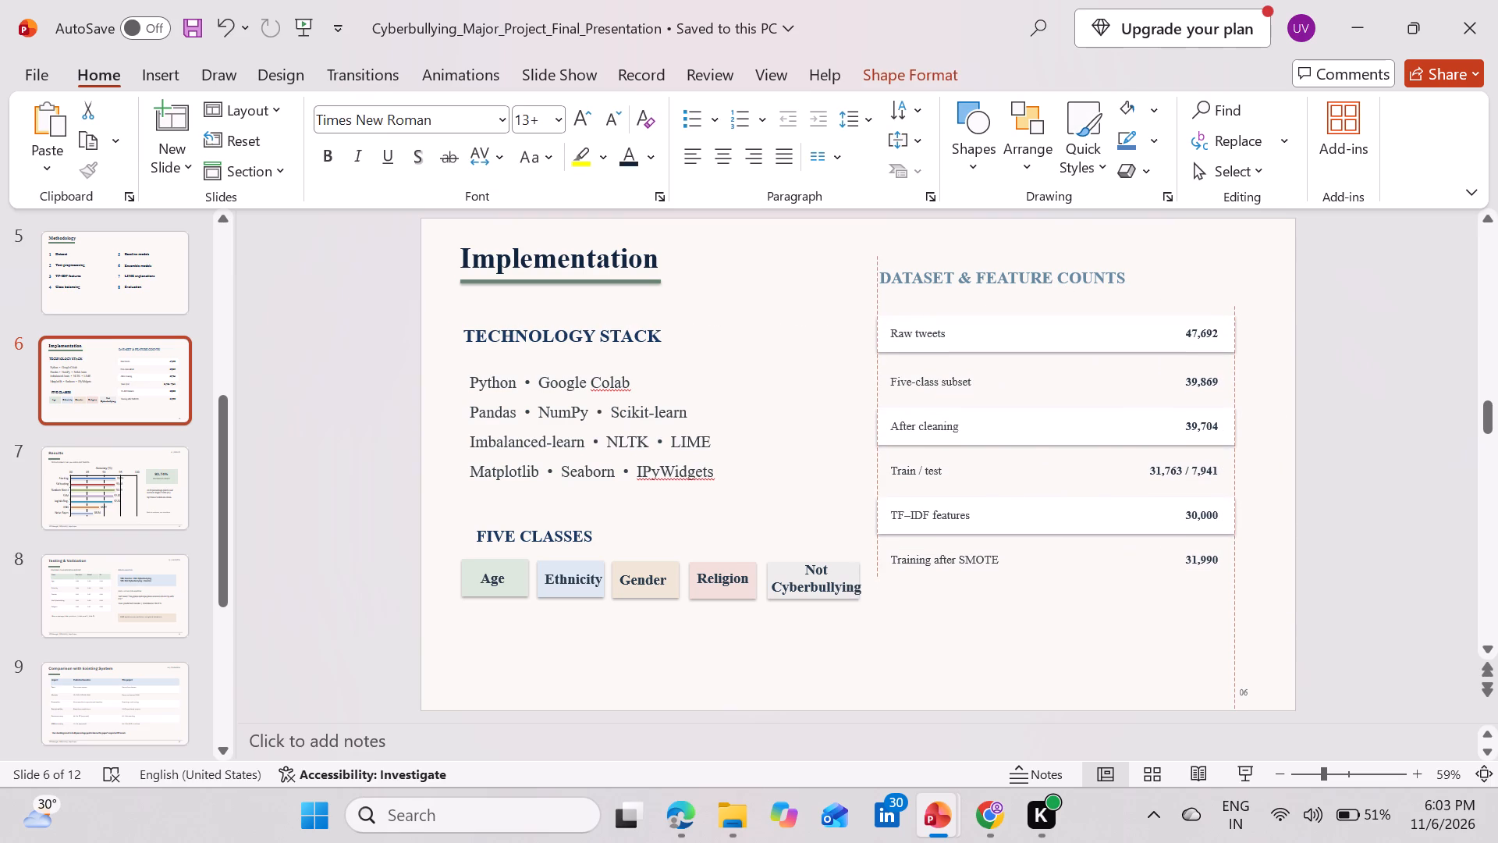
{"action": "left_click_drag", "start_coordinate": [1204, 309], "coordinate": [1204, 301]}
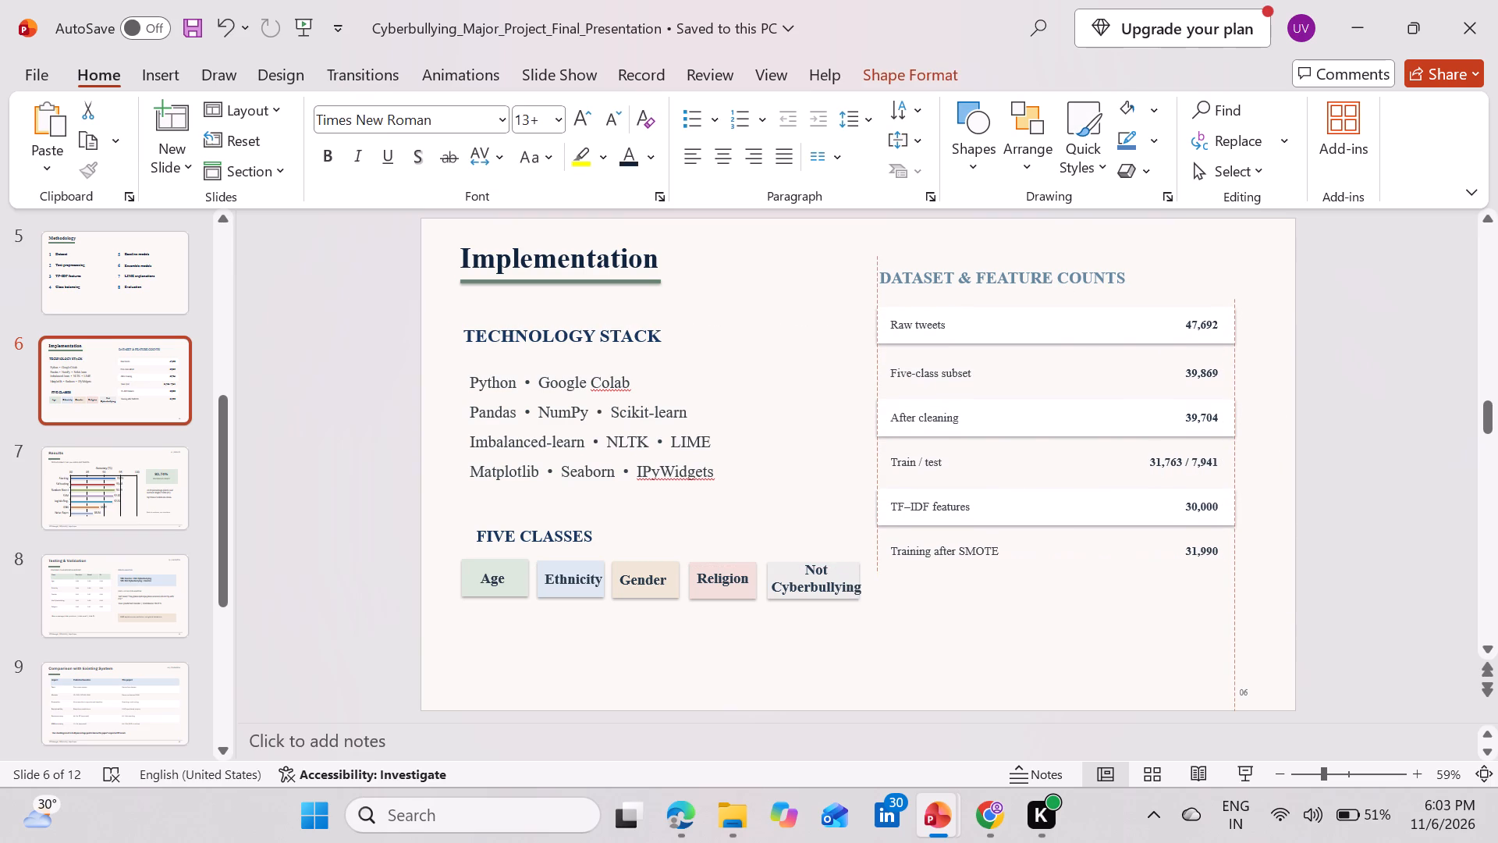
{"action": "left_click_drag", "start_coordinate": [1204, 301], "coordinate": [1205, 301]}
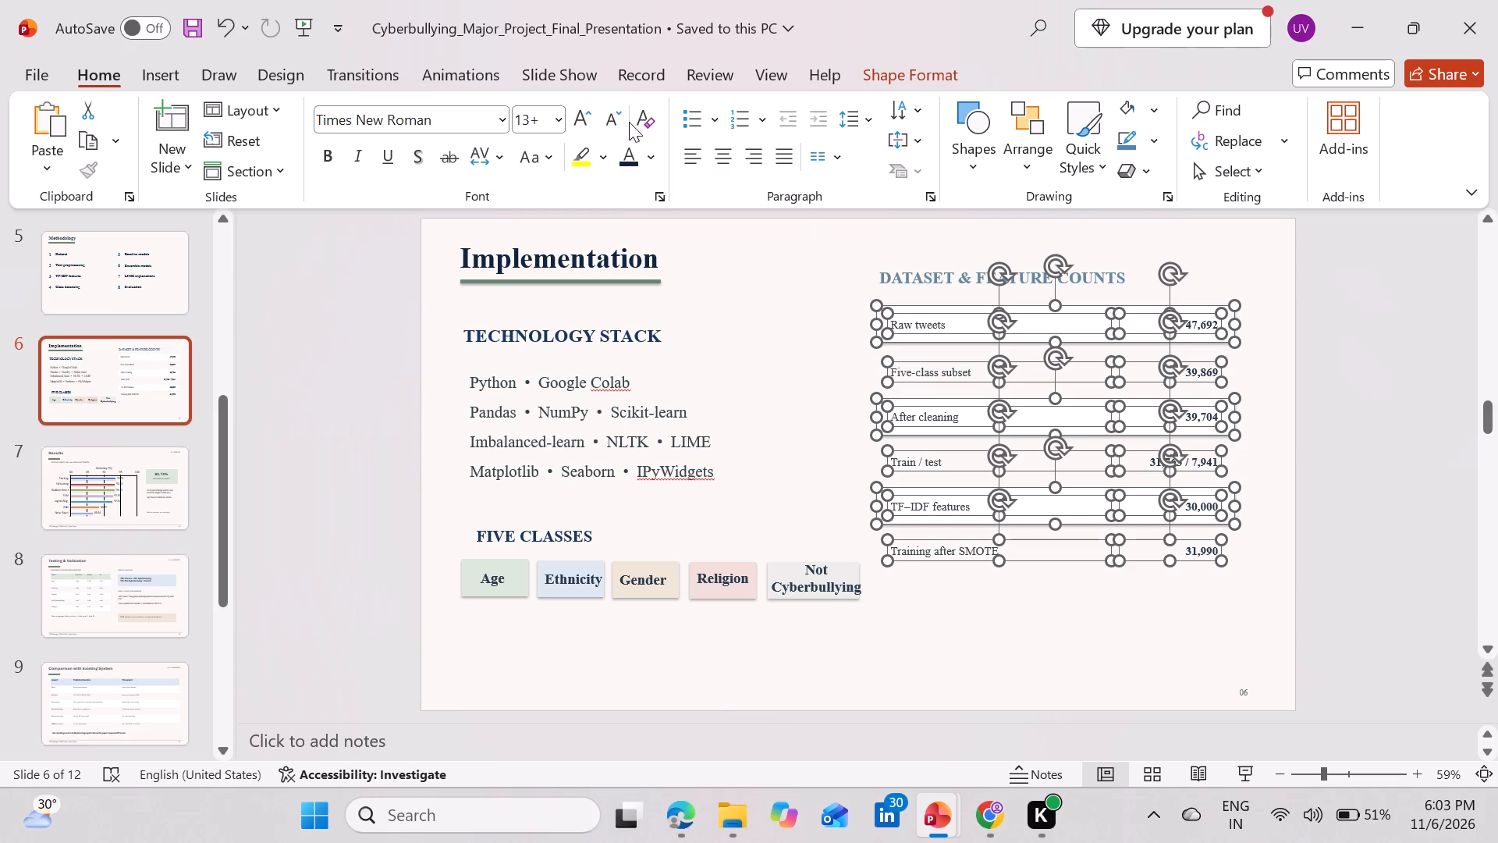
Set the font size of all the dataset row labels and values to 18.
{"action": "left_click", "coordinate": [556, 118]}
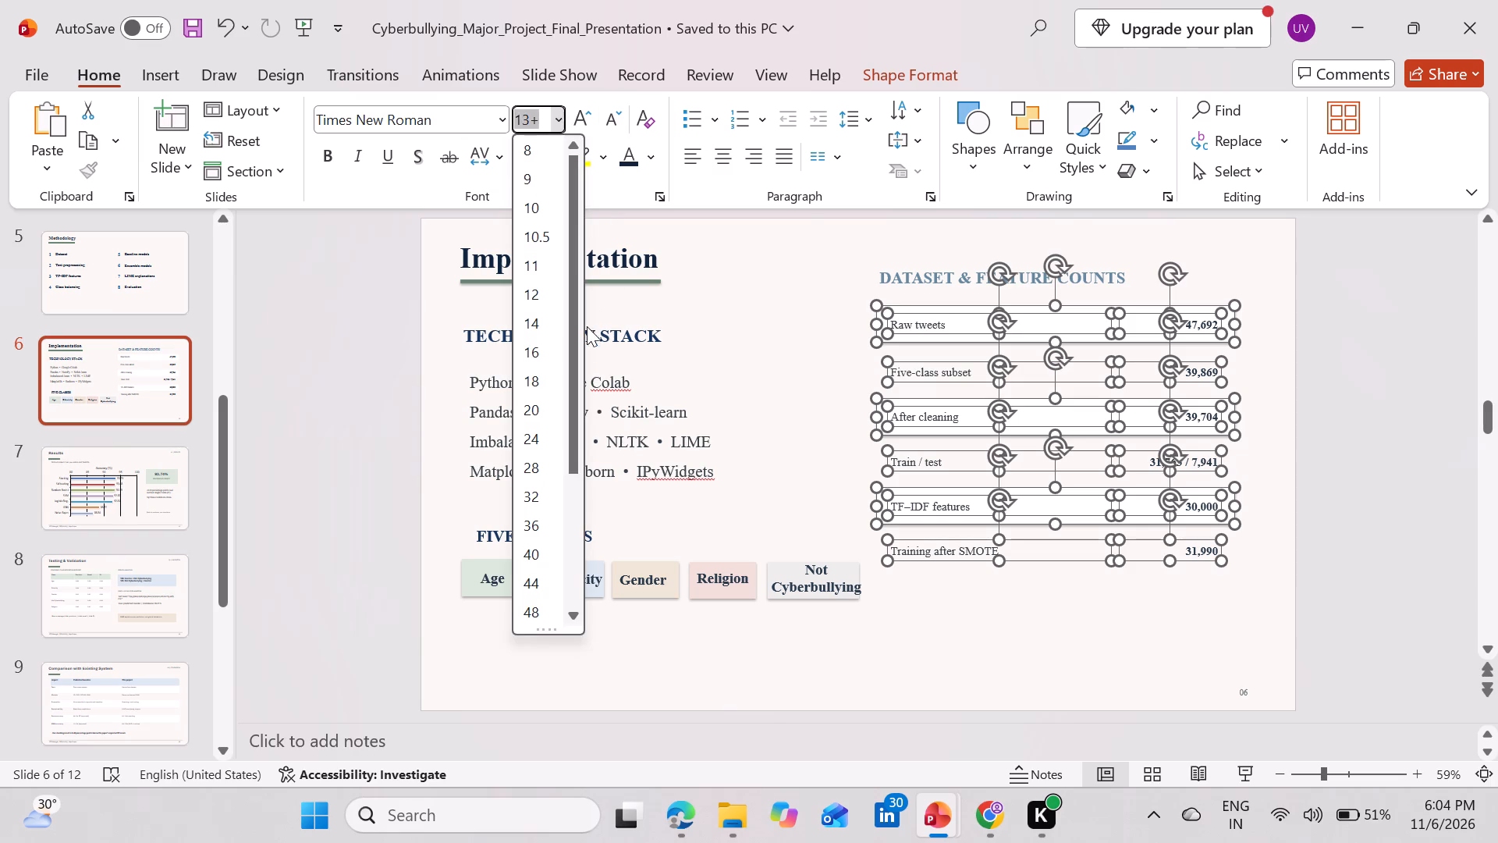
{"action": "left_click", "coordinate": [529, 388]}
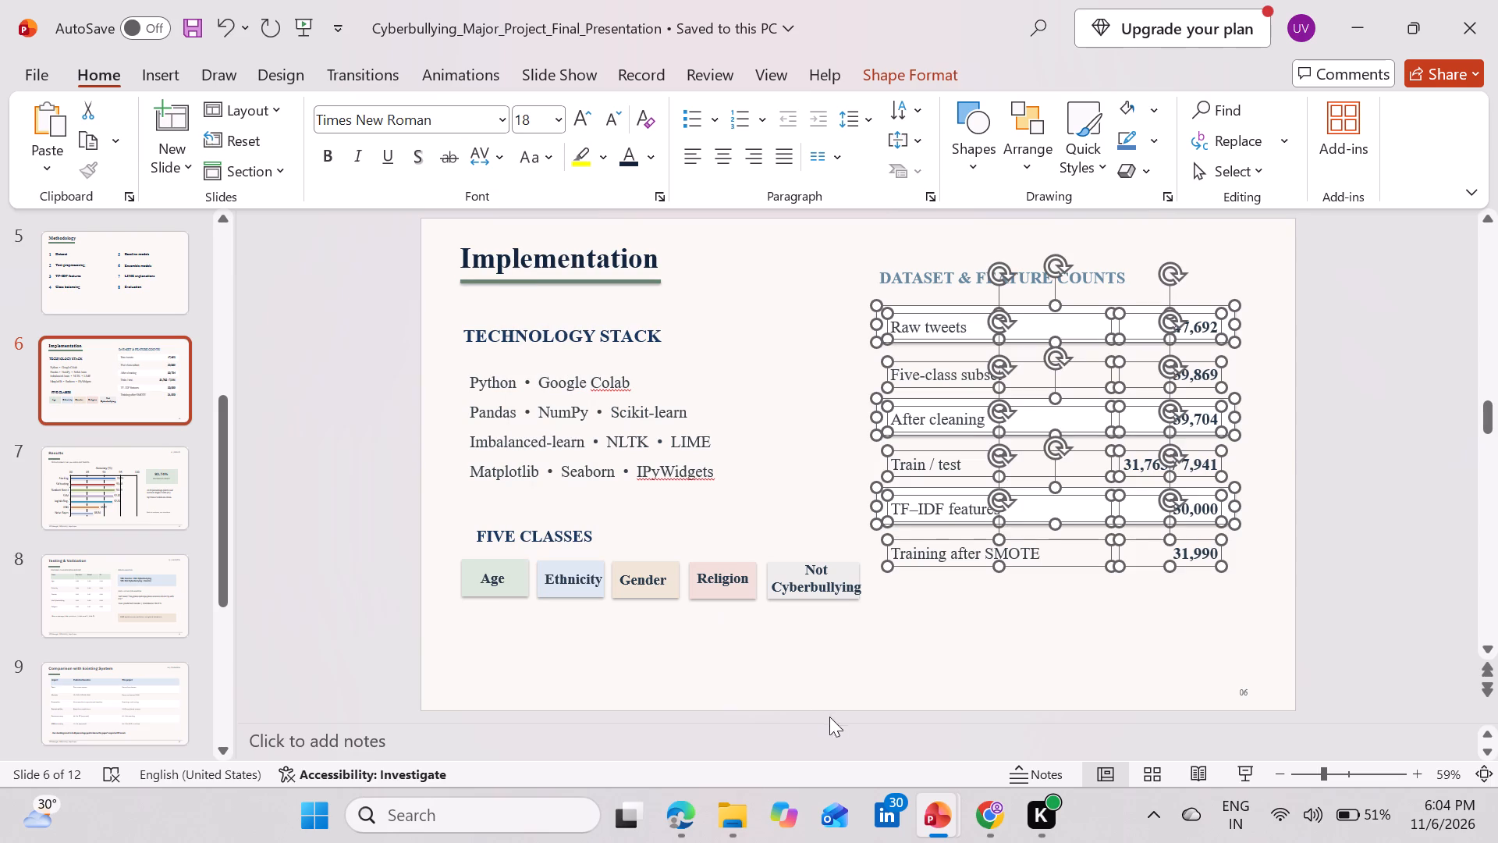
{"action": "left_click", "coordinate": [951, 643]}
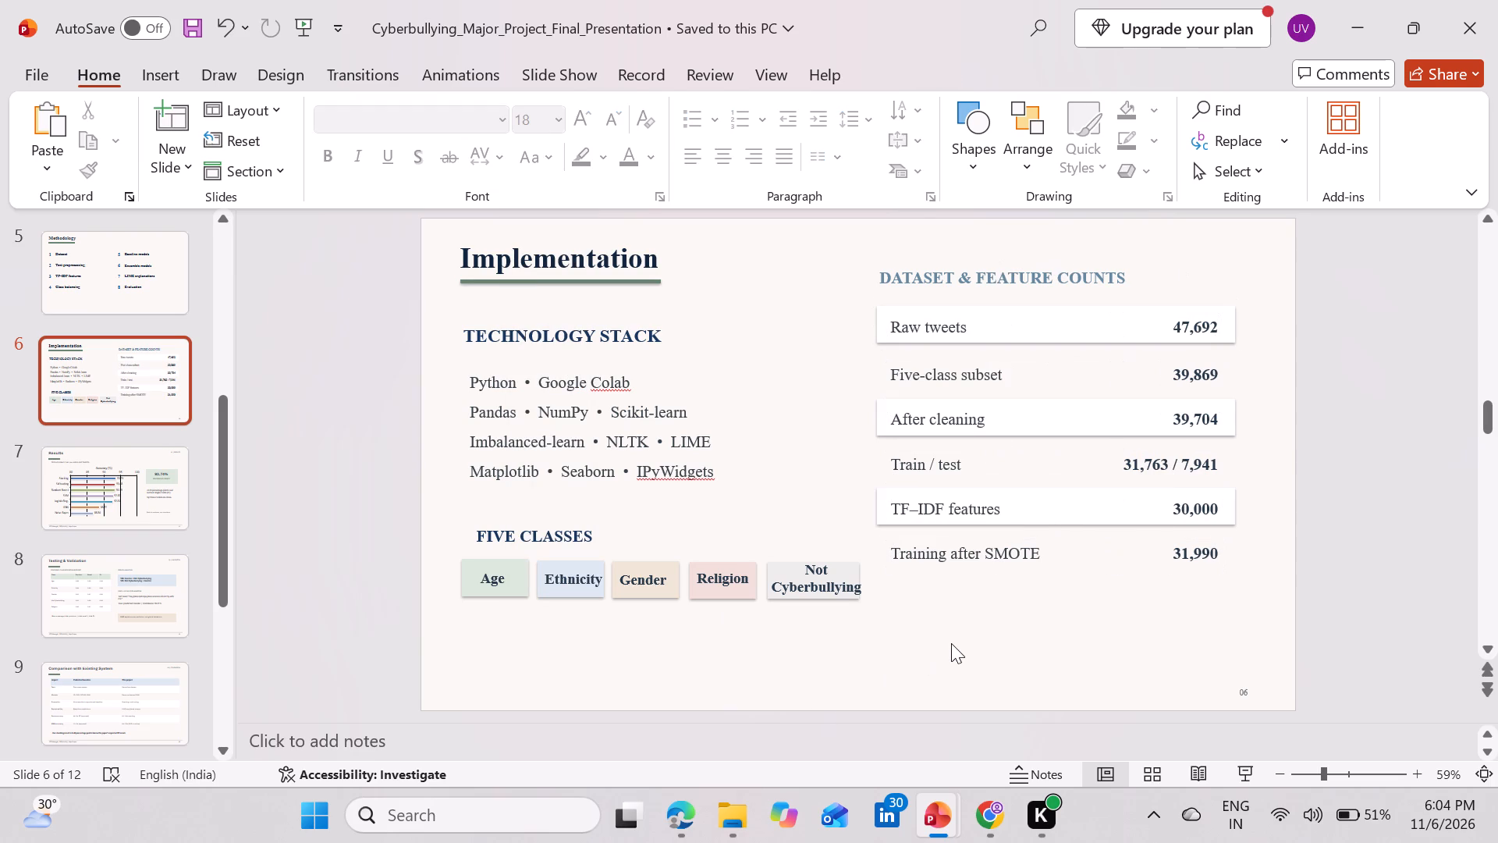
{"action": "left_click", "coordinate": [914, 652]}
Change the font of all text boxes on slide 7, Results, to Times New Roman.
{"action": "key", "text": "Down"}
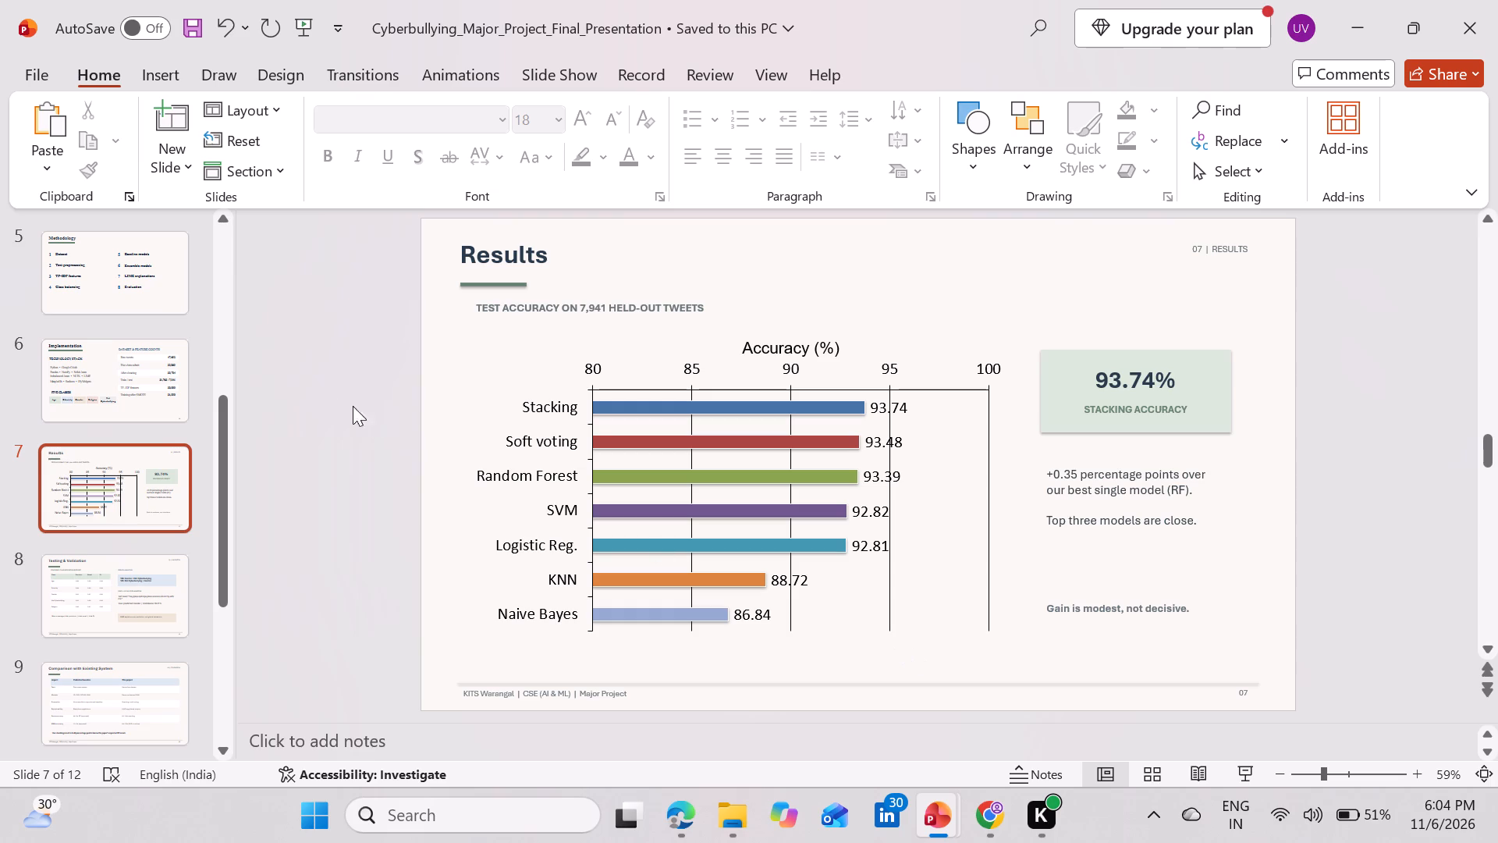
{"action": "left_click", "coordinate": [182, 403]}
{"action": "left_click", "coordinate": [133, 486]}
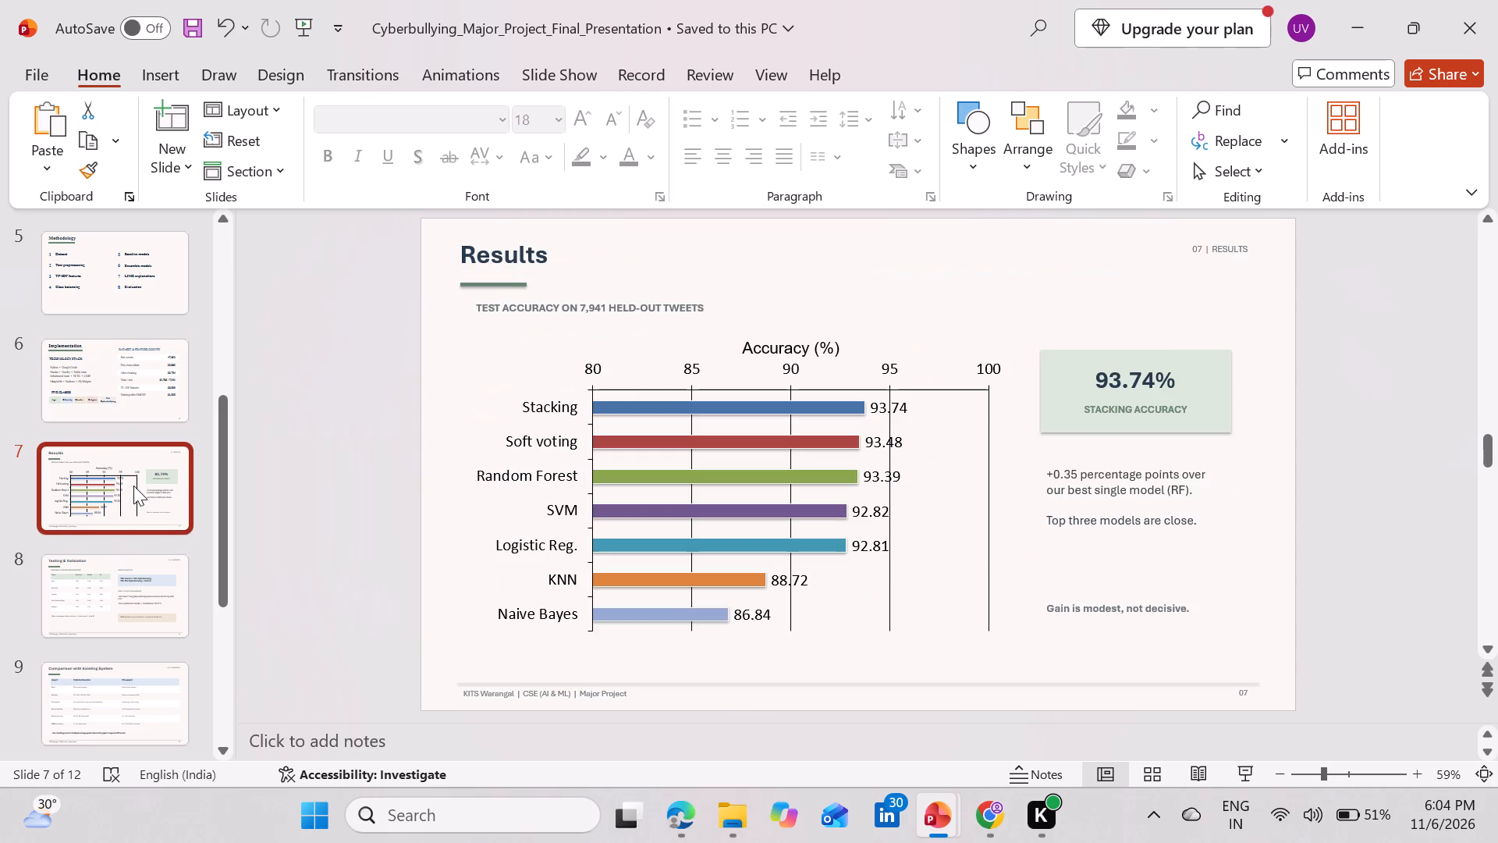
{"action": "left_click", "coordinate": [483, 338]}
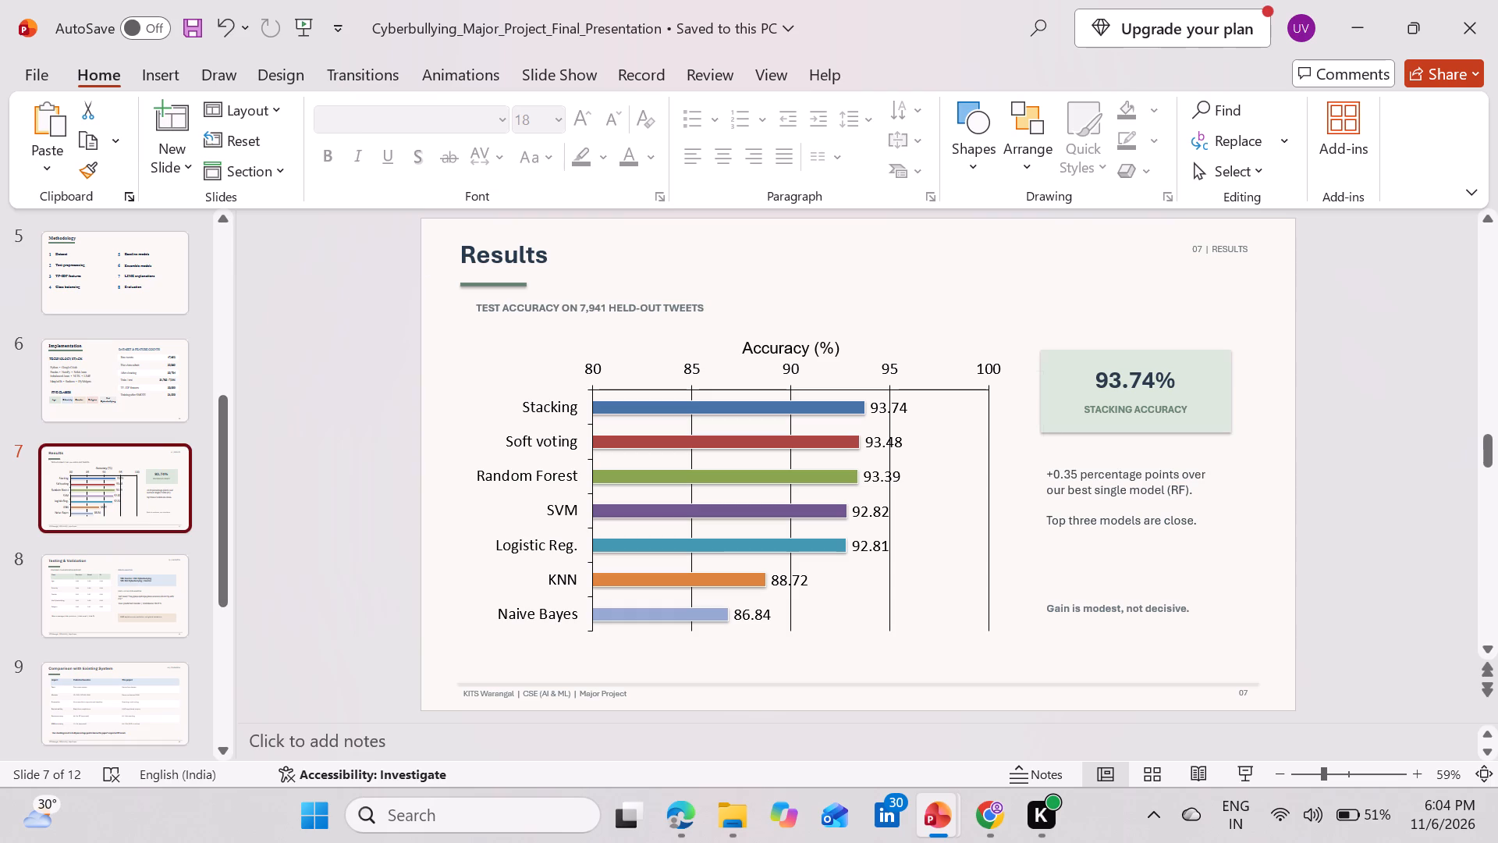
{"action": "key", "text": "ctrl+a"}
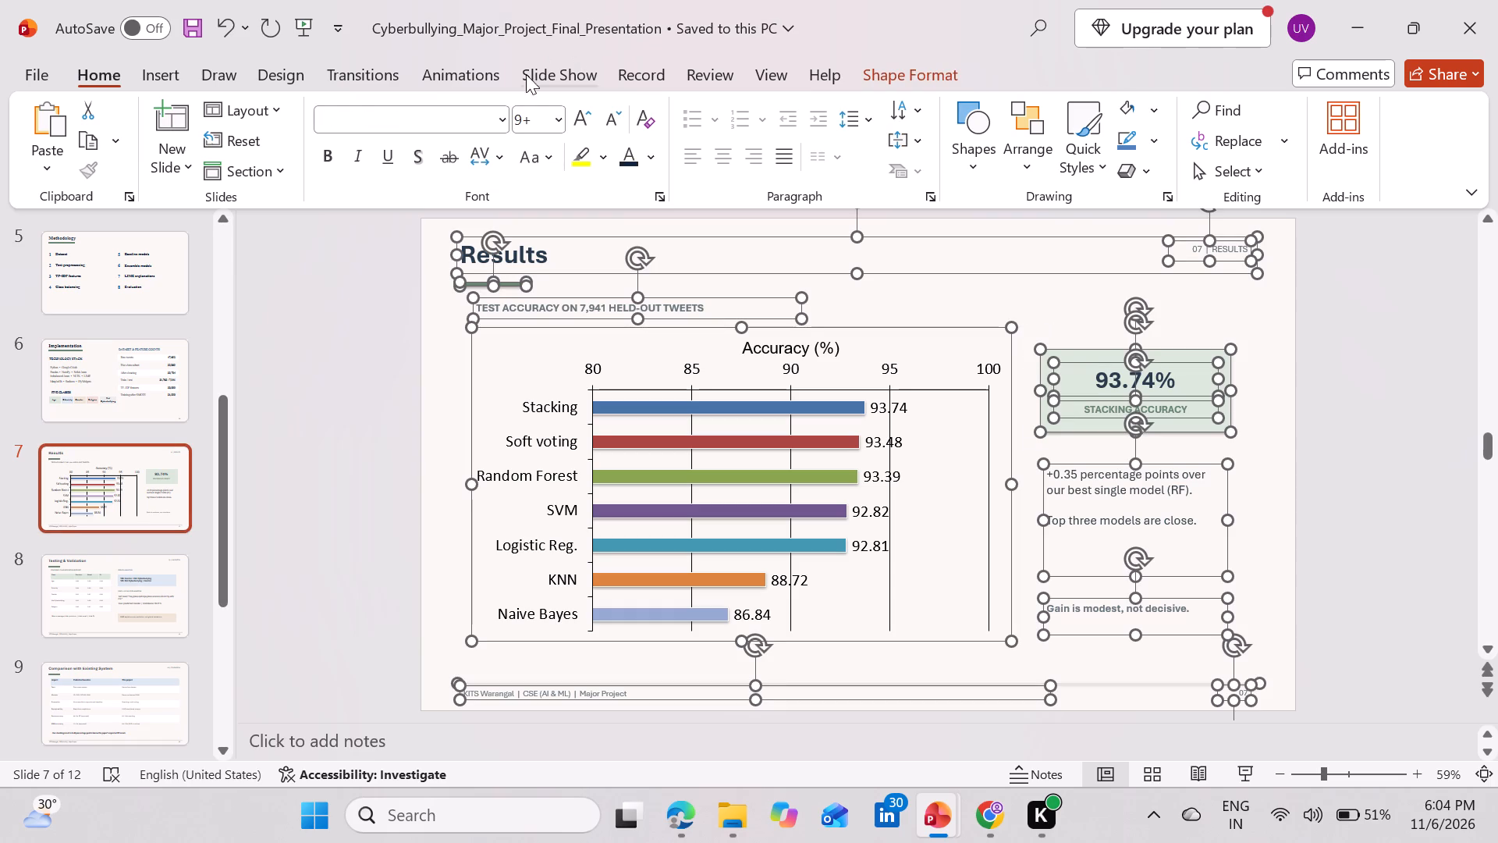
{"action": "left_click", "coordinate": [502, 112]}
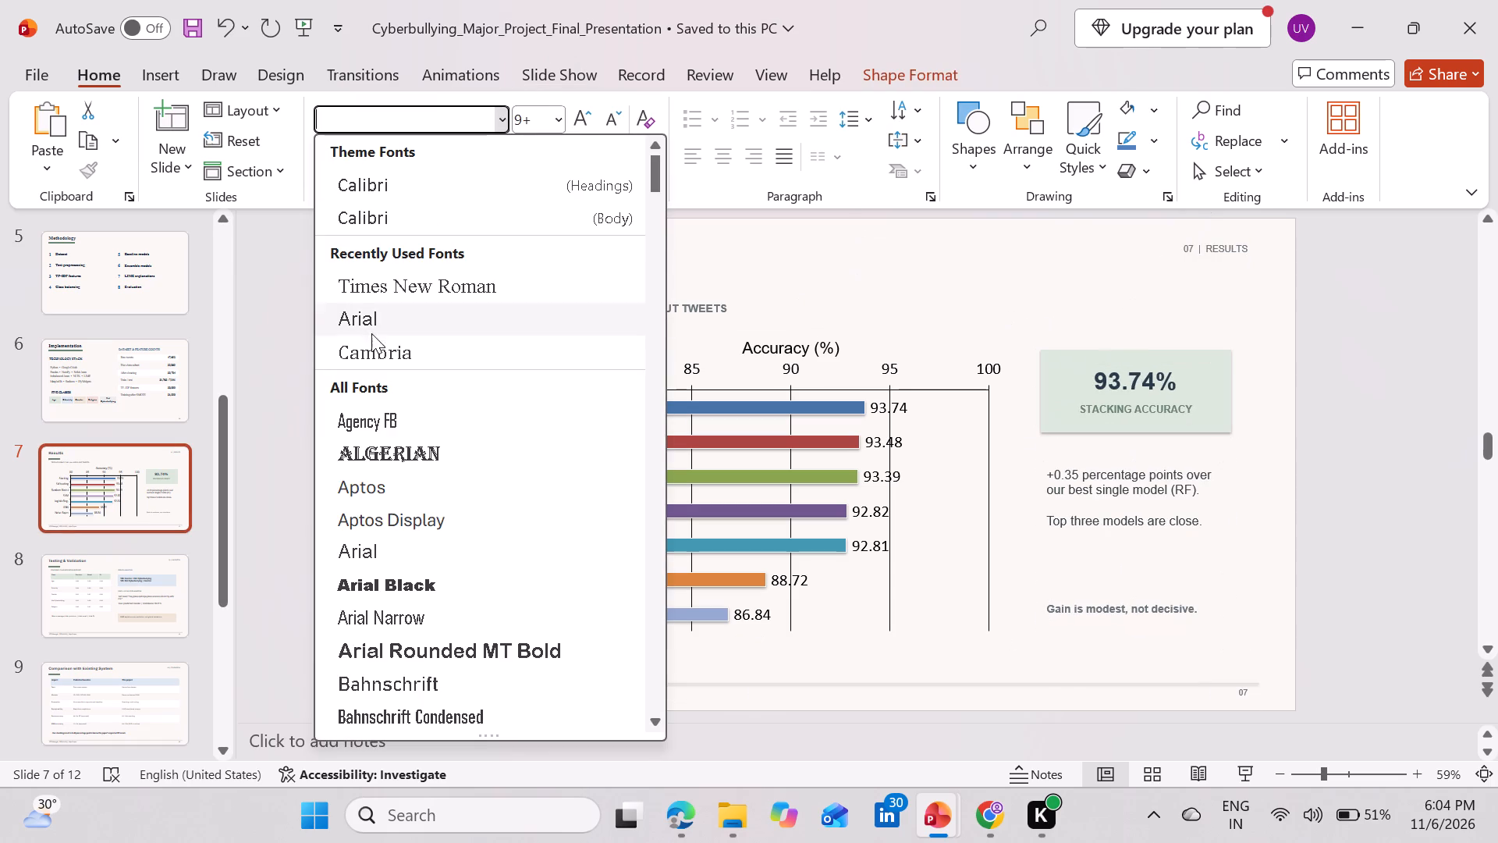
{"action": "left_click", "coordinate": [449, 286]}
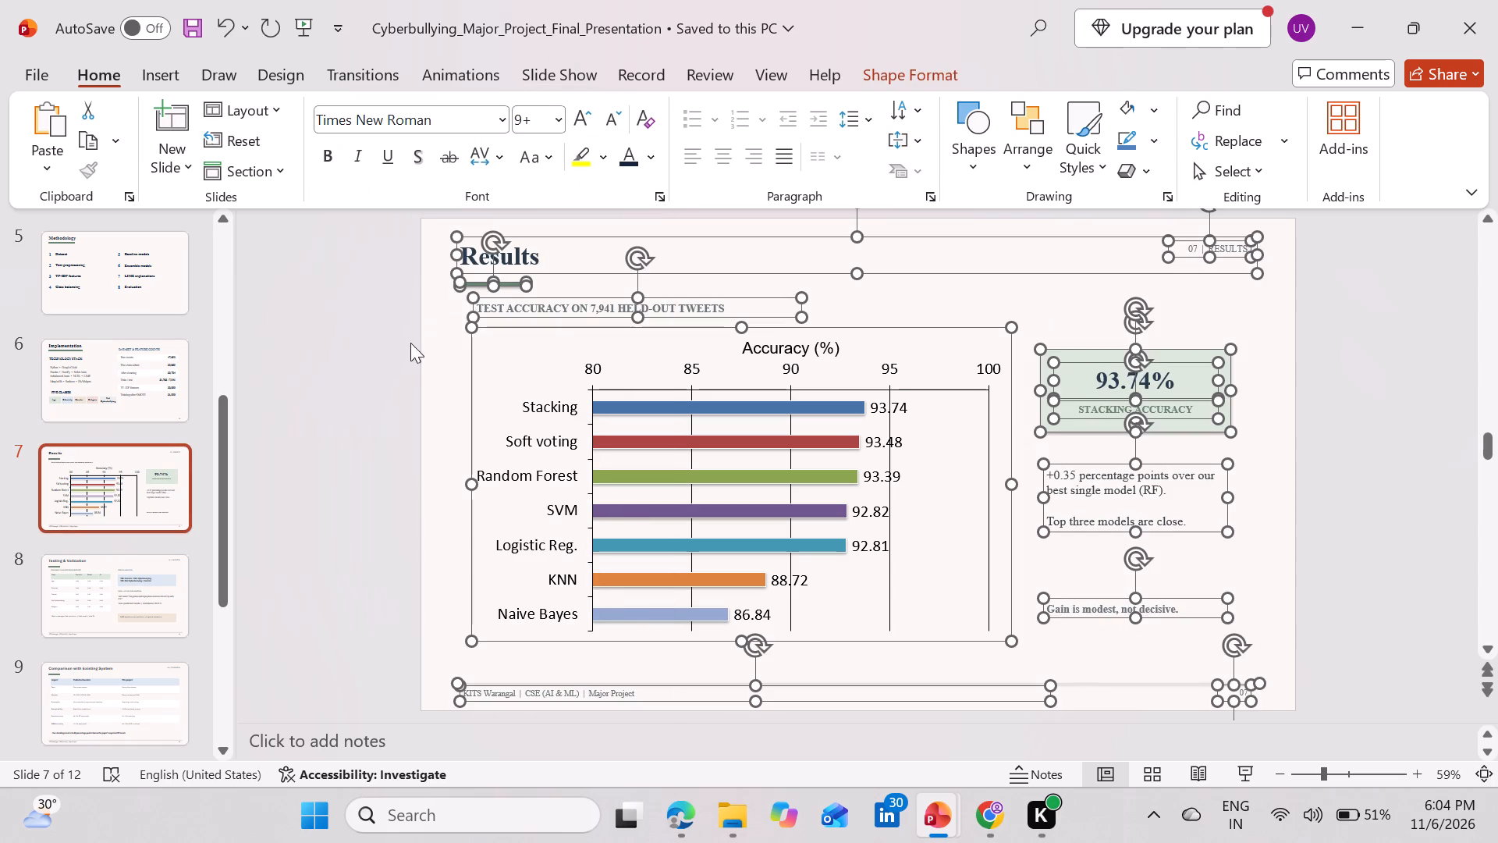
{"action": "left_click", "coordinate": [389, 366]}
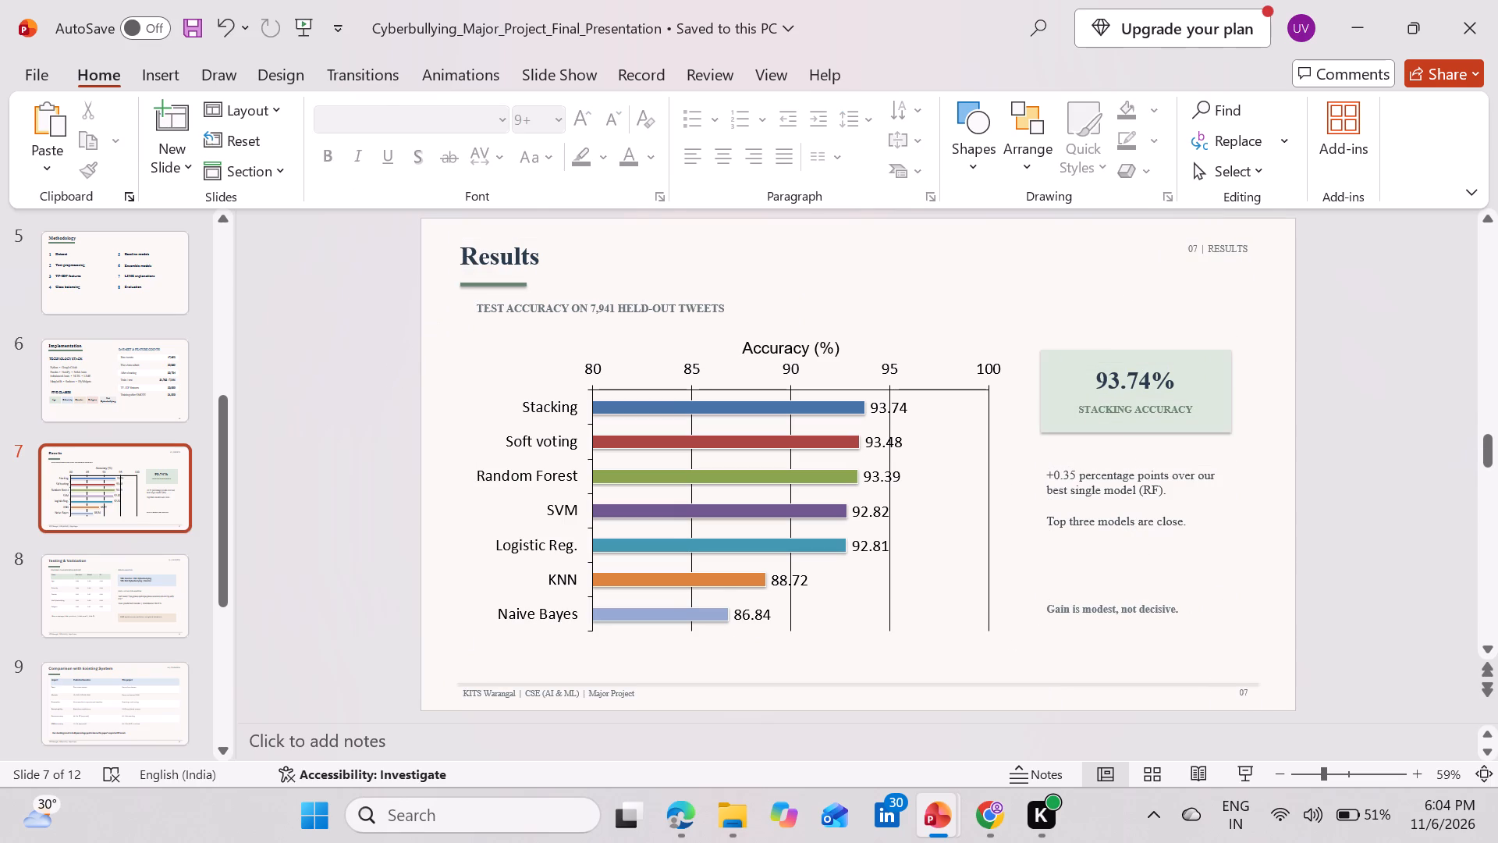
Set the Results slide title's font size to 32.
{"action": "left_click_drag", "start_coordinate": [464, 254], "coordinate": [562, 263]}
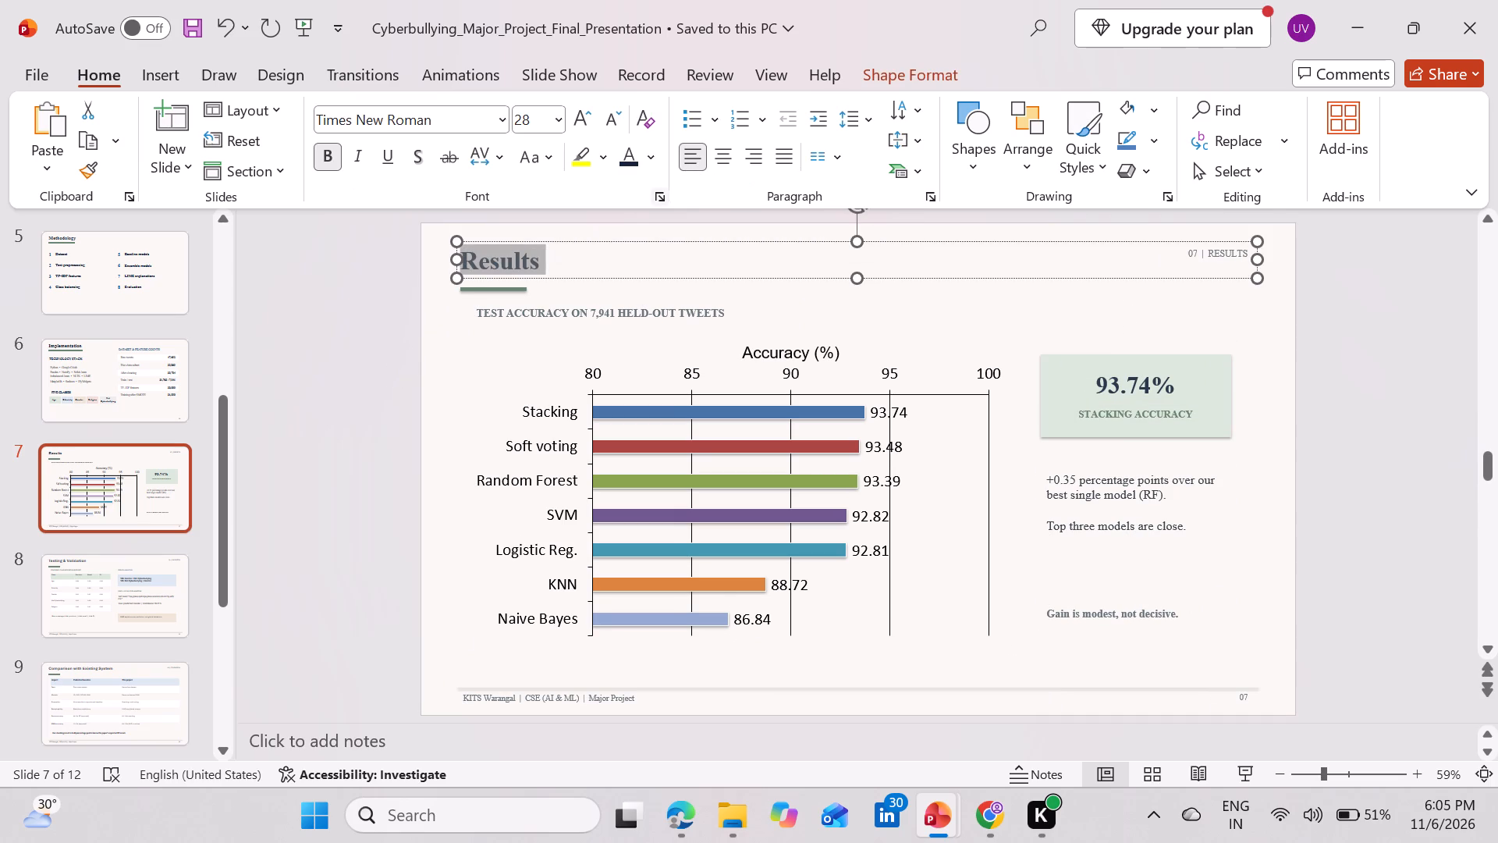
{"action": "left_click", "coordinate": [557, 123]}
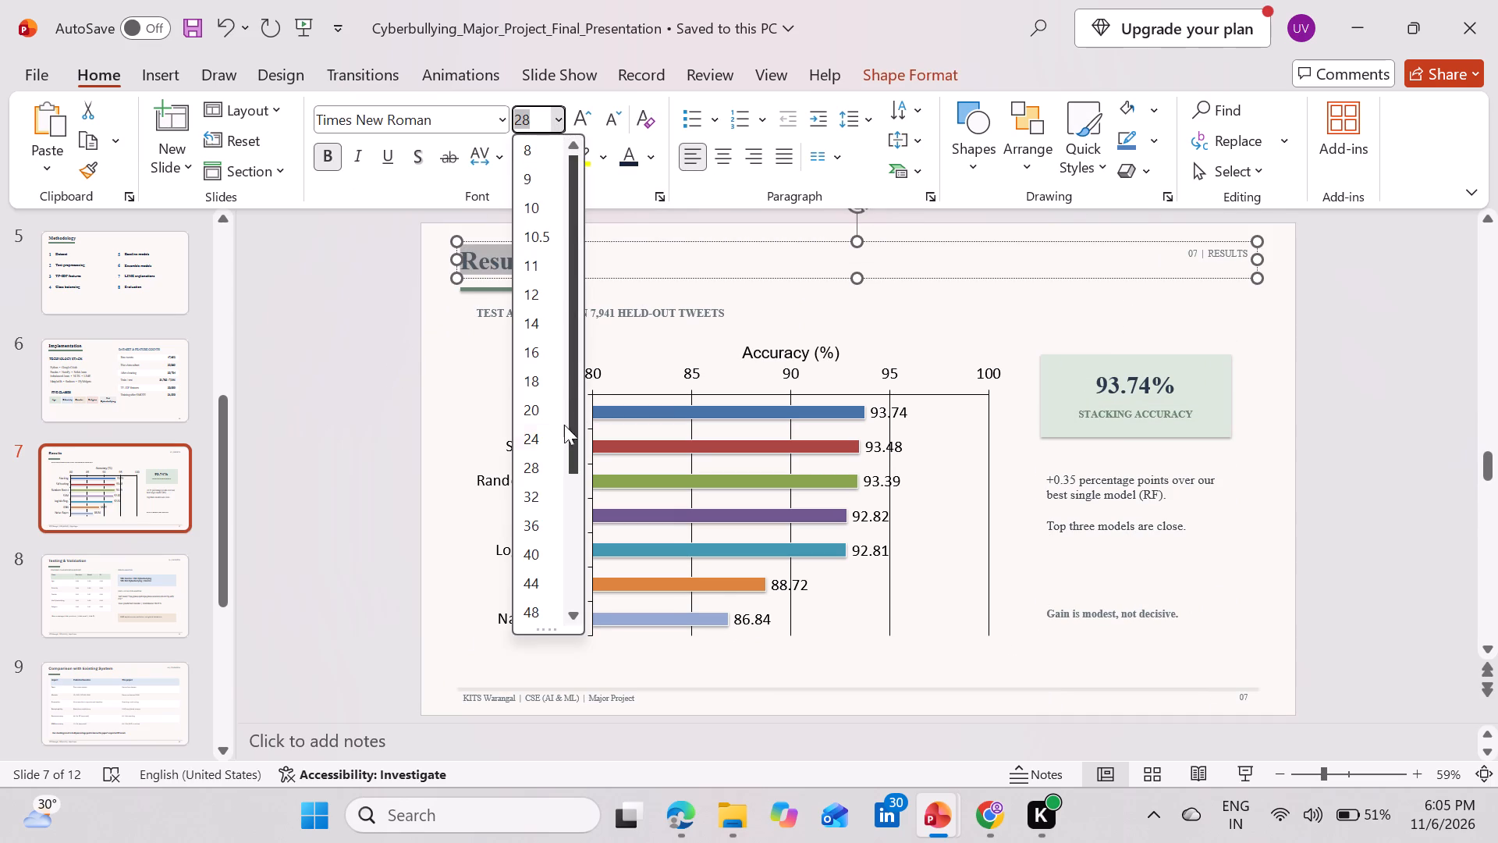
{"action": "left_click", "coordinate": [538, 501]}
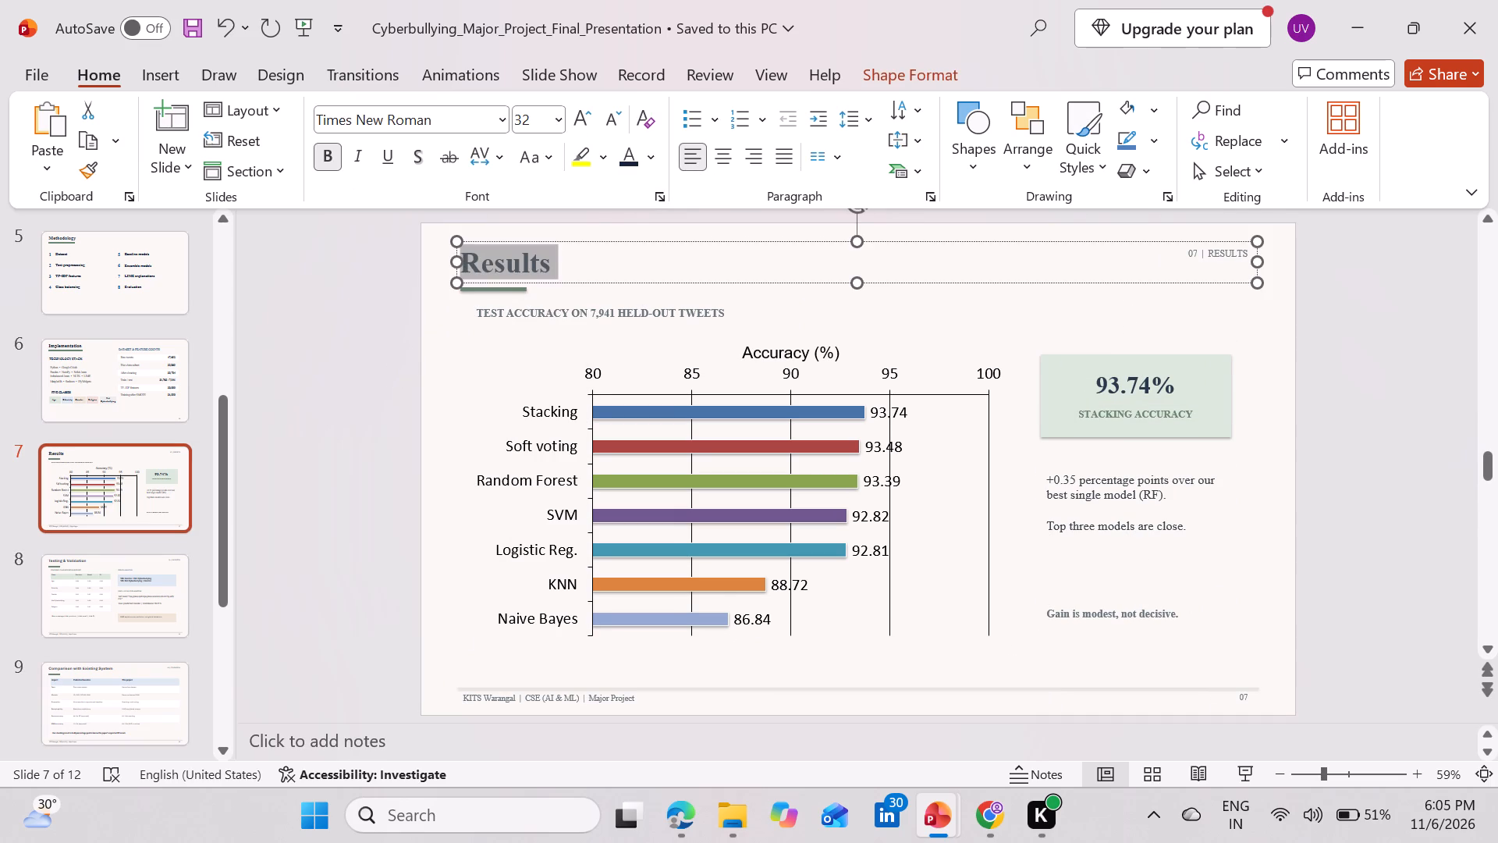
Lengthen the underline beneath the Results title so it extends slightly past the end of the title text.
{"action": "left_click", "coordinate": [503, 290]}
{"action": "left_click_drag", "start_coordinate": [533, 284], "coordinate": [546, 282]}
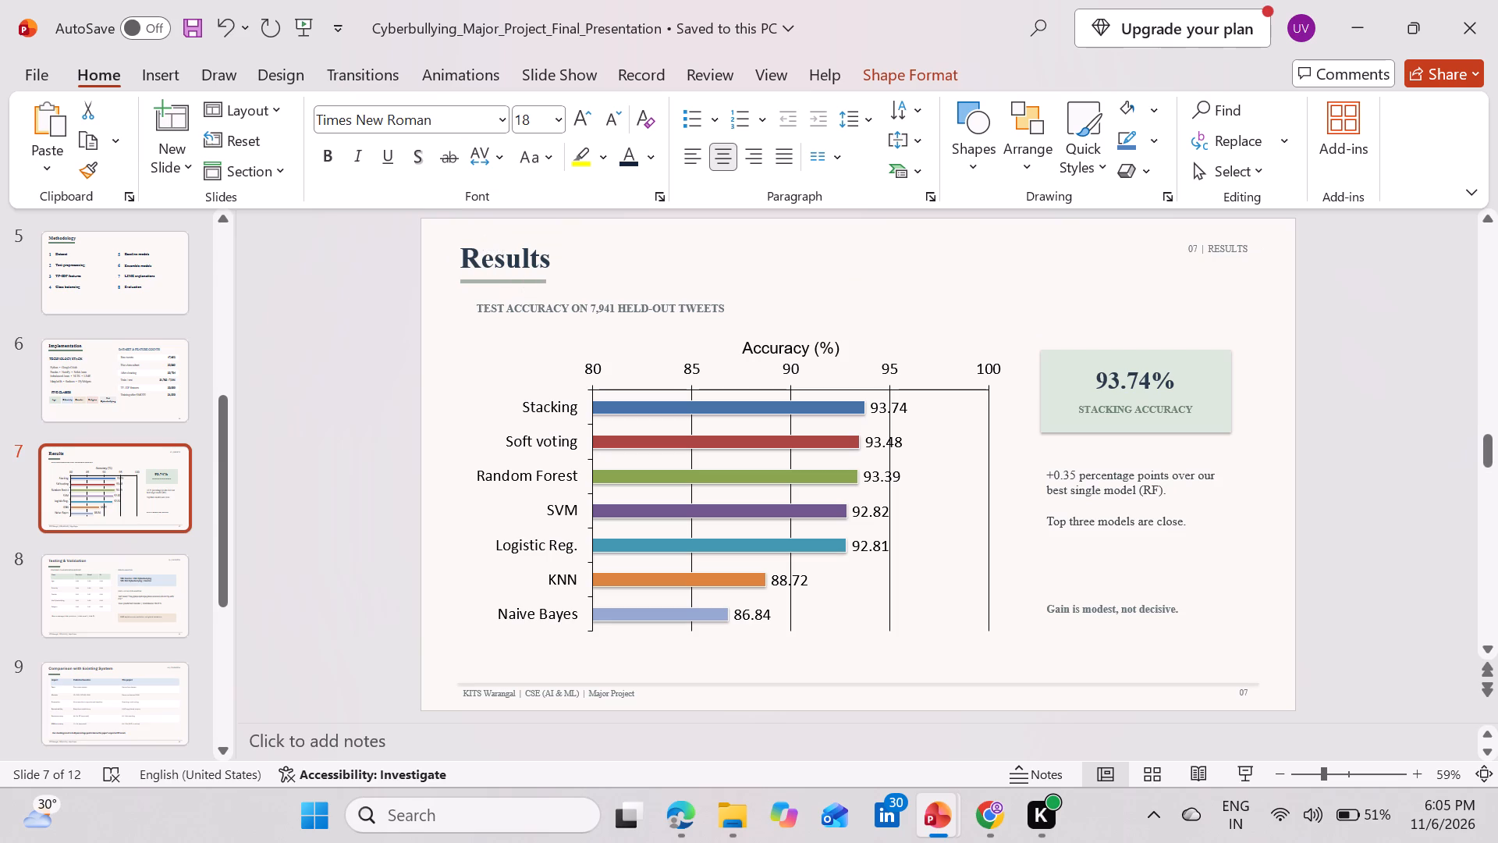
{"action": "left_click_drag", "start_coordinate": [546, 282], "coordinate": [566, 282]}
{"action": "left_click_drag", "start_coordinate": [566, 282], "coordinate": [567, 279]}
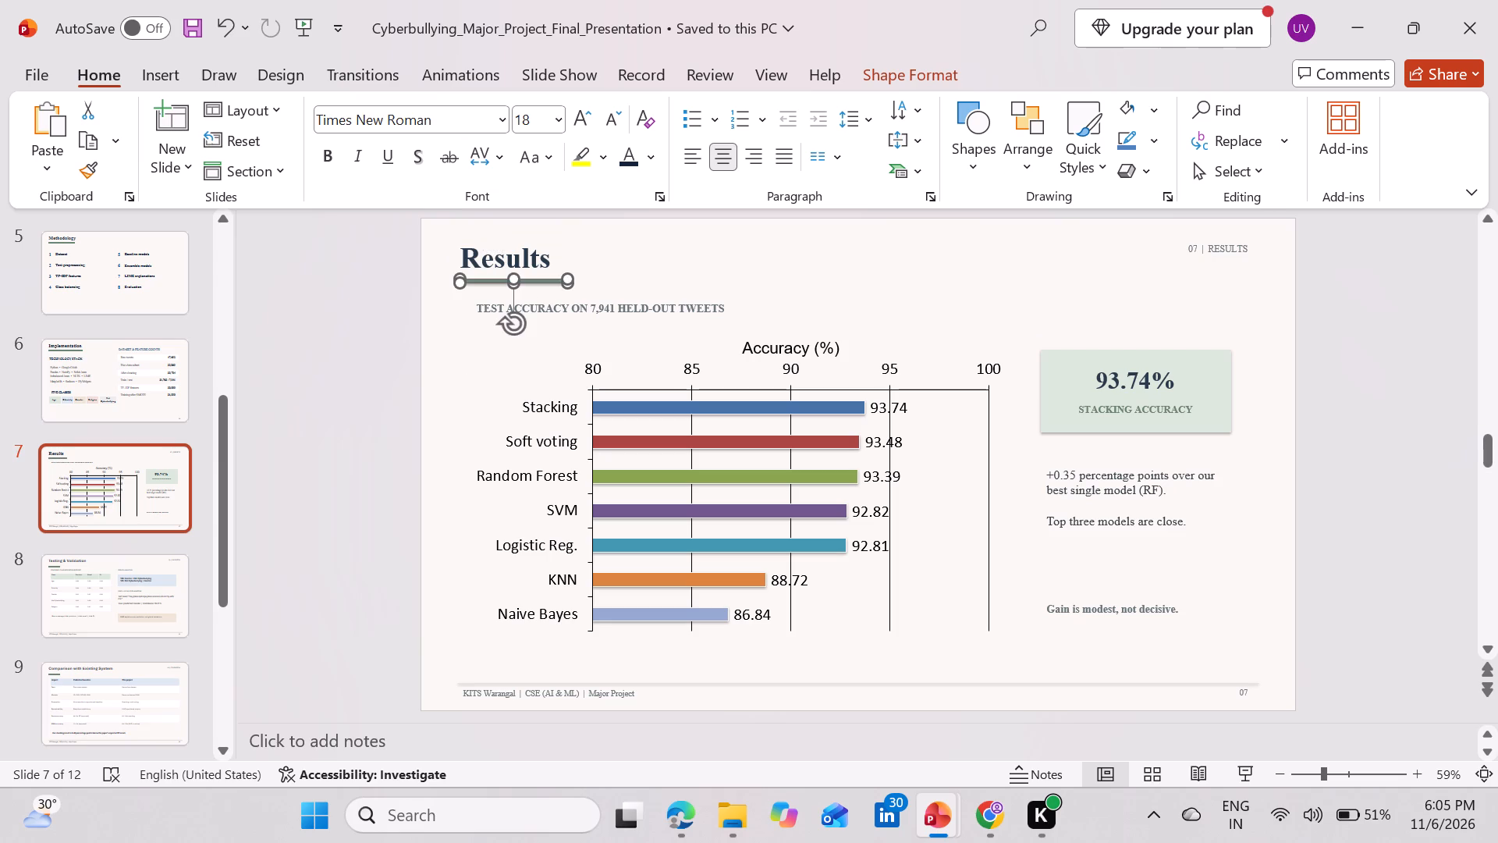
{"action": "left_click", "coordinate": [467, 377]}
Set the "TEST ACCURACY ON 7,941 HELD-OUT TWEETS" heading to font size 18 and widen its text box to fit it on one line.
{"action": "left_click", "coordinate": [496, 308]}
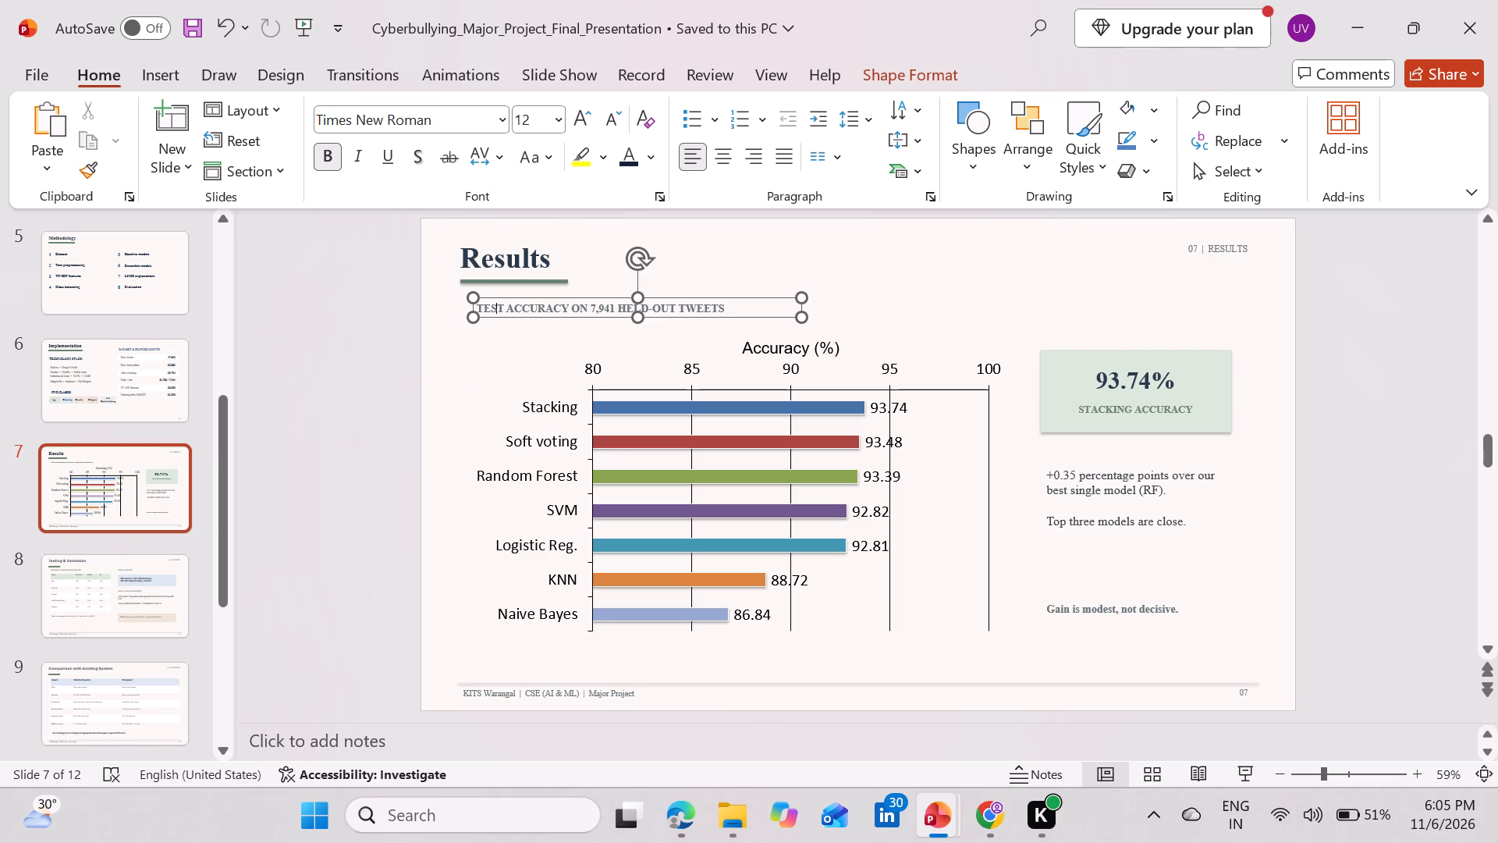
{"action": "key", "text": "ctrl+a"}
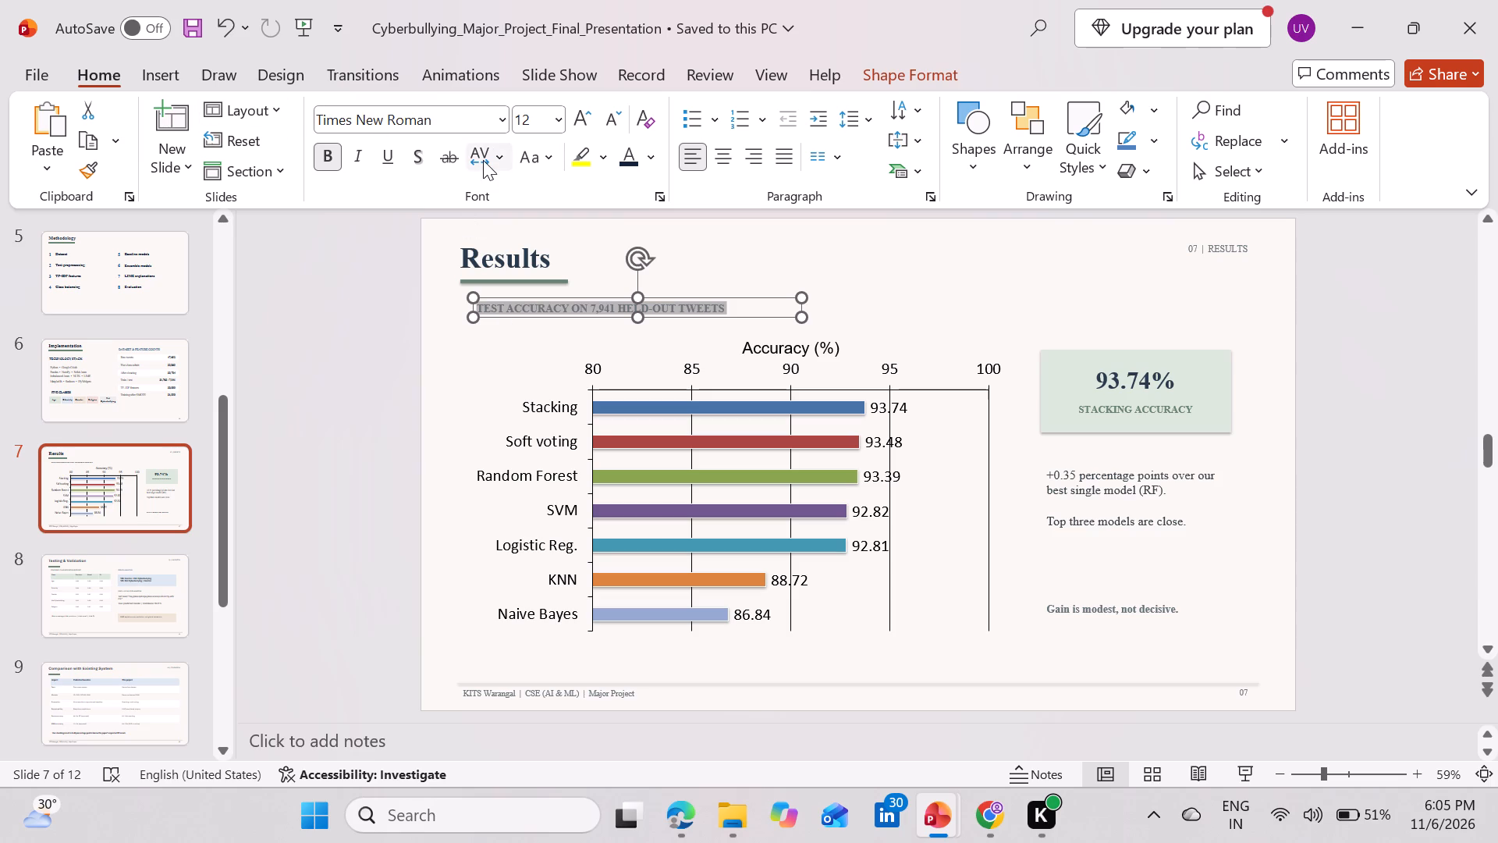
{"action": "key", "text": "ctrl+shift+period"}
{"action": "key", "text": "ctrl+shift+period"}
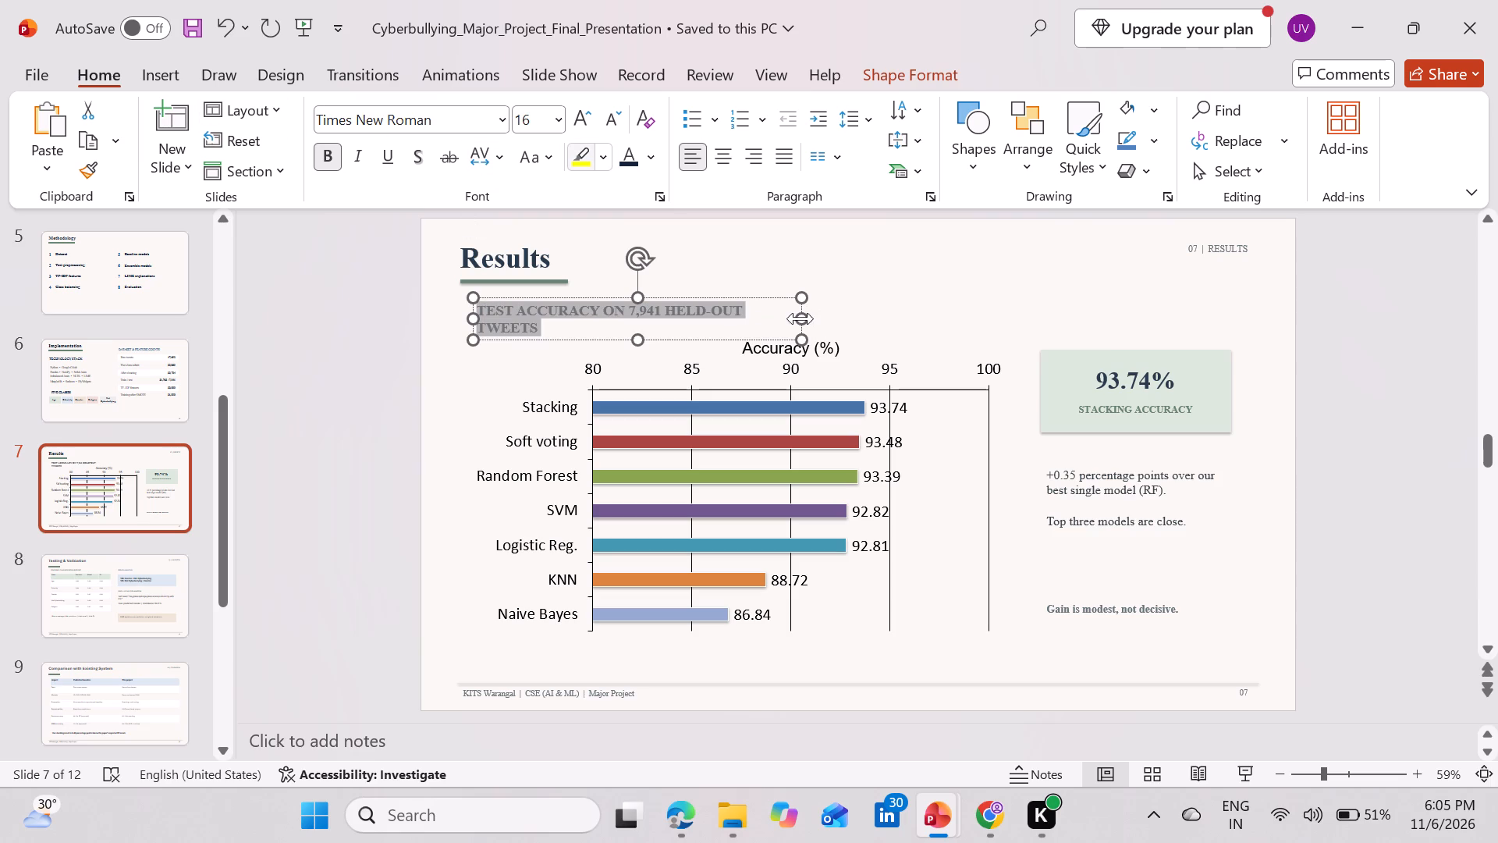
{"action": "left_click_drag", "start_coordinate": [800, 316], "coordinate": [872, 308]}
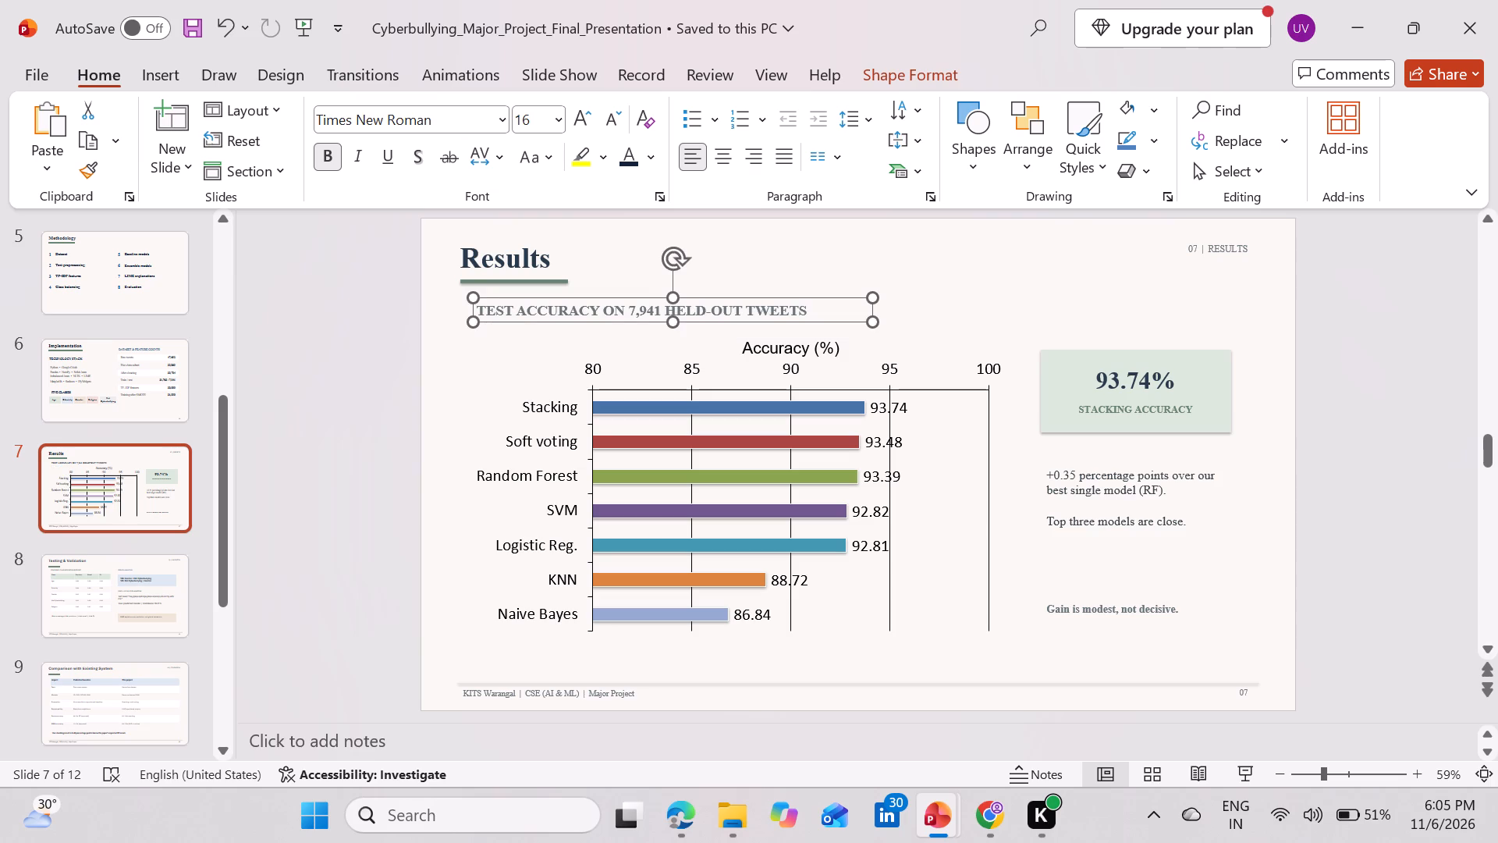
{"action": "left_click", "coordinate": [495, 312]}
{"action": "key", "text": "ctrl+a"}
{"action": "key", "text": "ctrl+shift+period"}
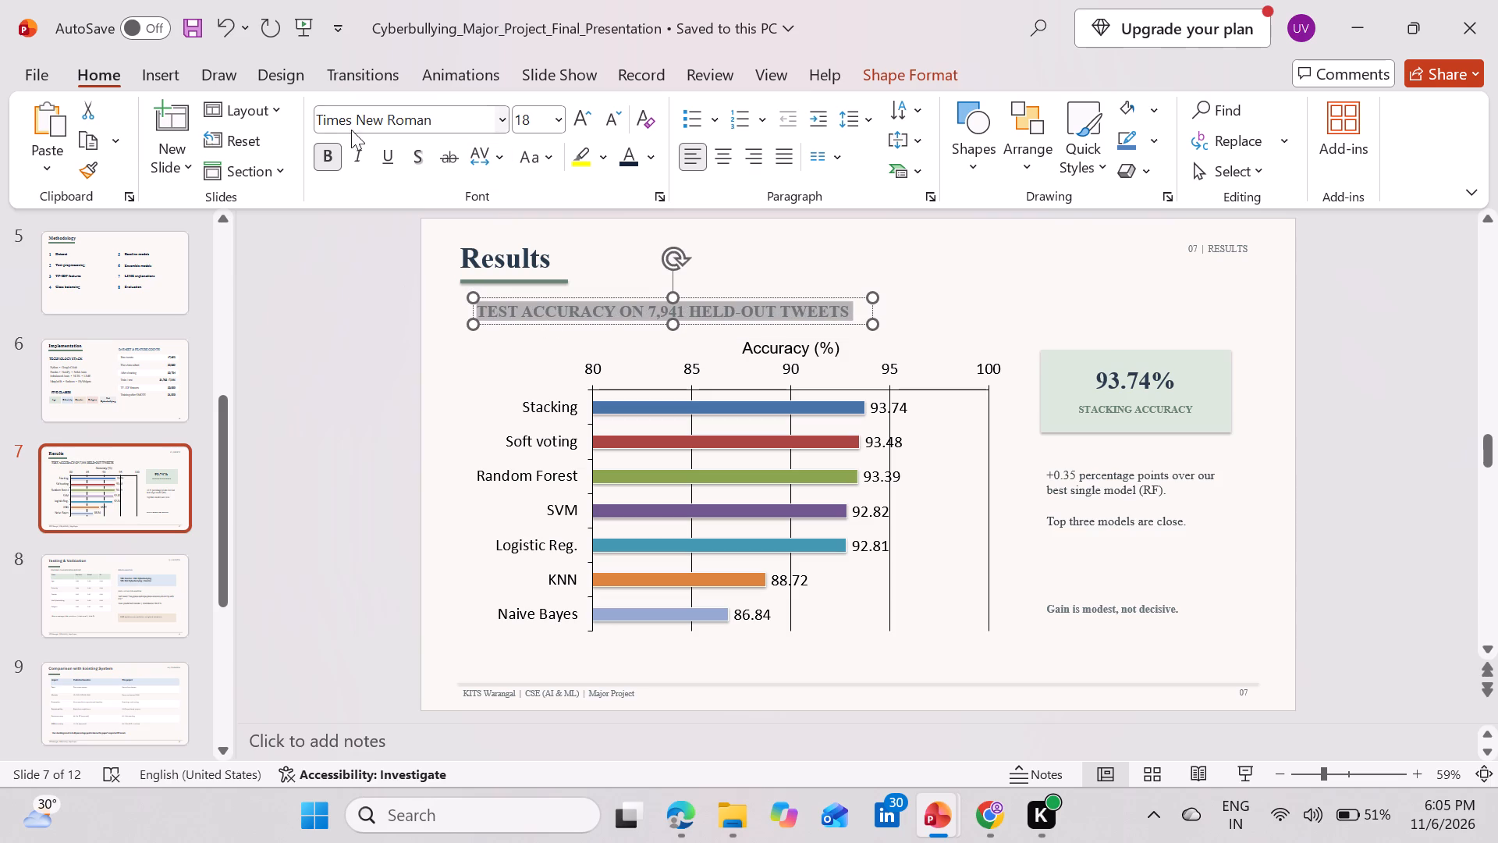
Change the test accuracy heading's font color to the darkest shade of the theme's blue.
{"action": "left_click", "coordinate": [652, 154]}
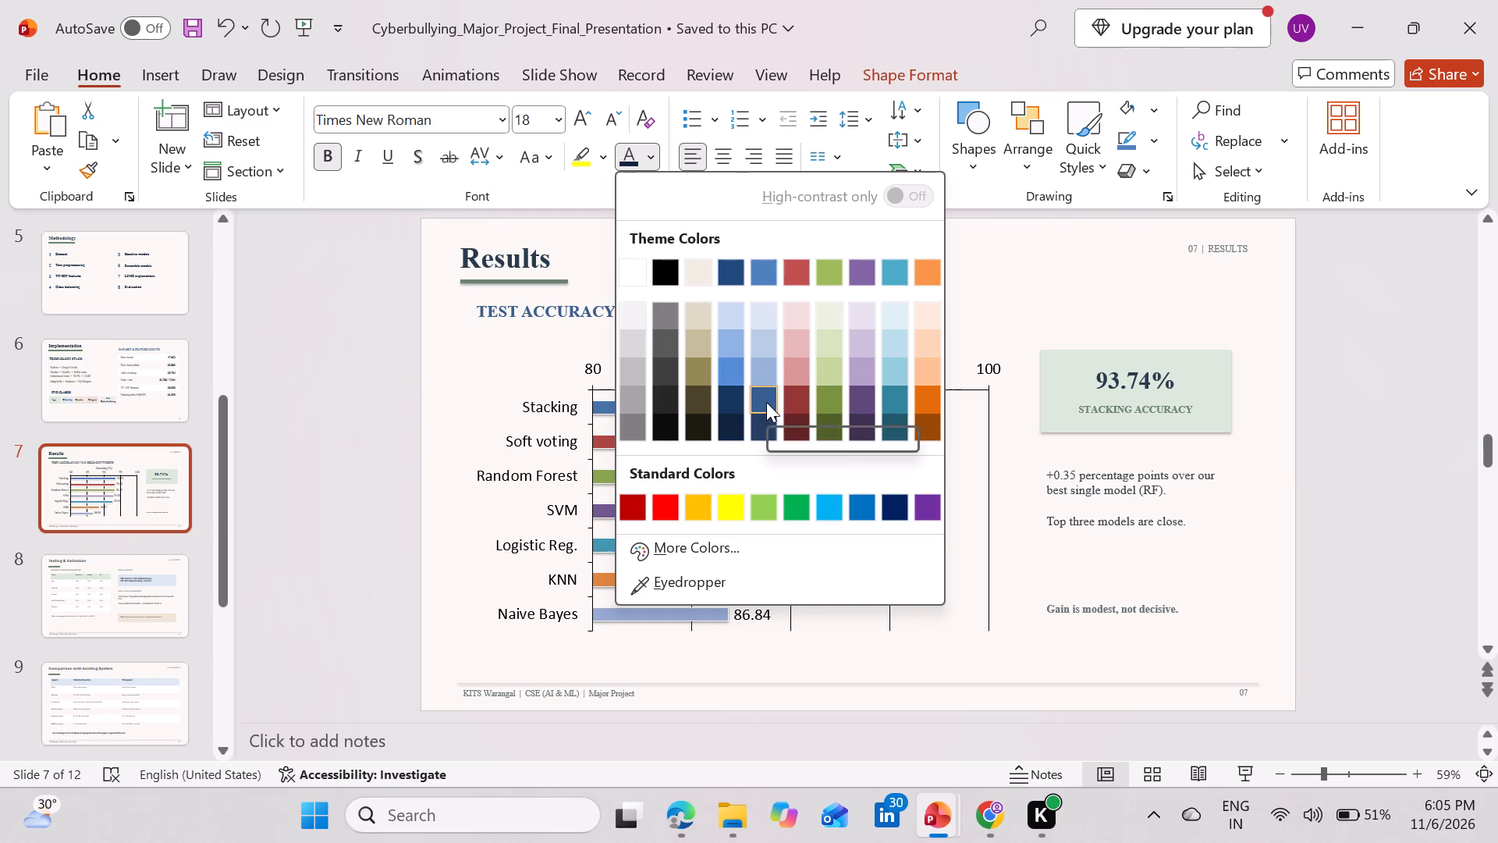
{"action": "left_click", "coordinate": [761, 426]}
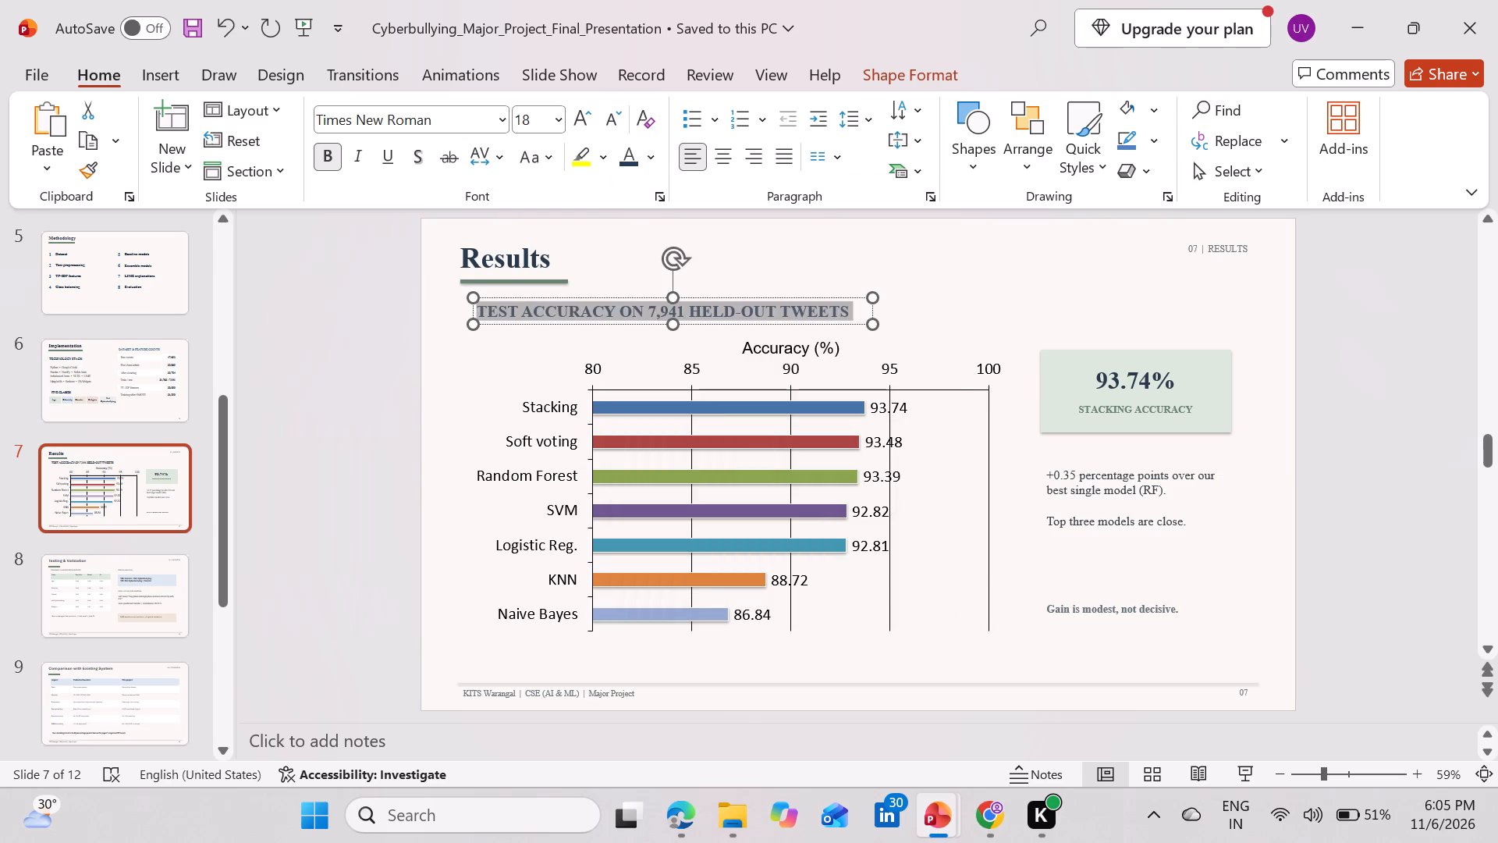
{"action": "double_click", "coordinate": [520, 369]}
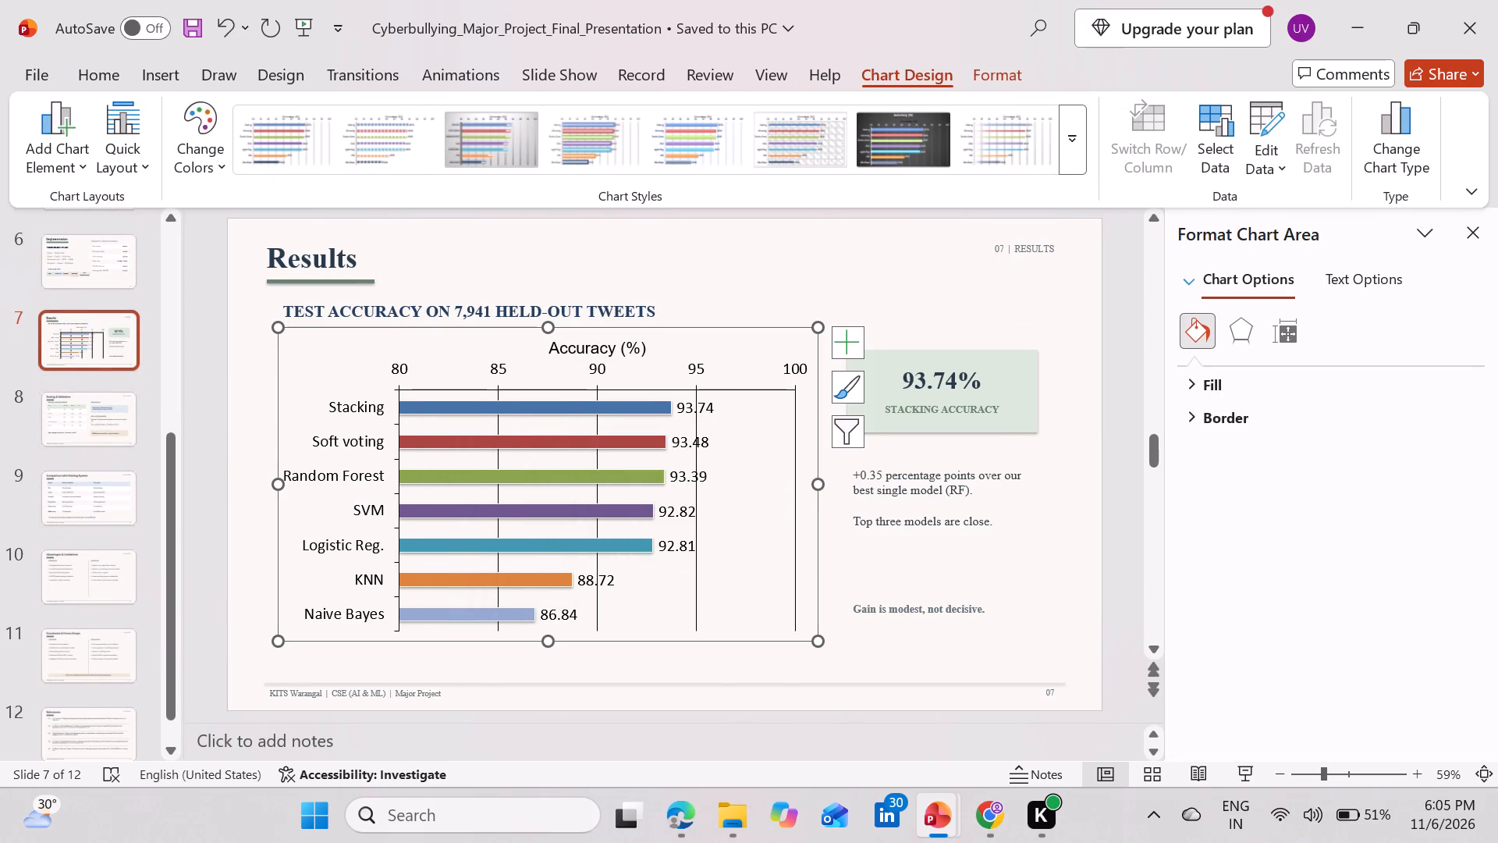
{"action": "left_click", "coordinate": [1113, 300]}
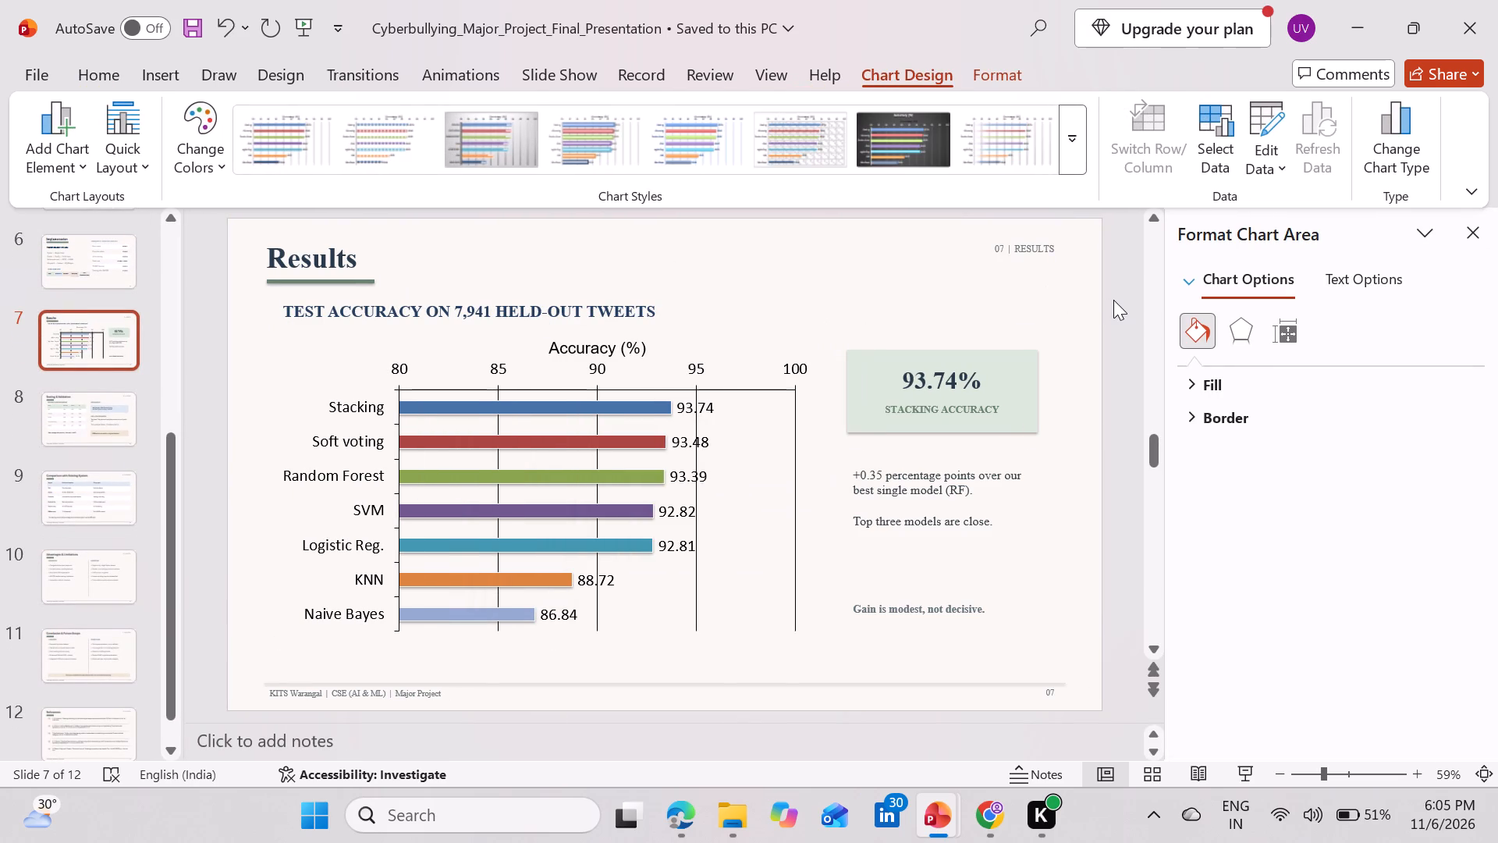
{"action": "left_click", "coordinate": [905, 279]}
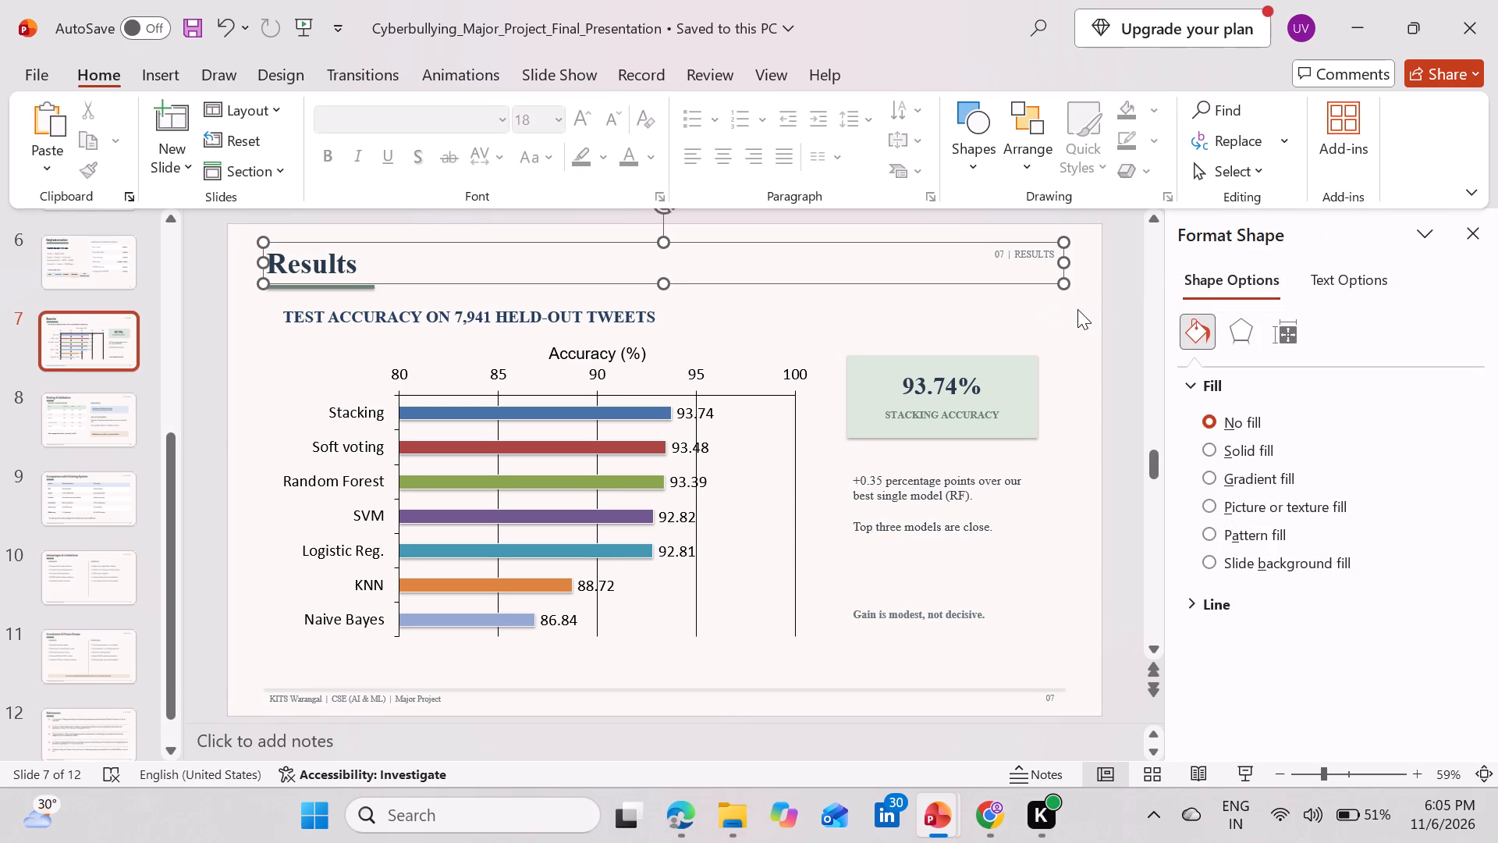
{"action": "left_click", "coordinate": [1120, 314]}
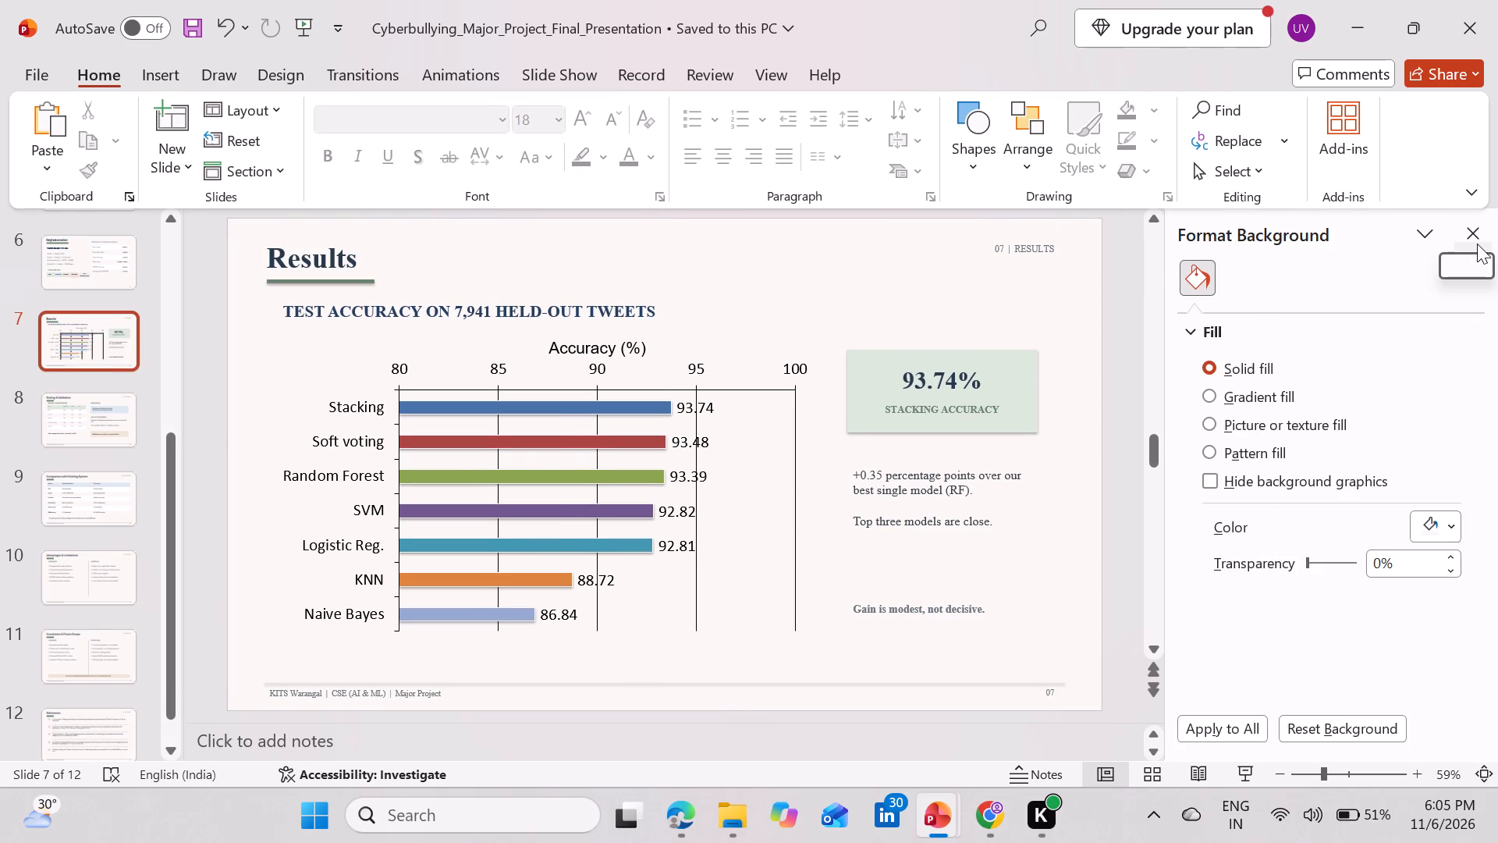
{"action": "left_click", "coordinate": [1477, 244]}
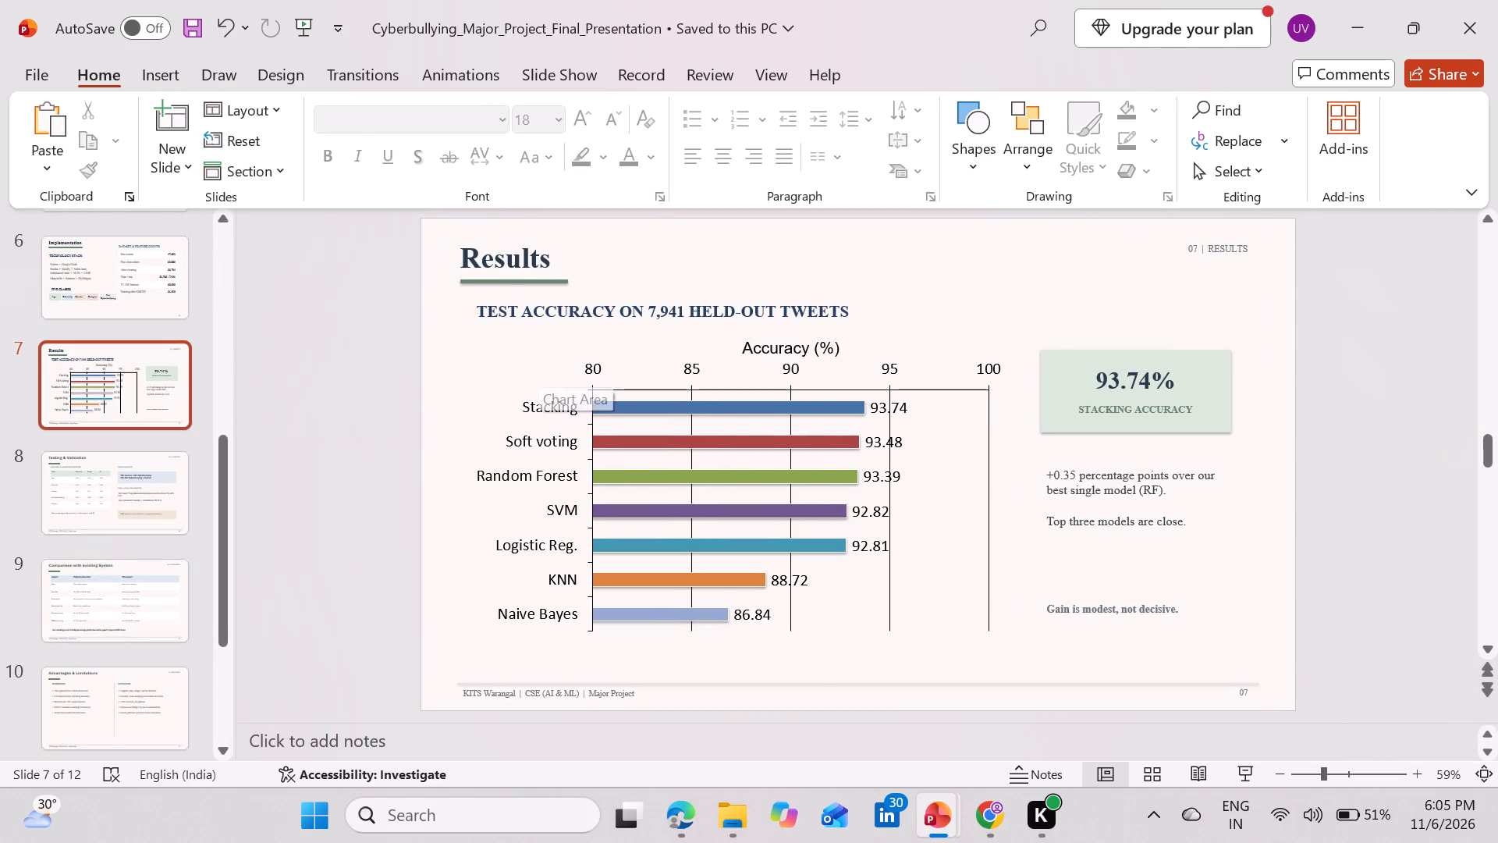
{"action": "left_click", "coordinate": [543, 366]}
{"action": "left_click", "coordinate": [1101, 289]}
Delete the "07 | RESULTS" label, the "KITS Warangal | CSE (AI & ML) | Major Project" footer text and the footer line from slide 7.
{"action": "left_click", "coordinate": [1209, 254]}
{"action": "key", "text": "Delete"}
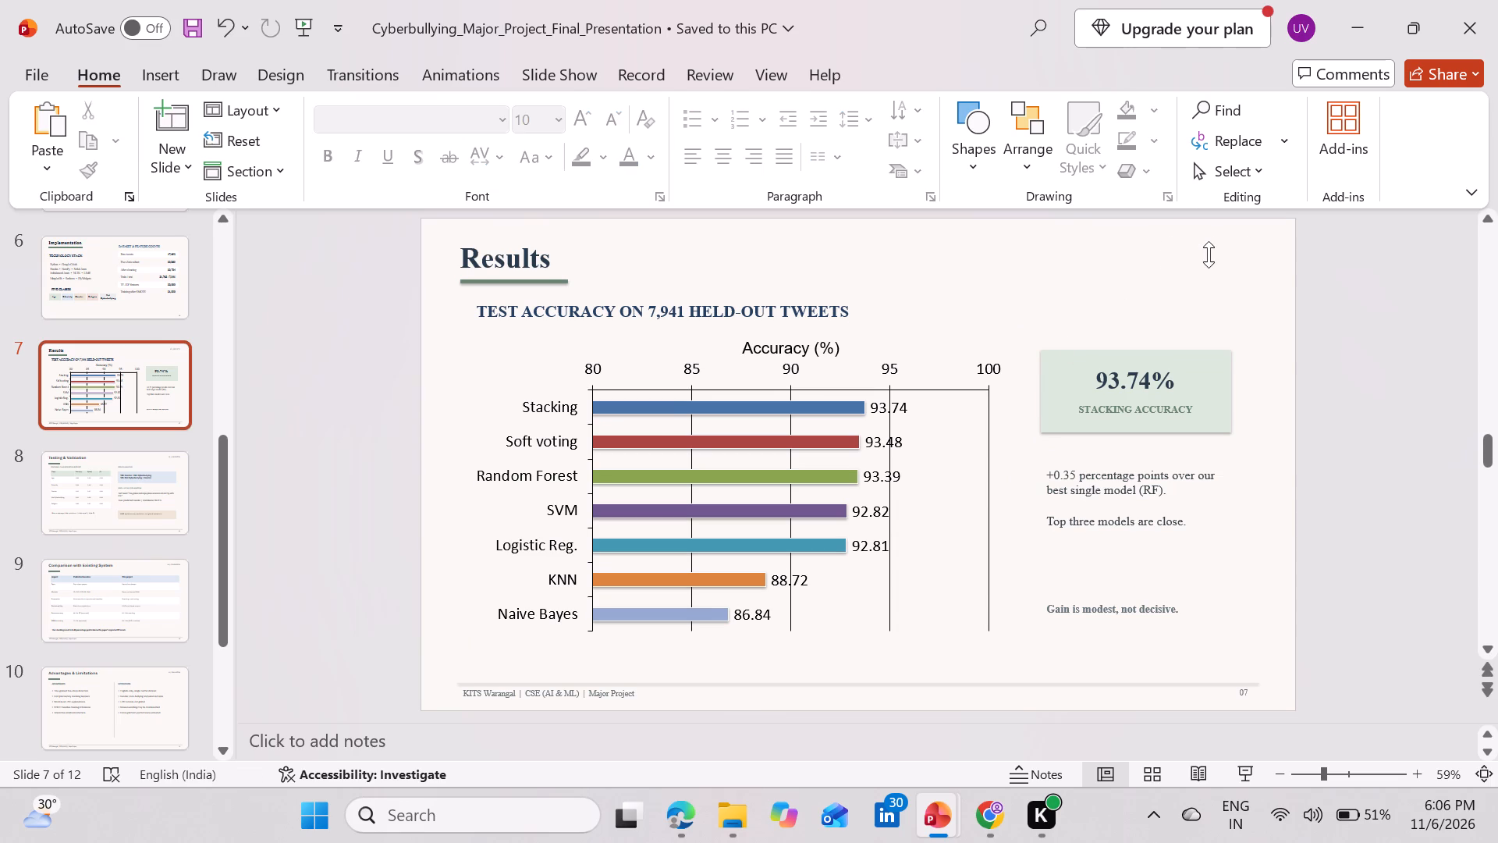
{"action": "left_click", "coordinate": [563, 686]}
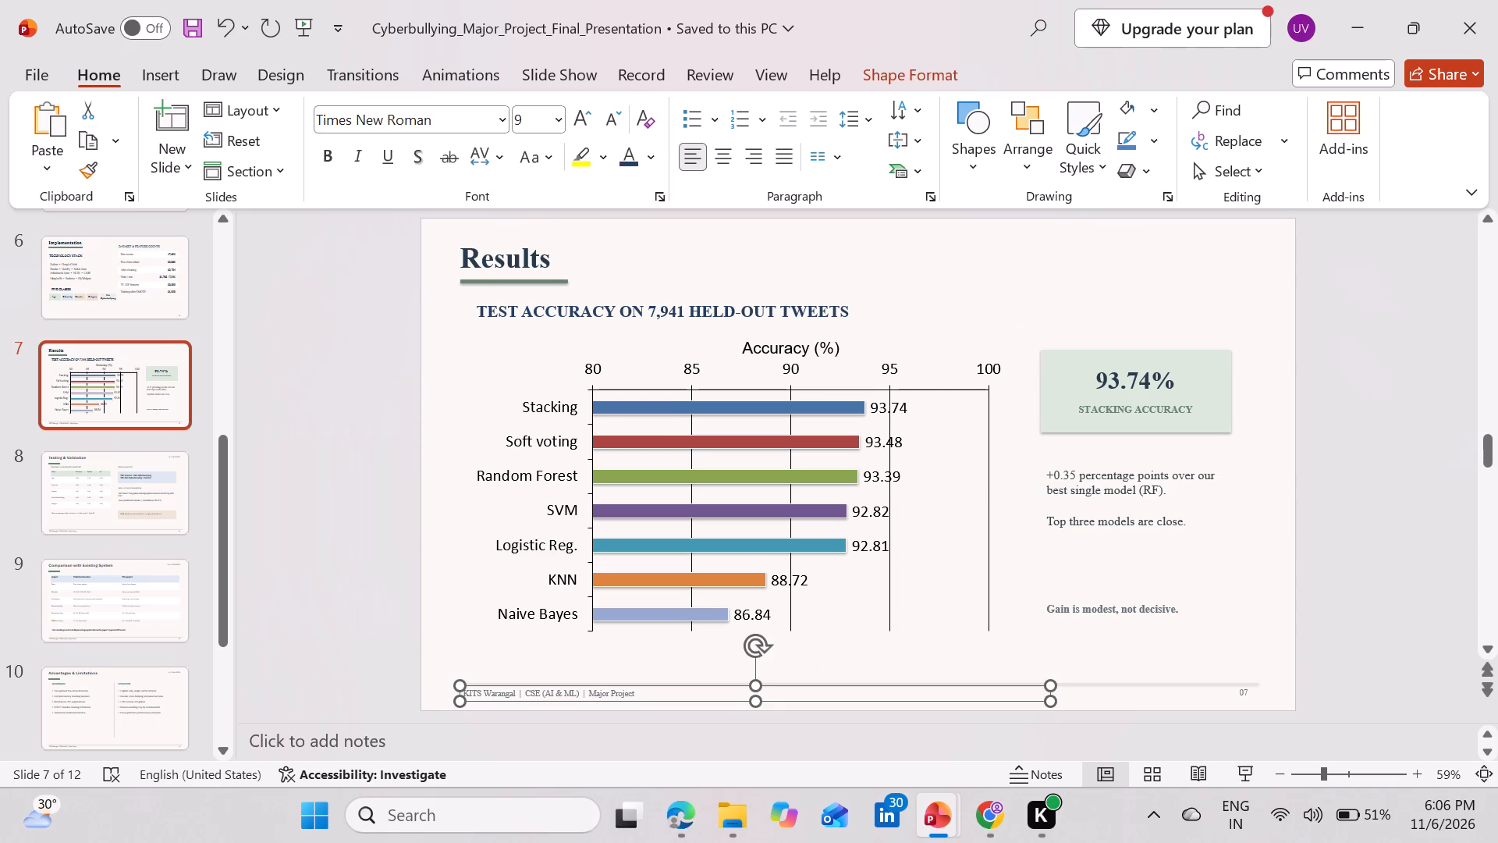
{"action": "key", "text": "Delete"}
{"action": "left_click", "coordinate": [563, 686]}
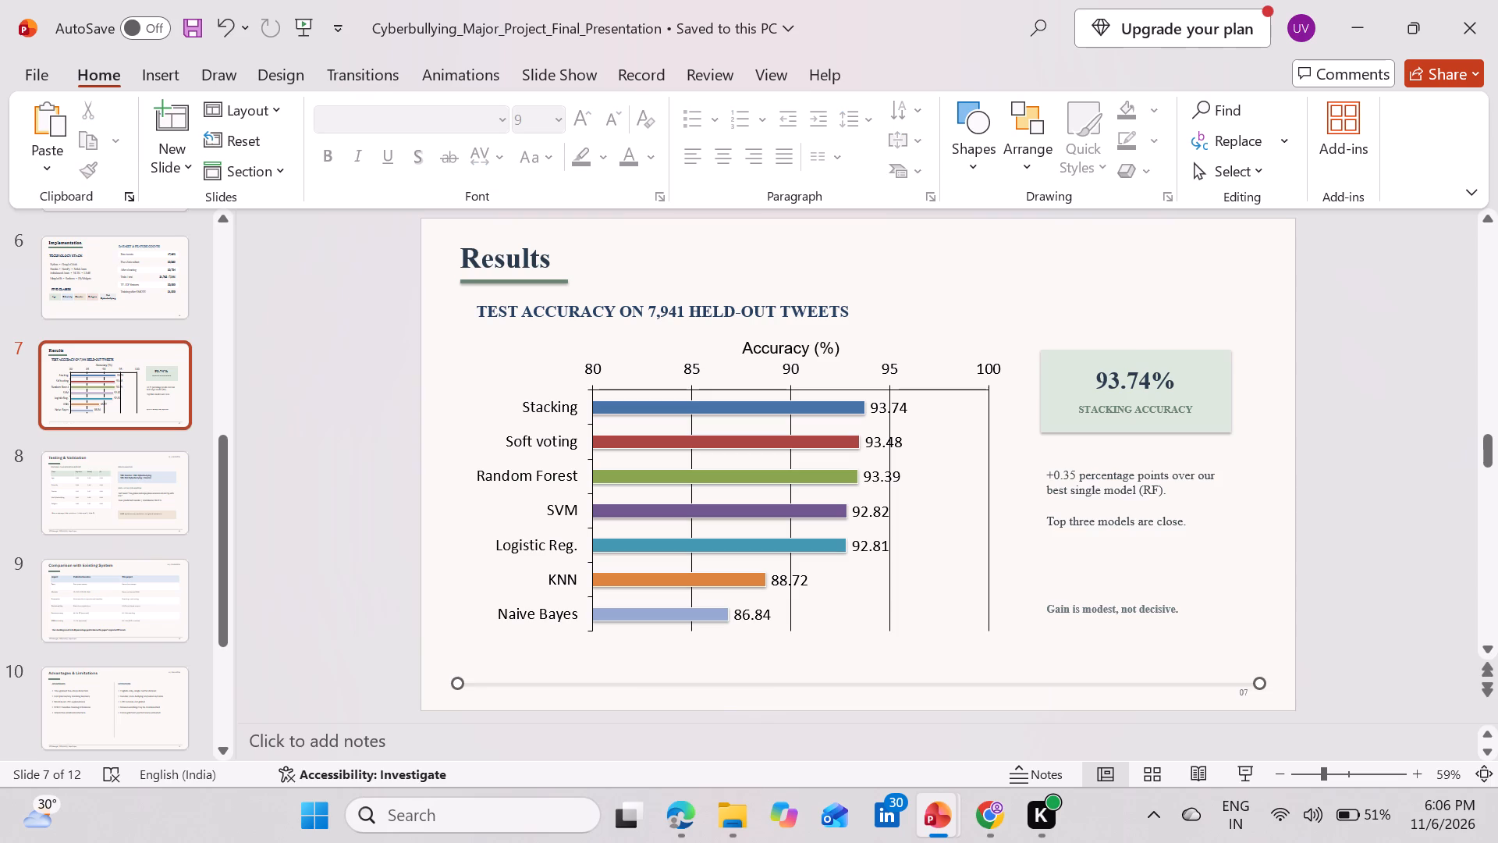
{"action": "key", "text": "Delete"}
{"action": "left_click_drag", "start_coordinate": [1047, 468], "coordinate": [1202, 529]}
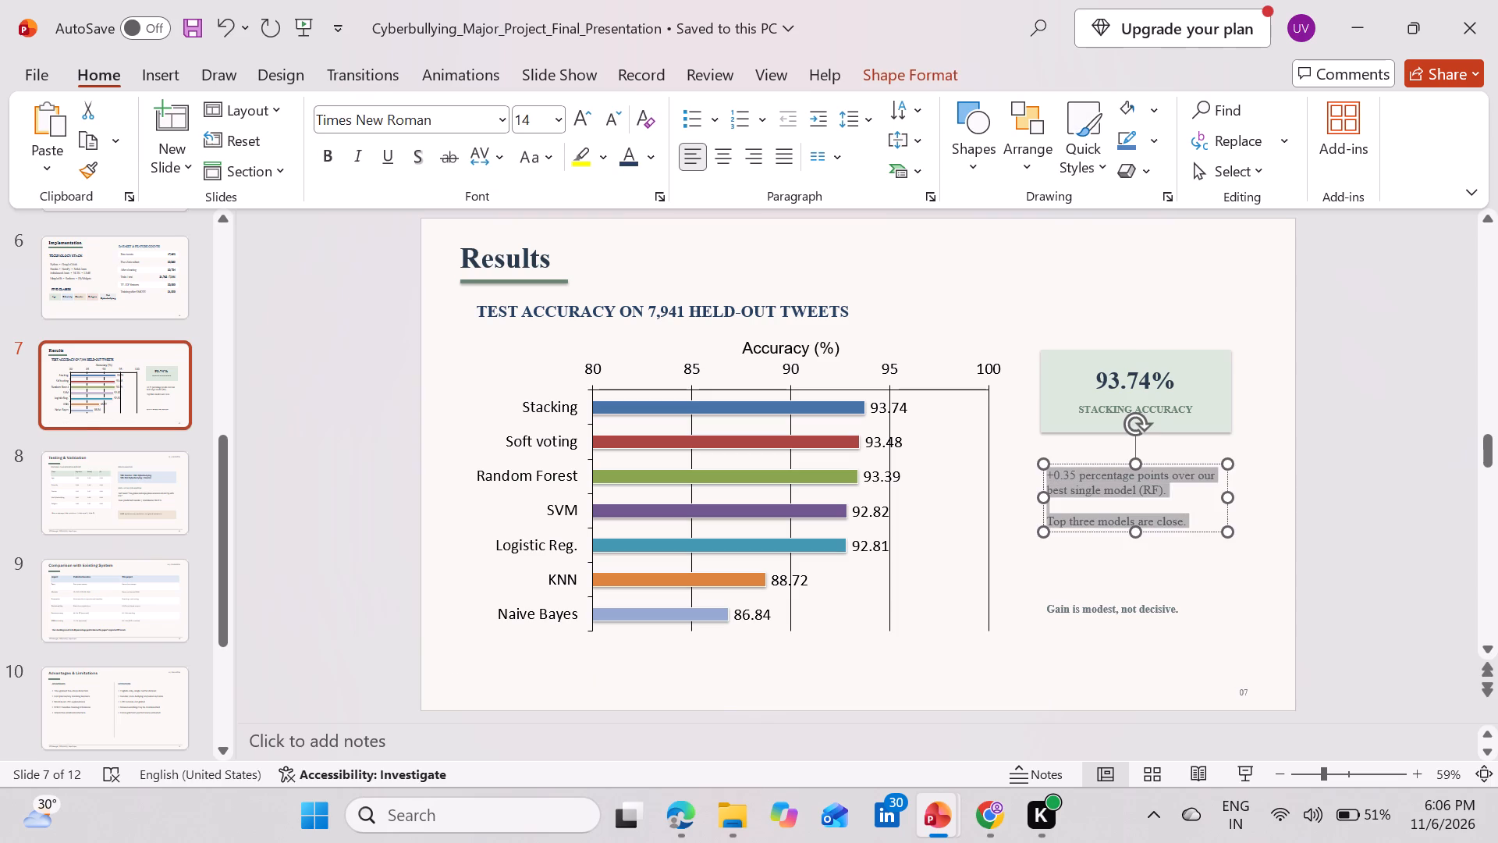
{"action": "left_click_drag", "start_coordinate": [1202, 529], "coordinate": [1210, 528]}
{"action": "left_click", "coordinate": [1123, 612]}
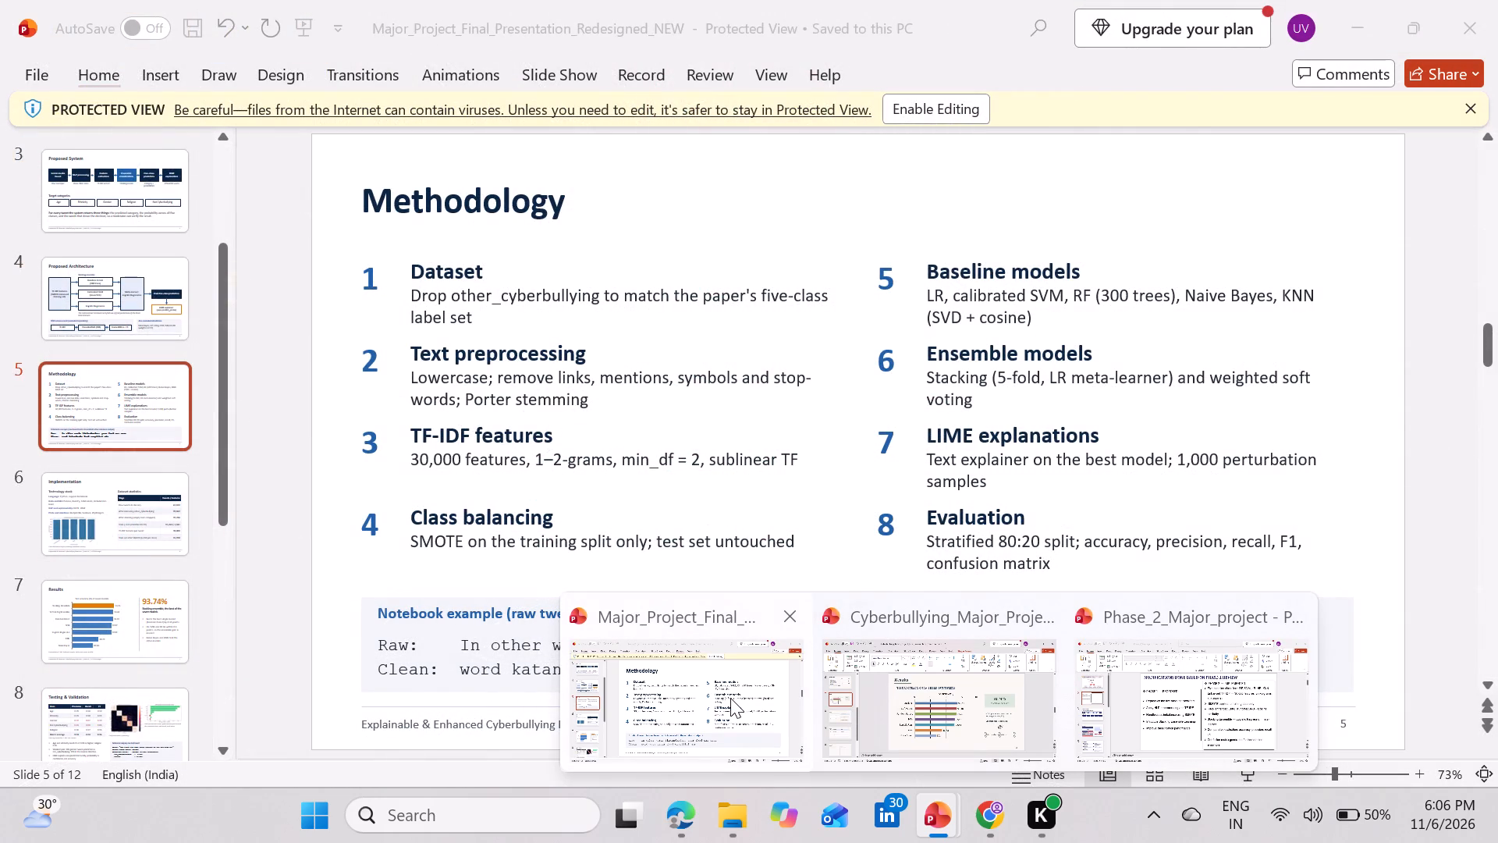
Switch to the Major_Project_Final_Presentation_Redesigned_NEW presentation and compare its slide 7, Results, with the Results slide being edited.
{"action": "left_click", "coordinate": [730, 698]}
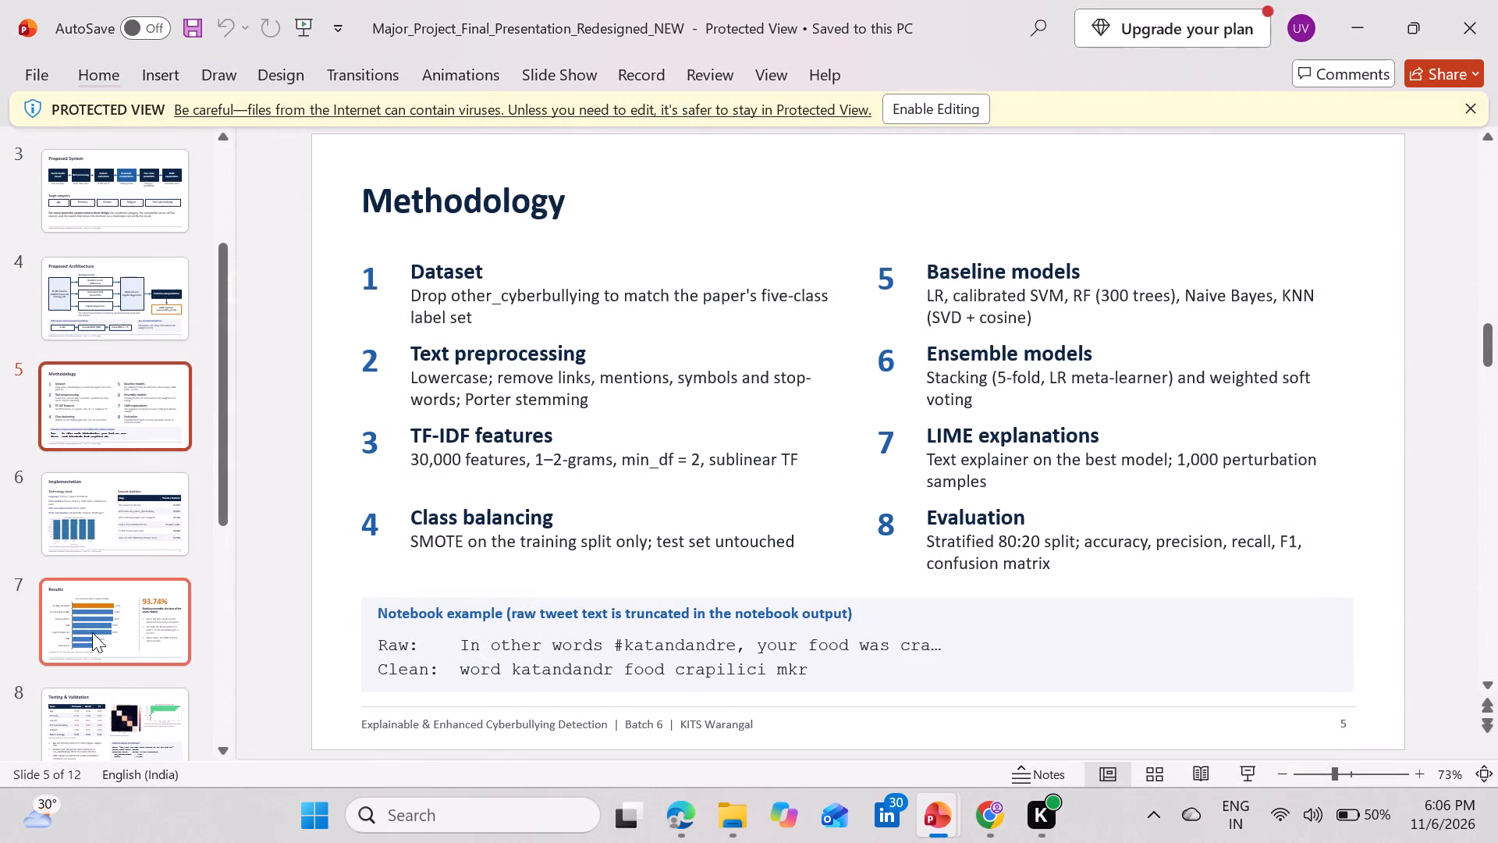
{"action": "left_click", "coordinate": [108, 603]}
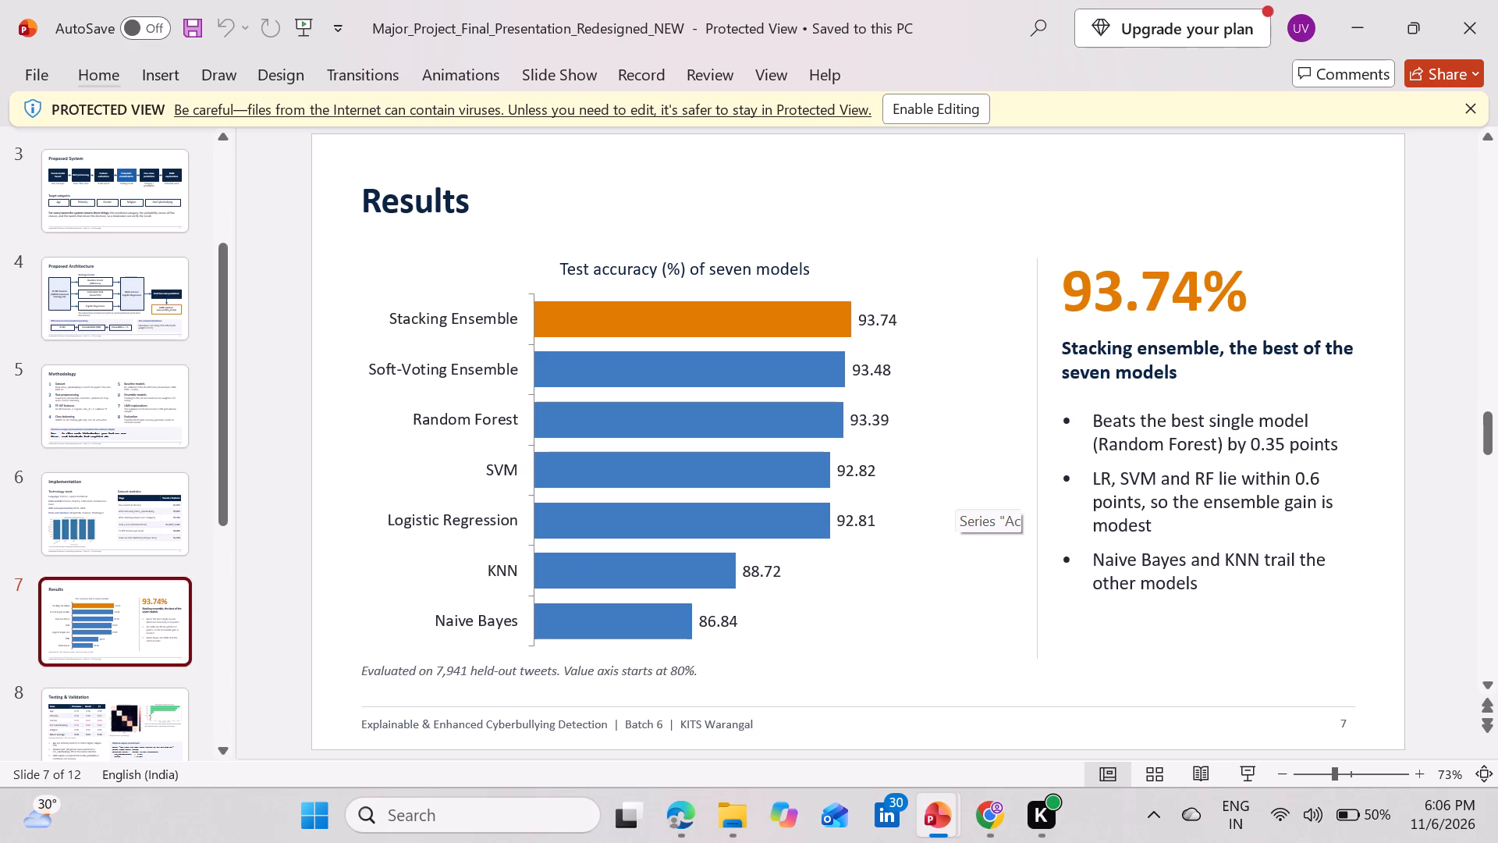
{"action": "key", "text": "alt+Tab"}
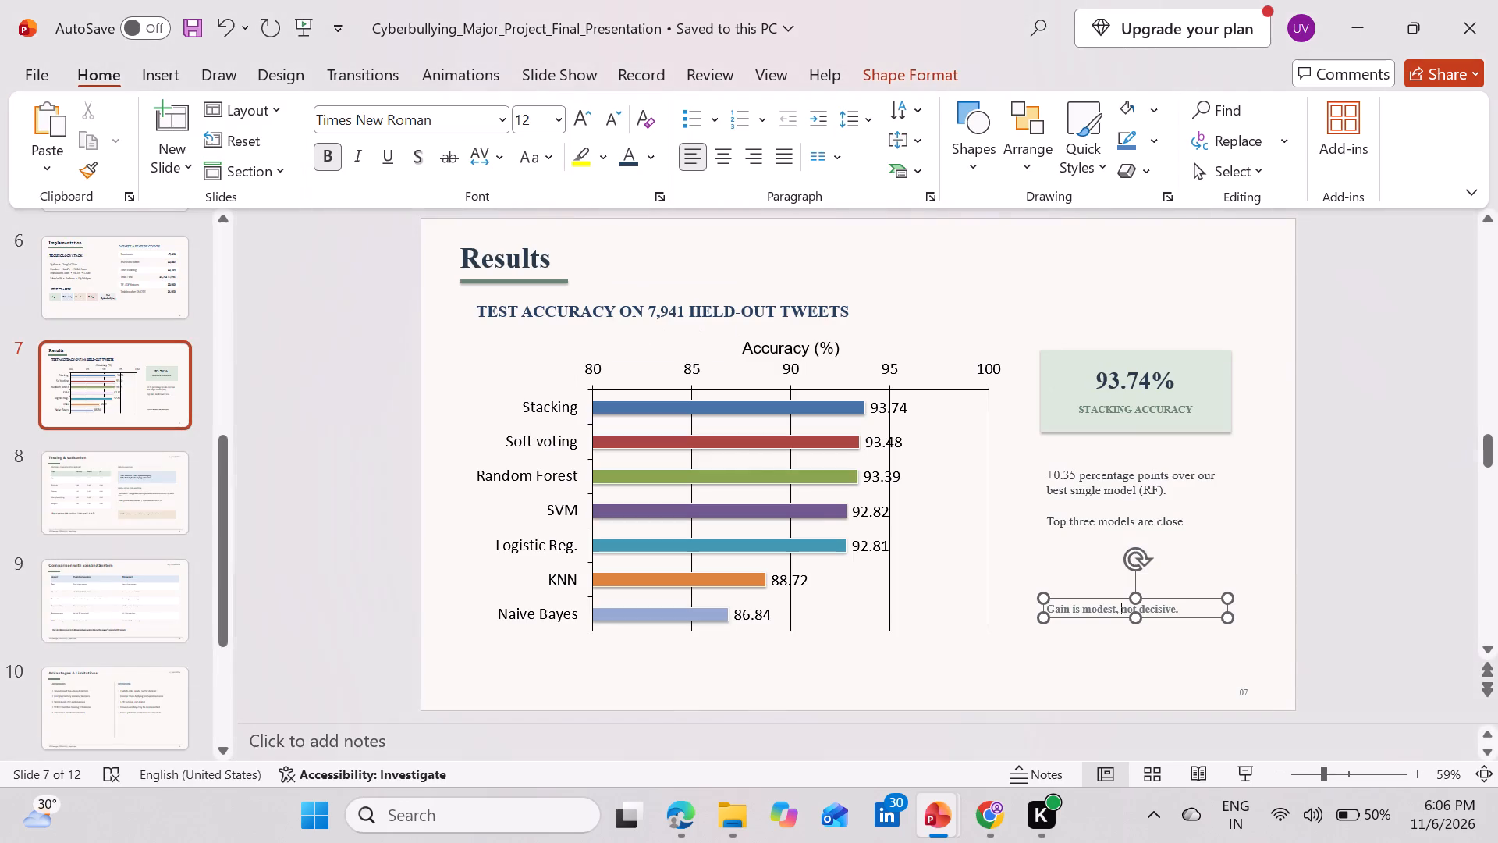
{"action": "key", "text": "alt+Tab"}
{"action": "key", "text": "alt+Tab"}
{"action": "key", "text": "alt+Tab"}
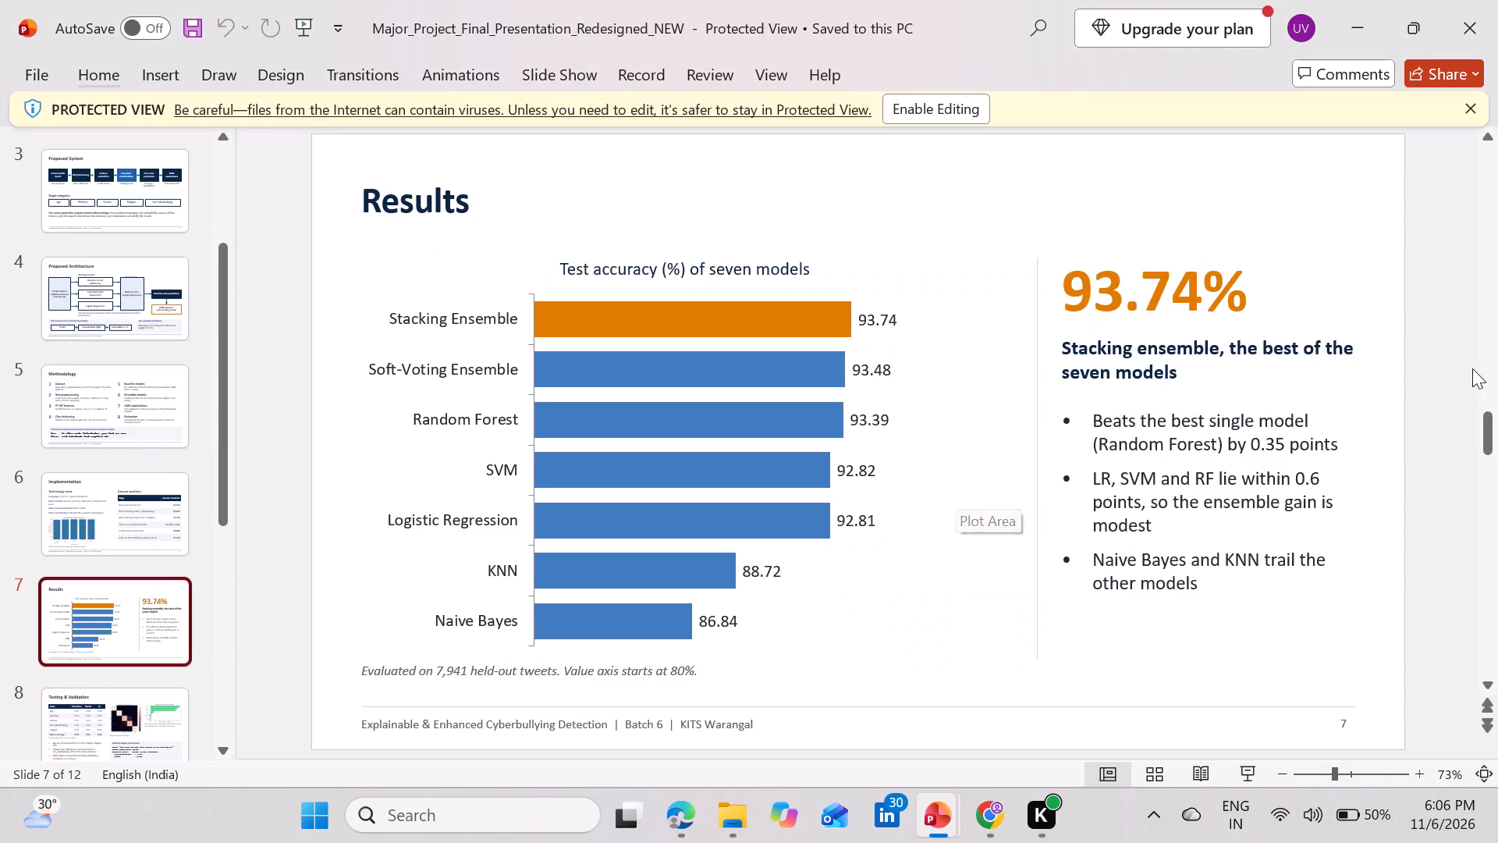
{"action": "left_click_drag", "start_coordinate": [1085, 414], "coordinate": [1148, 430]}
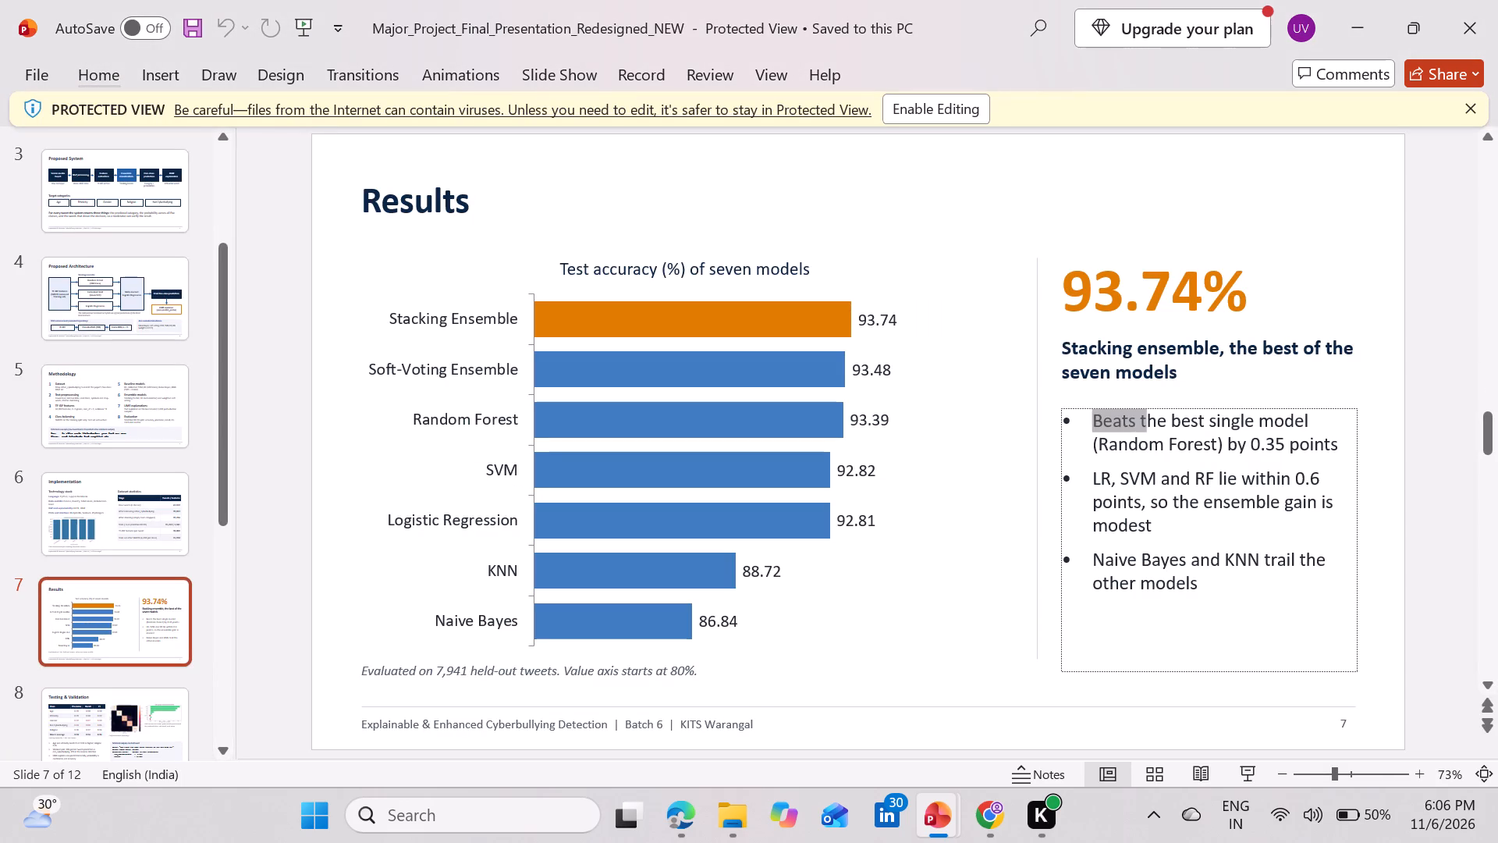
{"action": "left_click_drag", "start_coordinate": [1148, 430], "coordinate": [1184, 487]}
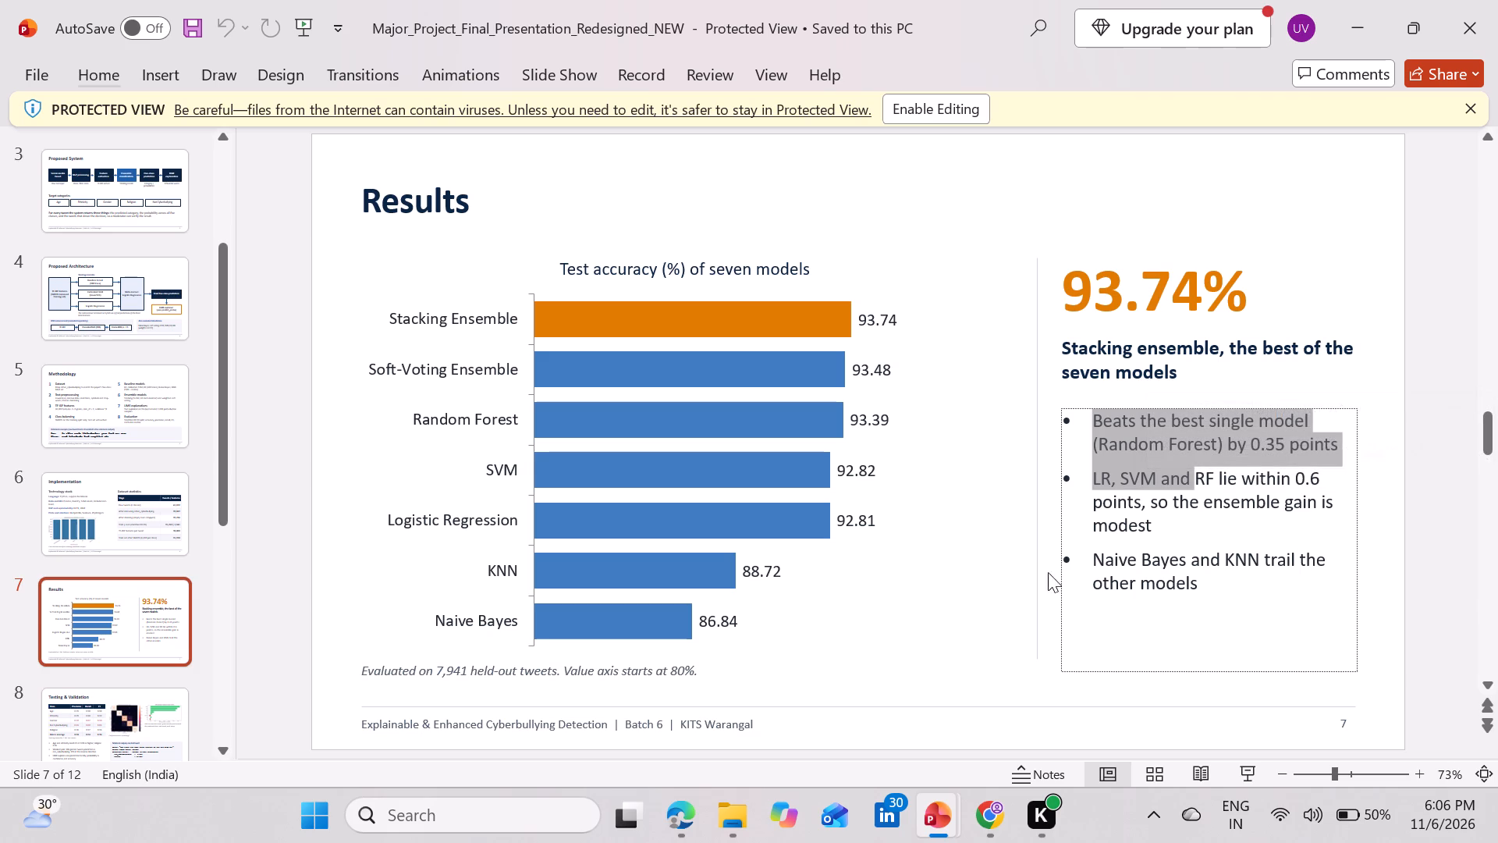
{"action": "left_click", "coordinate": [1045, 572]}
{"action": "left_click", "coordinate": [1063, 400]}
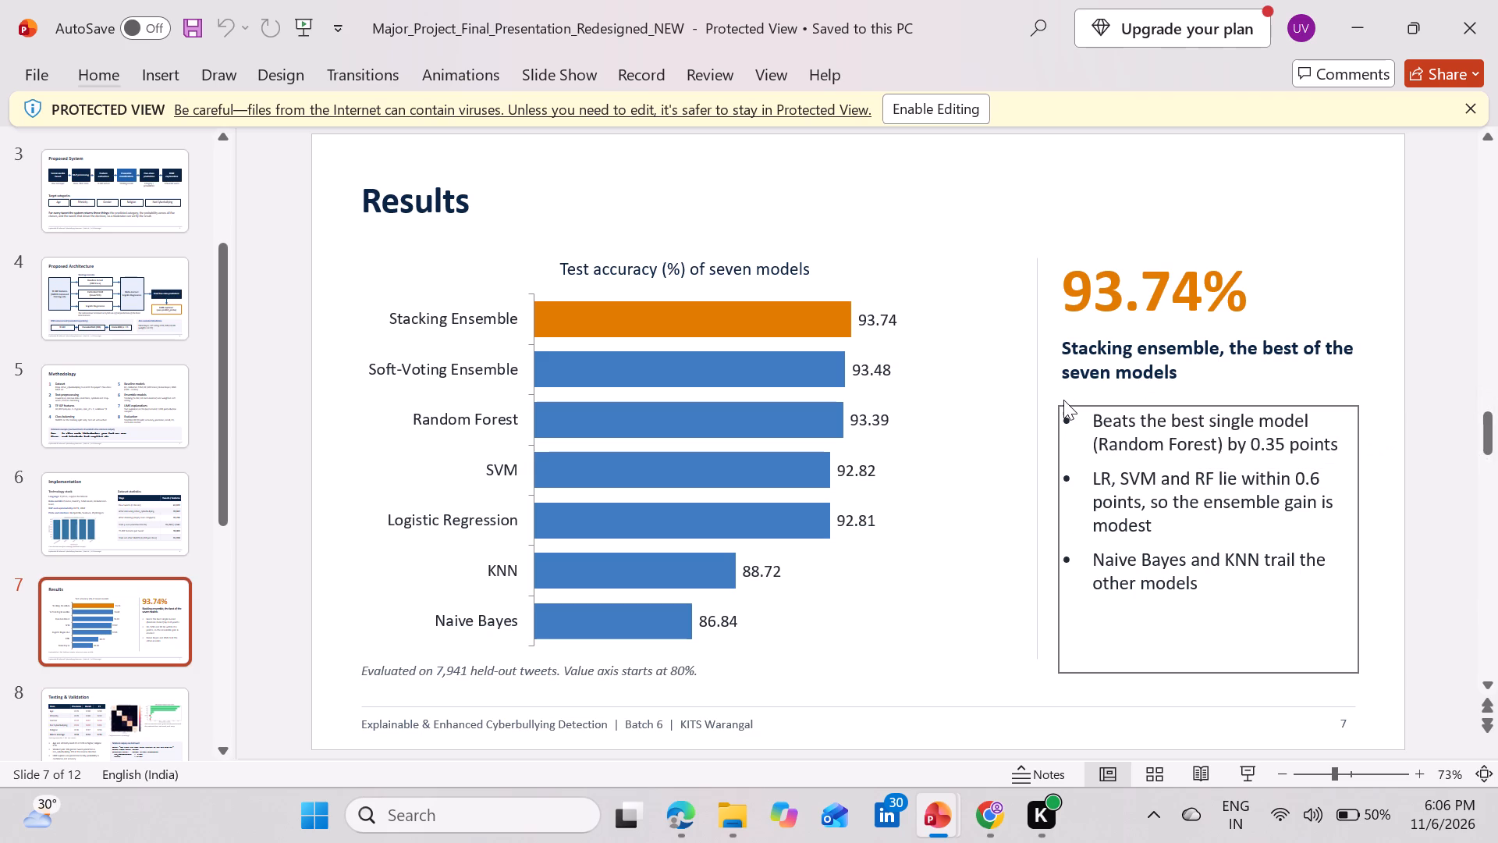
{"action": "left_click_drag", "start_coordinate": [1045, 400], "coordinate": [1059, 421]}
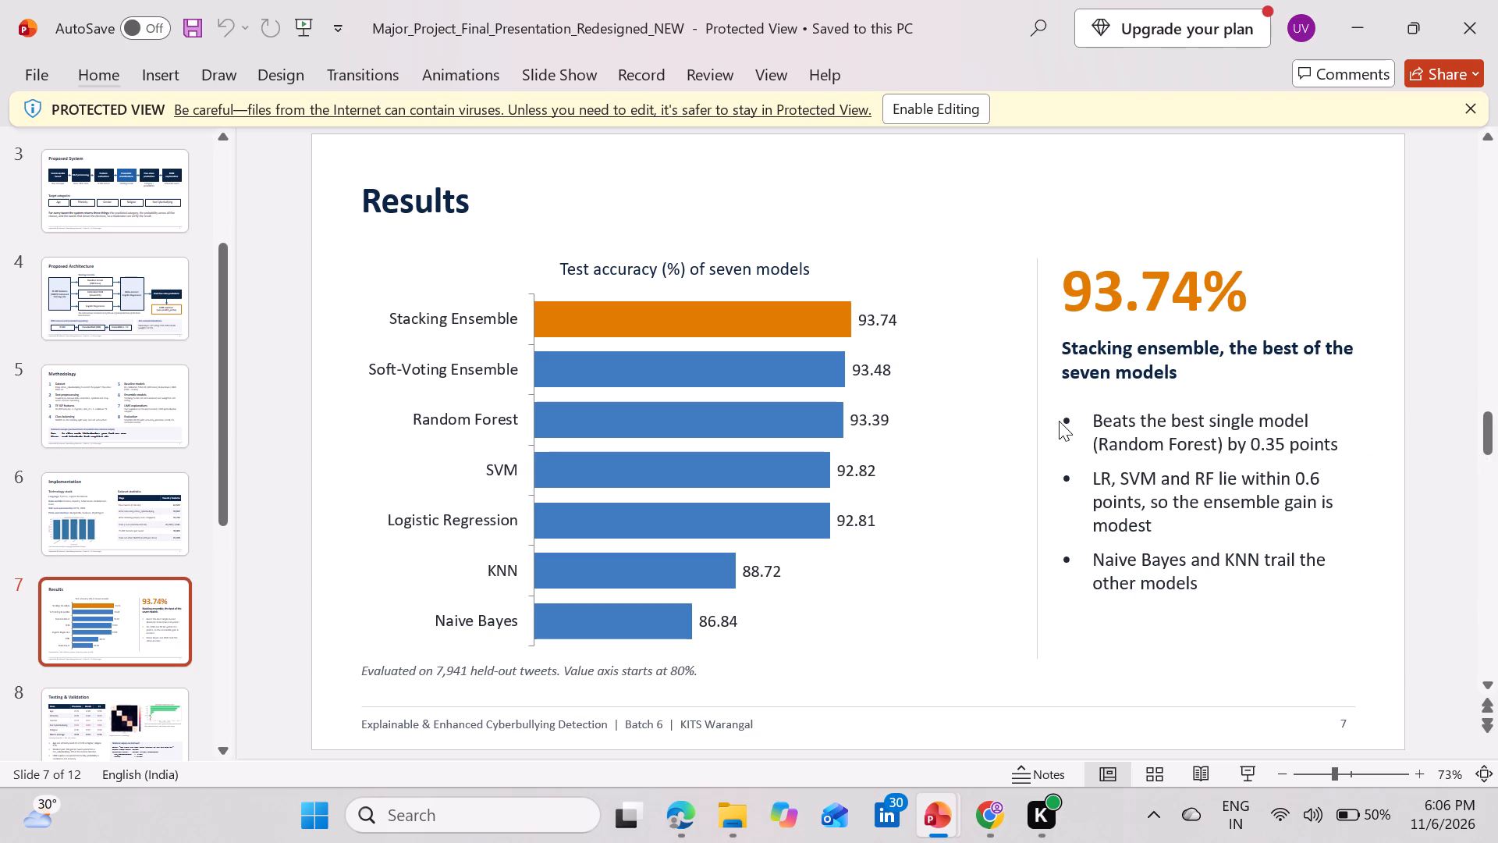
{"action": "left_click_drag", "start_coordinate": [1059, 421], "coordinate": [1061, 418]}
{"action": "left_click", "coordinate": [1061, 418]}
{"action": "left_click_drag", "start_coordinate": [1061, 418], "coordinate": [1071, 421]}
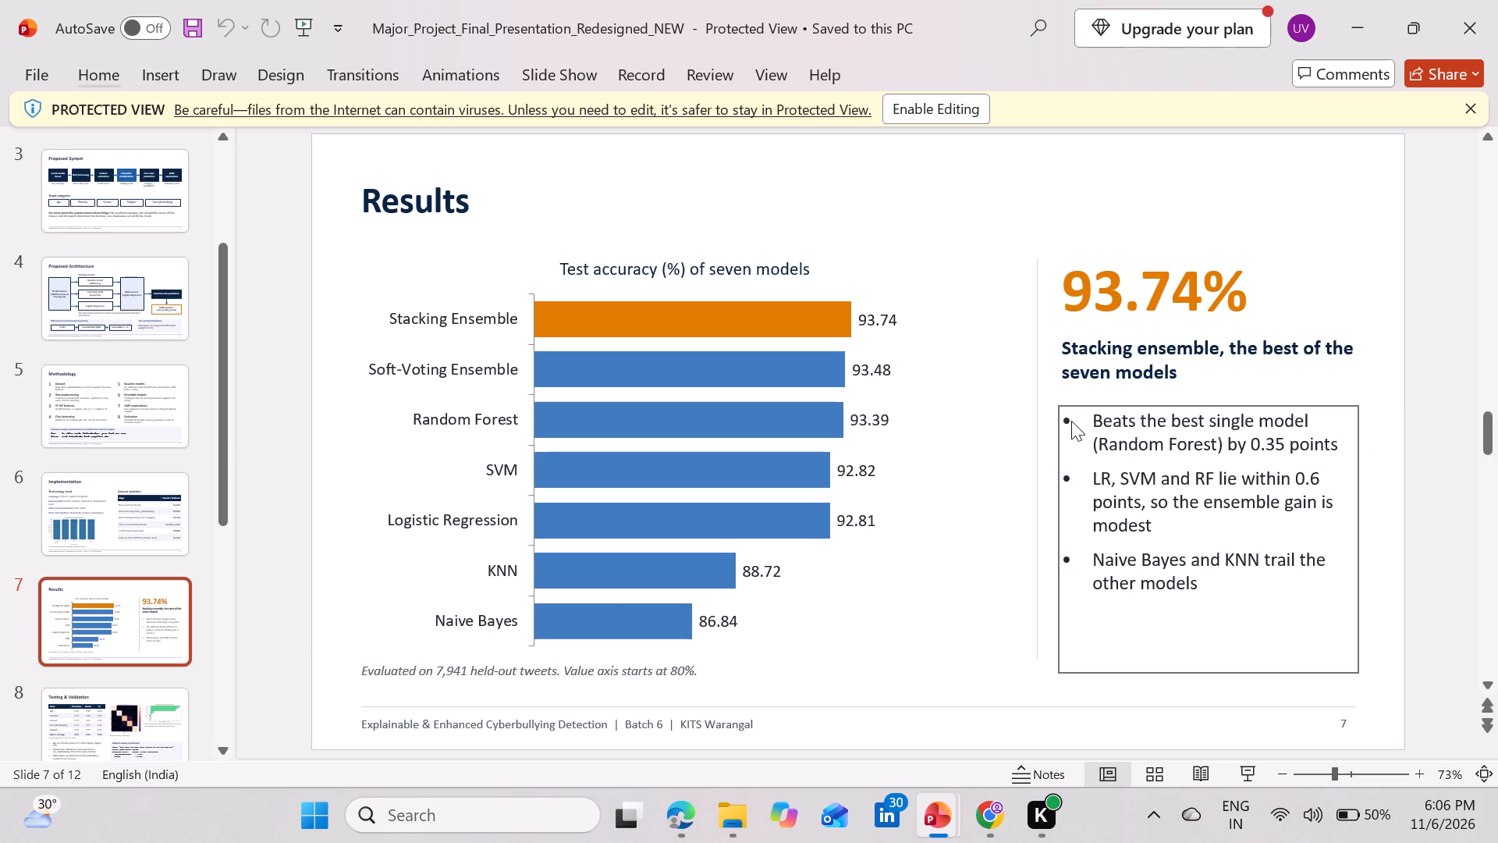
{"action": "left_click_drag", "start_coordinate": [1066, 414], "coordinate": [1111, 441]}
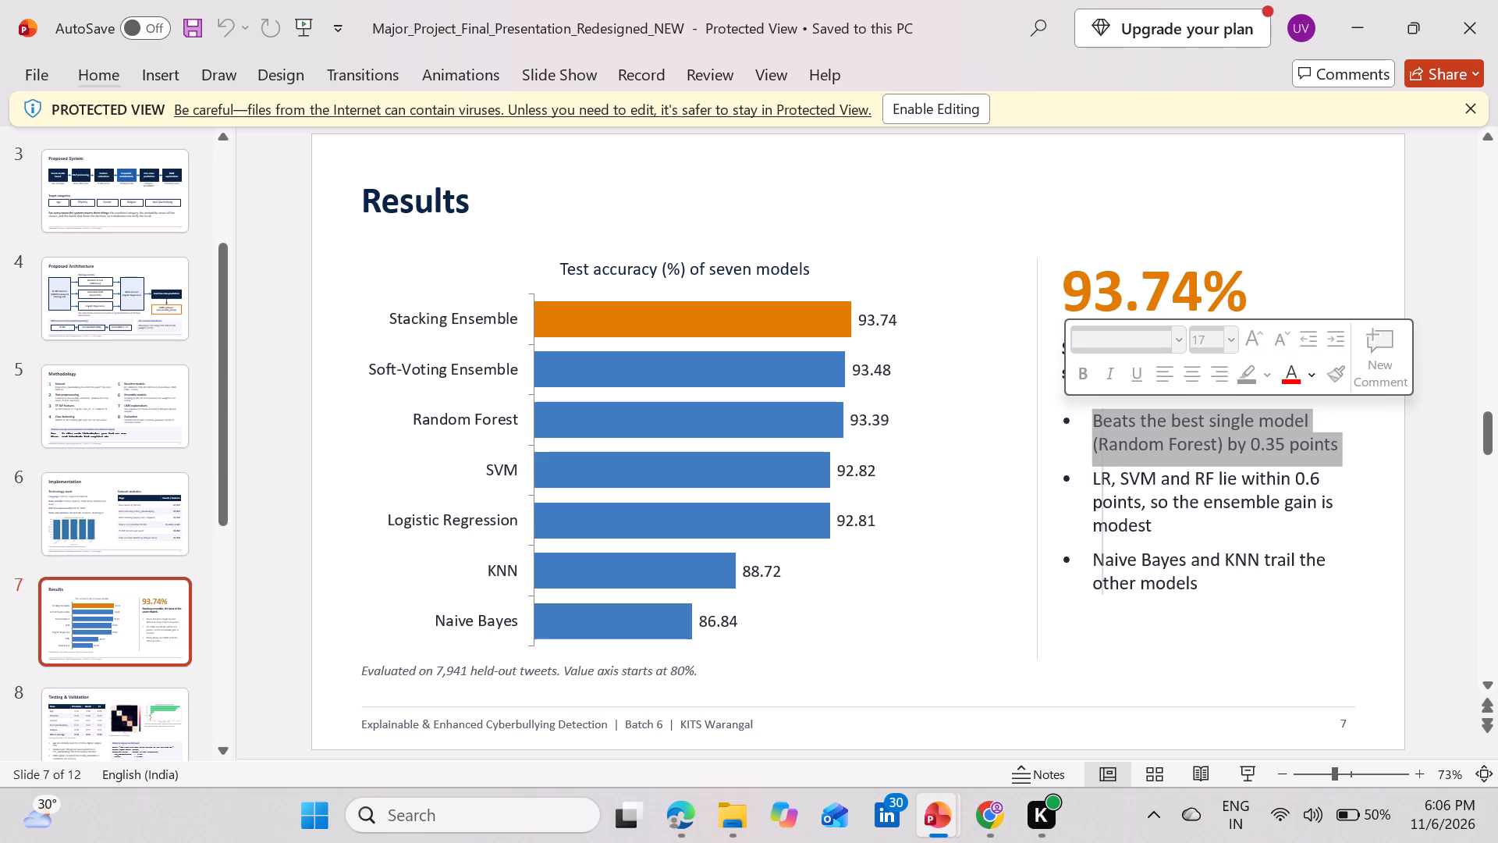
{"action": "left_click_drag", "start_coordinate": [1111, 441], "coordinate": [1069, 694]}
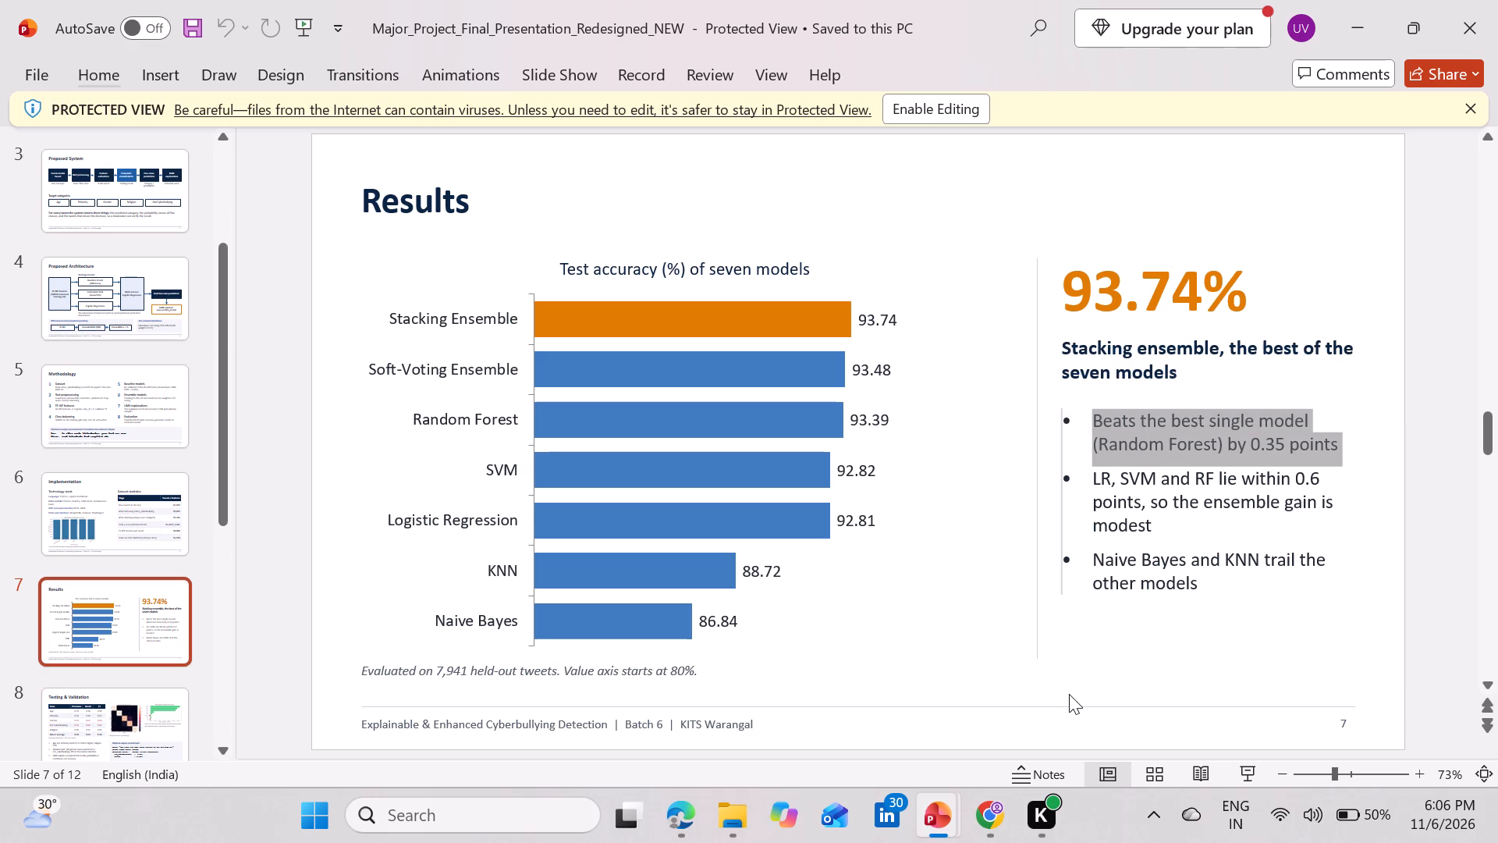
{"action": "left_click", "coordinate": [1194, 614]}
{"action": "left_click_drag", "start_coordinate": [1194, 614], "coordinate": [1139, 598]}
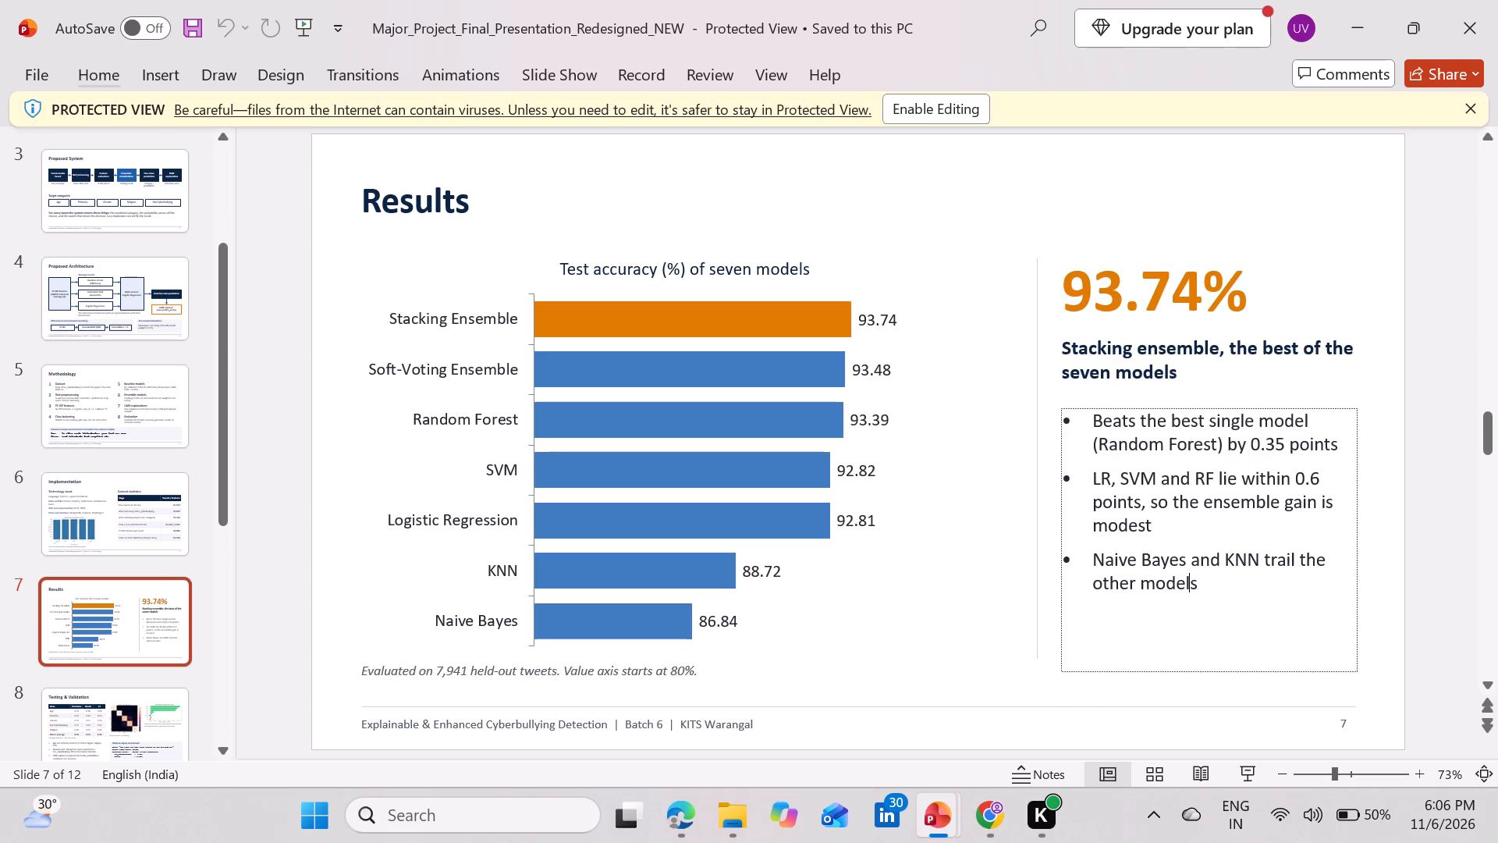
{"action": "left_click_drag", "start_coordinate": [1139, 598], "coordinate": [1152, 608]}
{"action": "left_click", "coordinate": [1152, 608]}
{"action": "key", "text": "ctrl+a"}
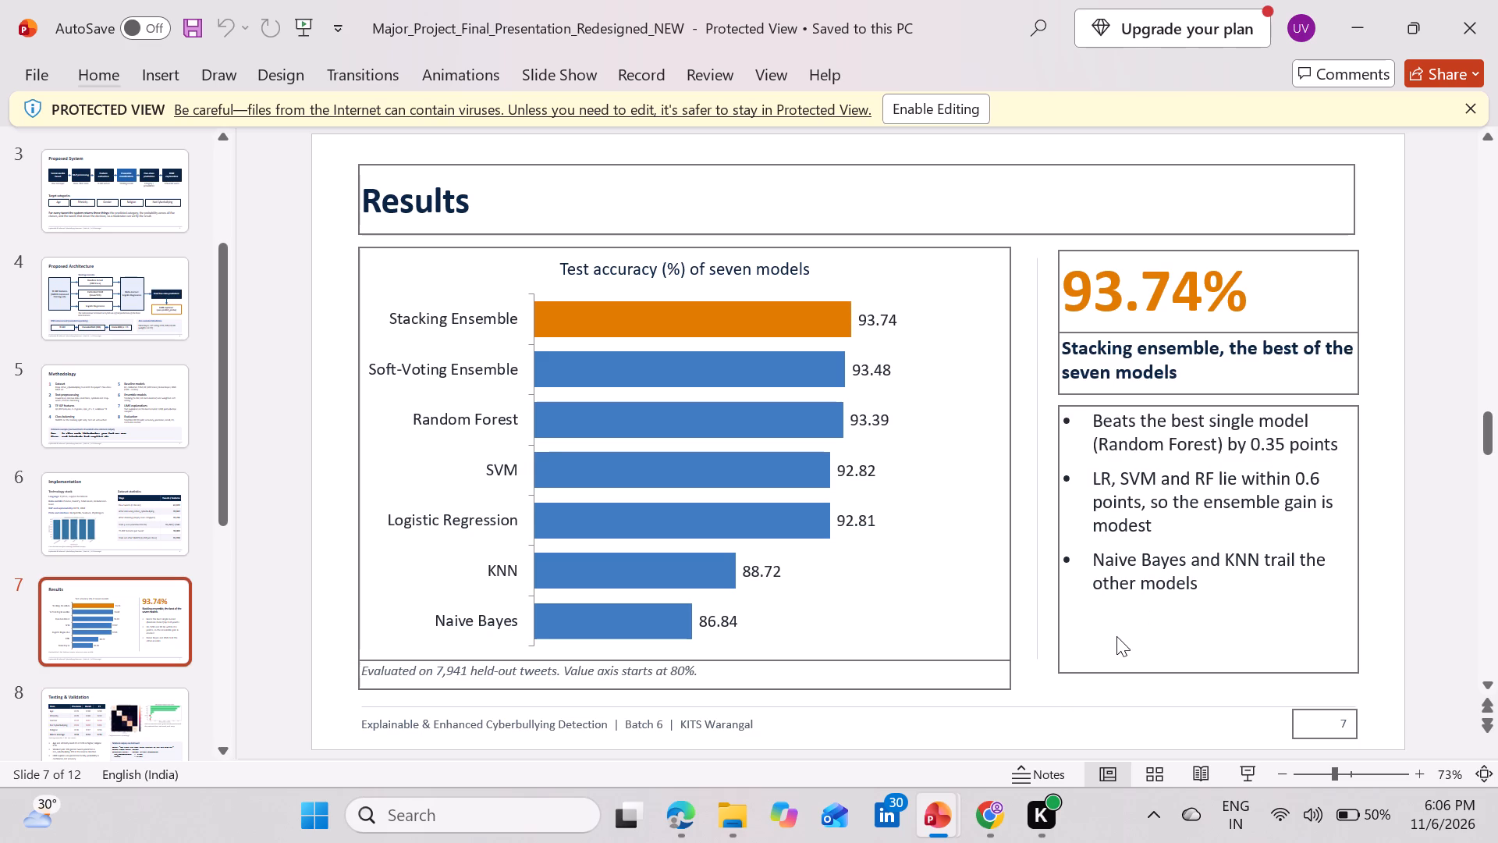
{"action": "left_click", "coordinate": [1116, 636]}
Copy all three bullet points below the "Stacking ensemble, the best of the seven models" text on the redesigned Results slide.
{"action": "left_click", "coordinate": [1141, 535]}
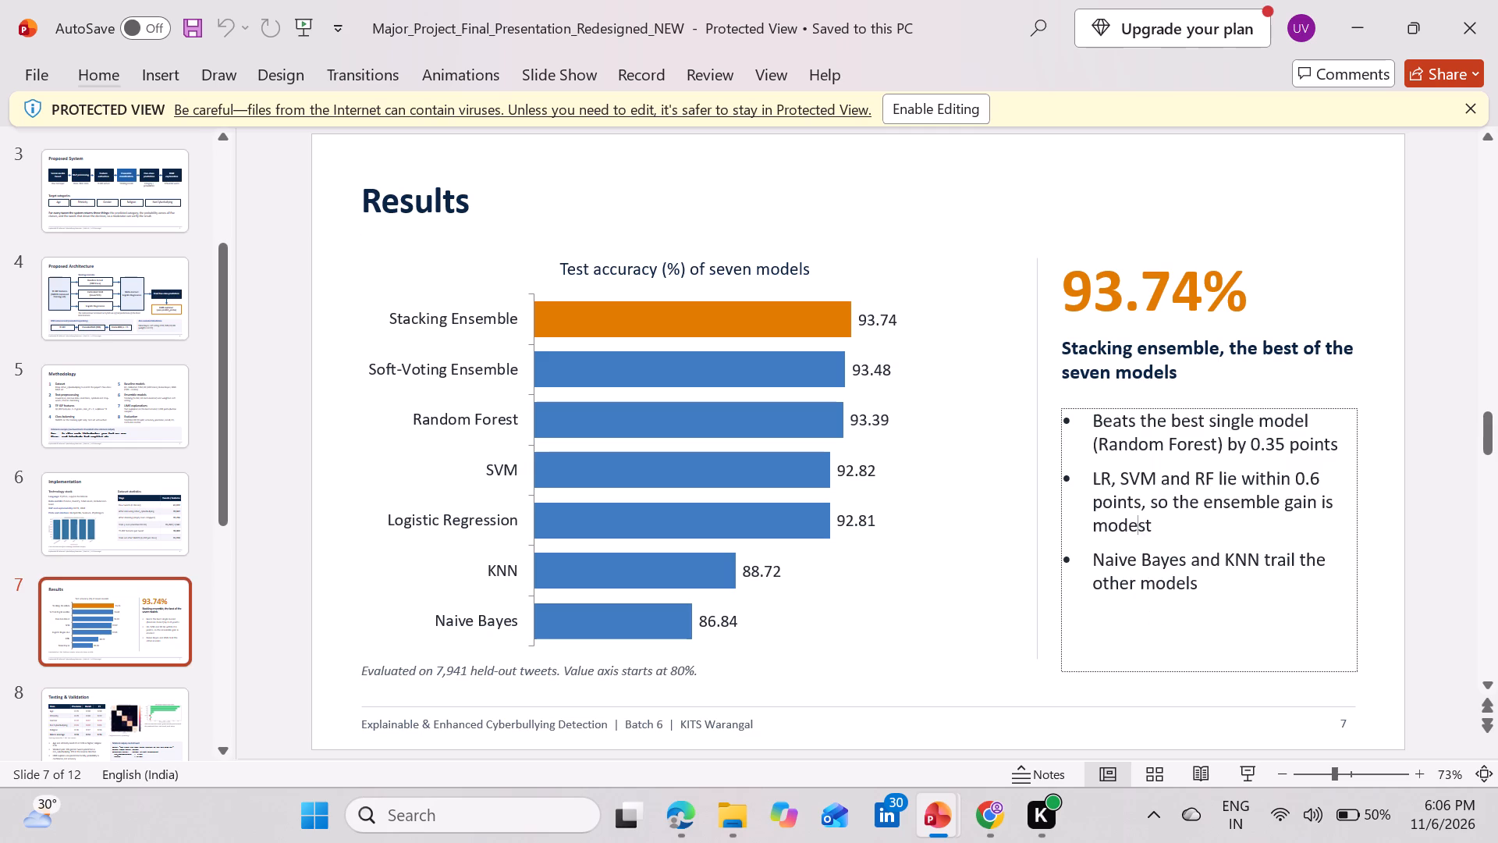
{"action": "key", "text": "ctrl+a"}
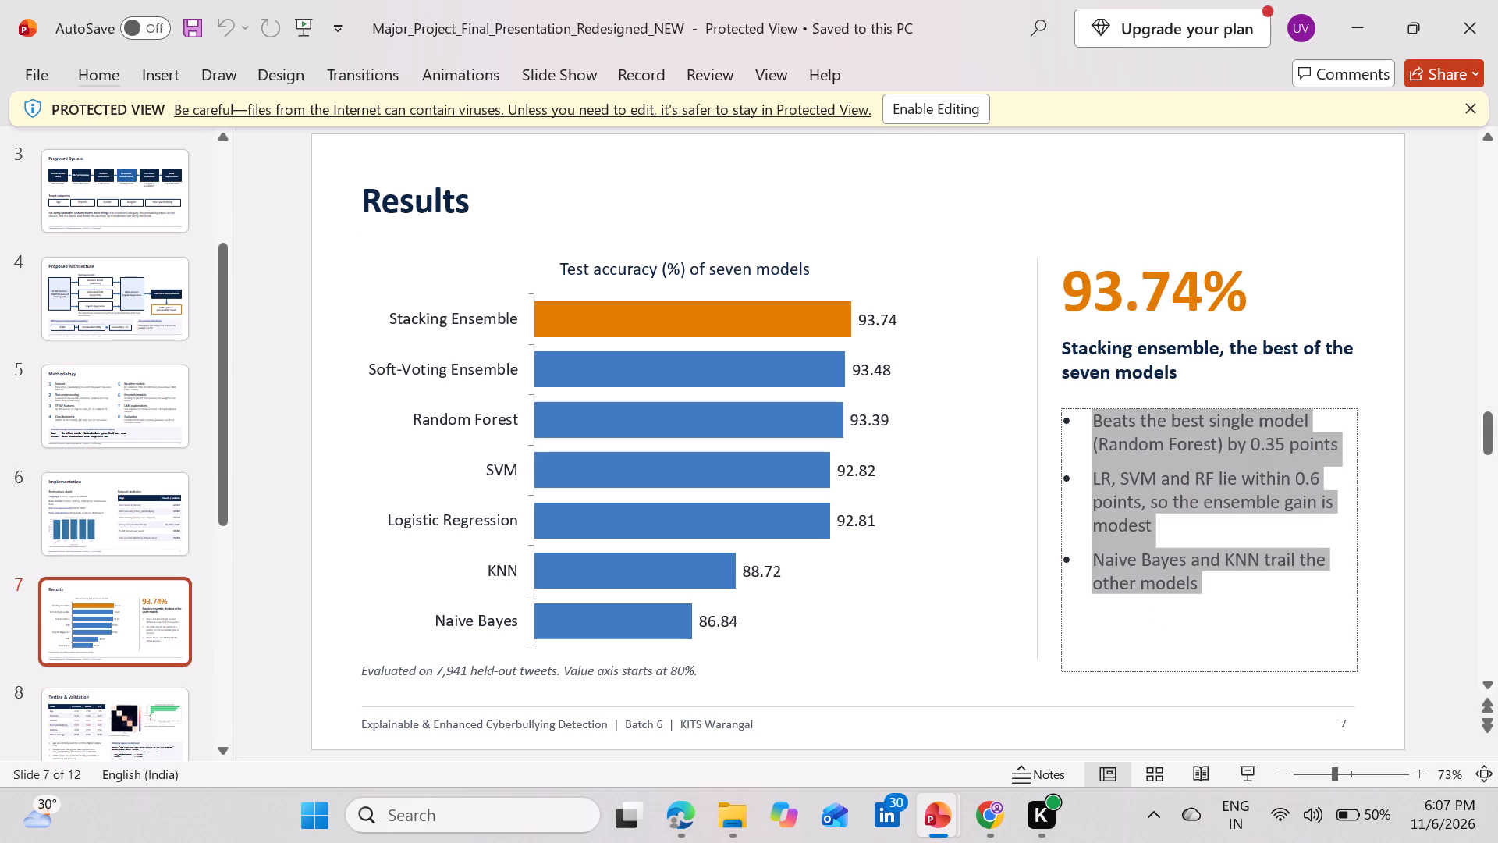
{"action": "key", "text": "ctrl+c"}
Switch to Cyberbullying_Major_Project_Final_Presentation and delete the "percentage points" notes and the "Gain is modest, not decisive." text from slide 7.
{"action": "left_click", "coordinate": [975, 708]}
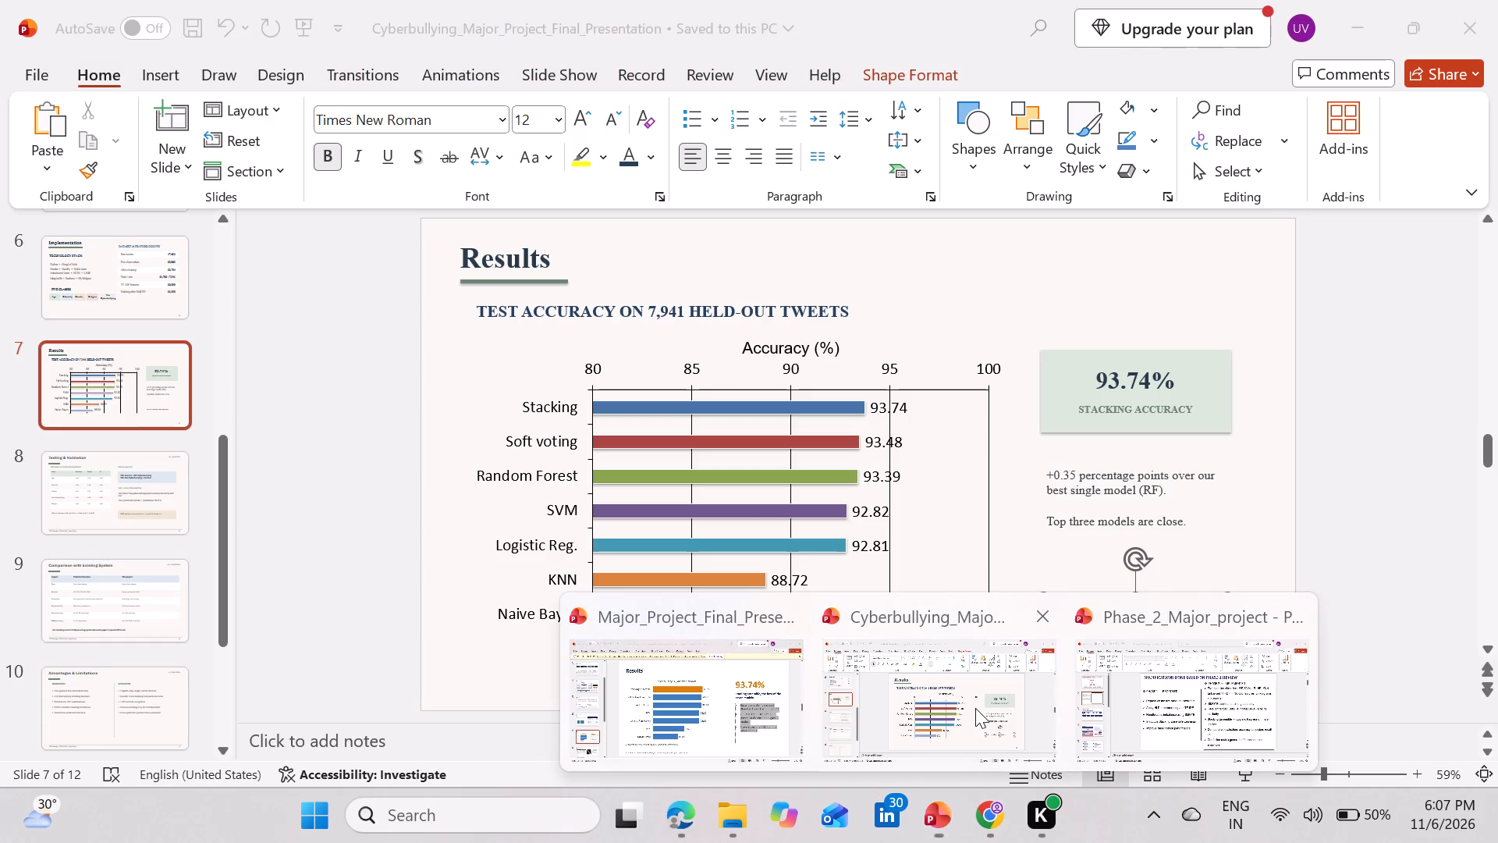
{"action": "left_click", "coordinate": [1058, 477]}
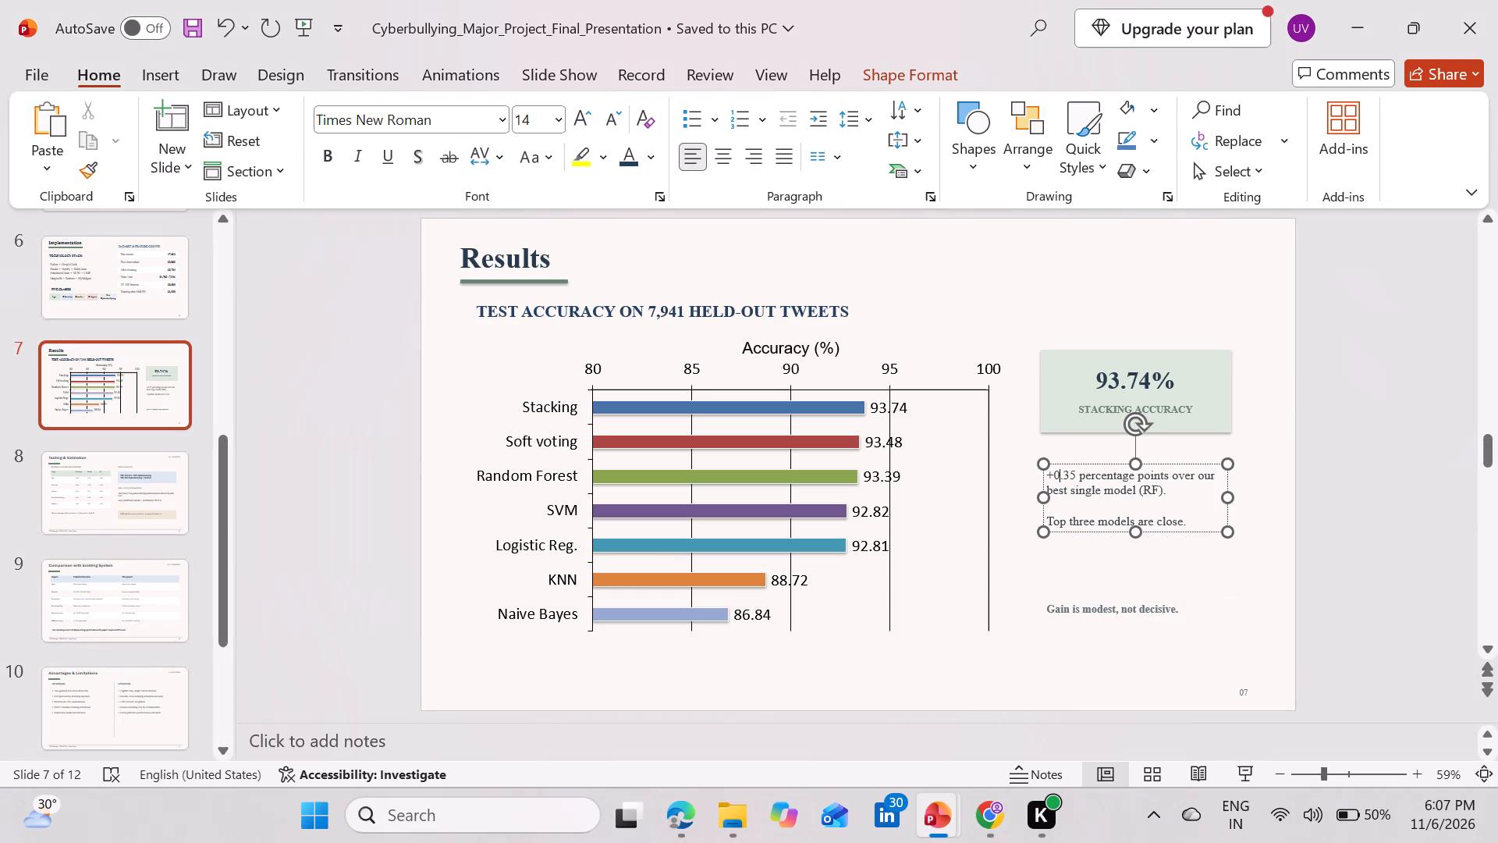
{"action": "key", "text": "Delete"}
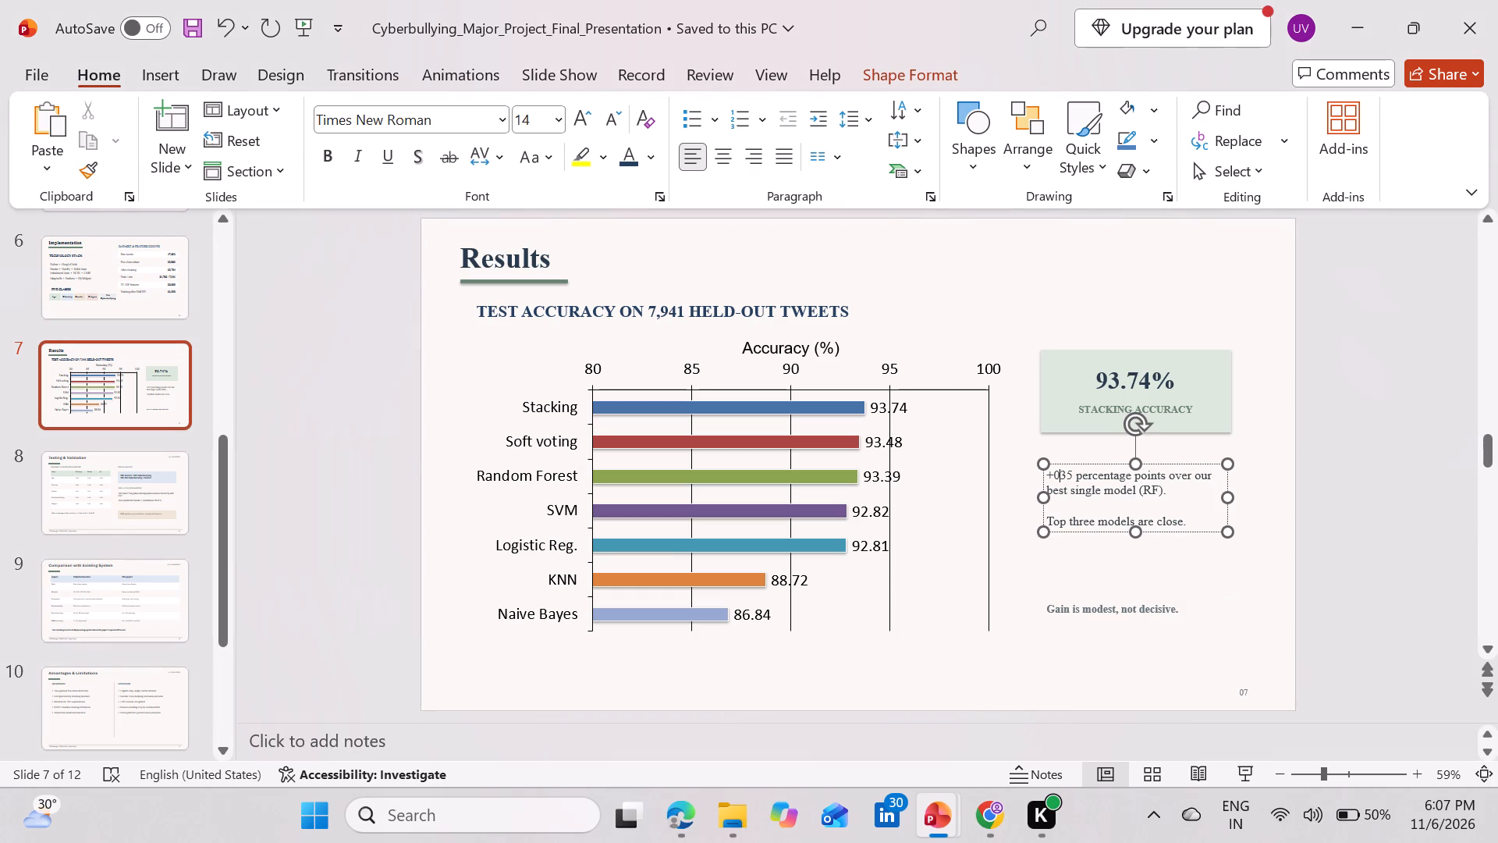
{"action": "key", "text": "ctrl+a"}
{"action": "key", "text": "BackSpace"}
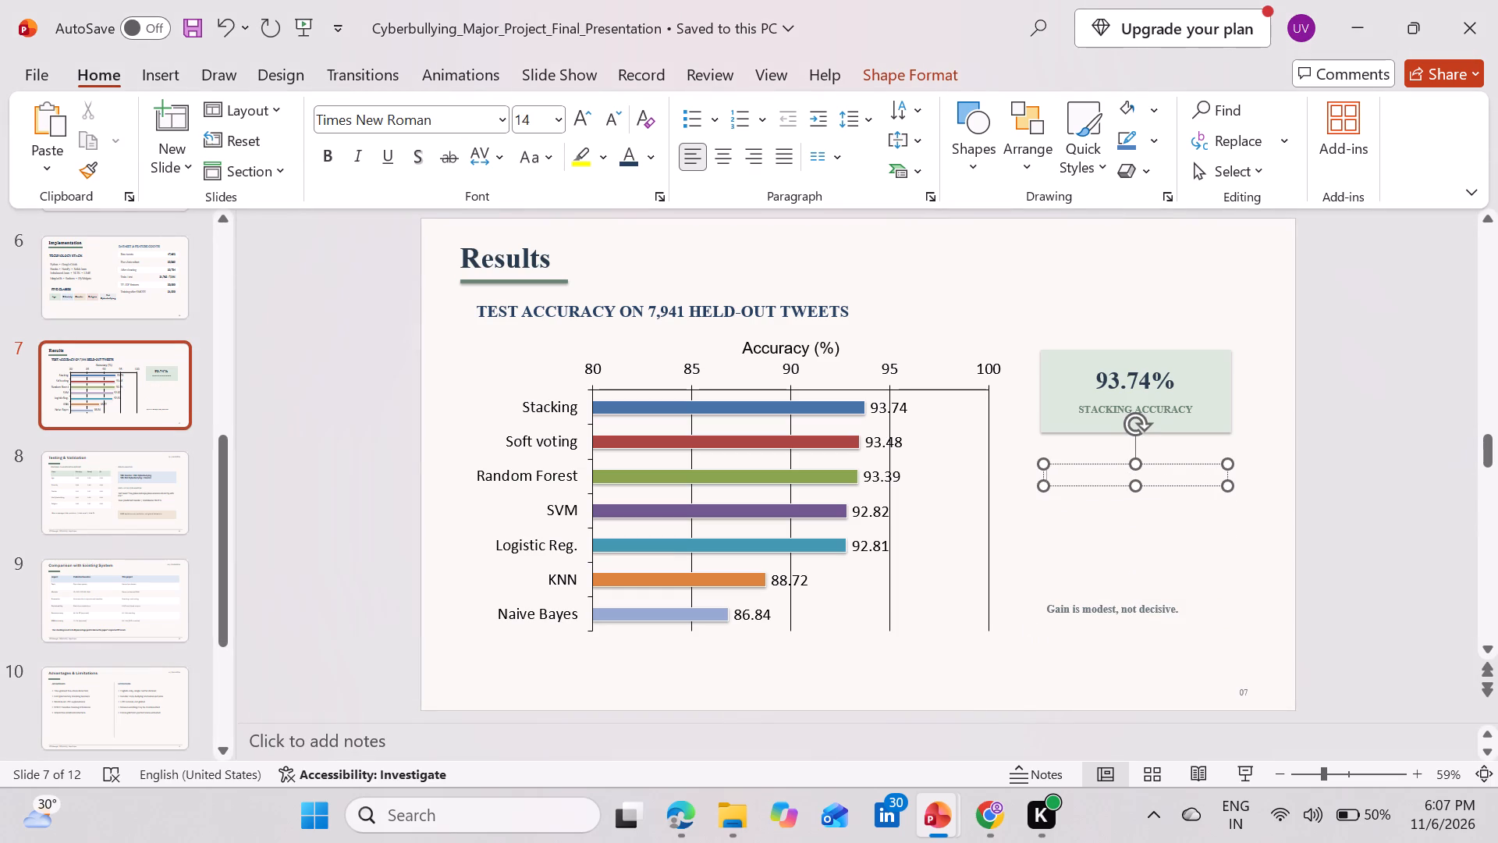
{"action": "left_click", "coordinate": [1083, 618]}
{"action": "key", "text": "Delete"}
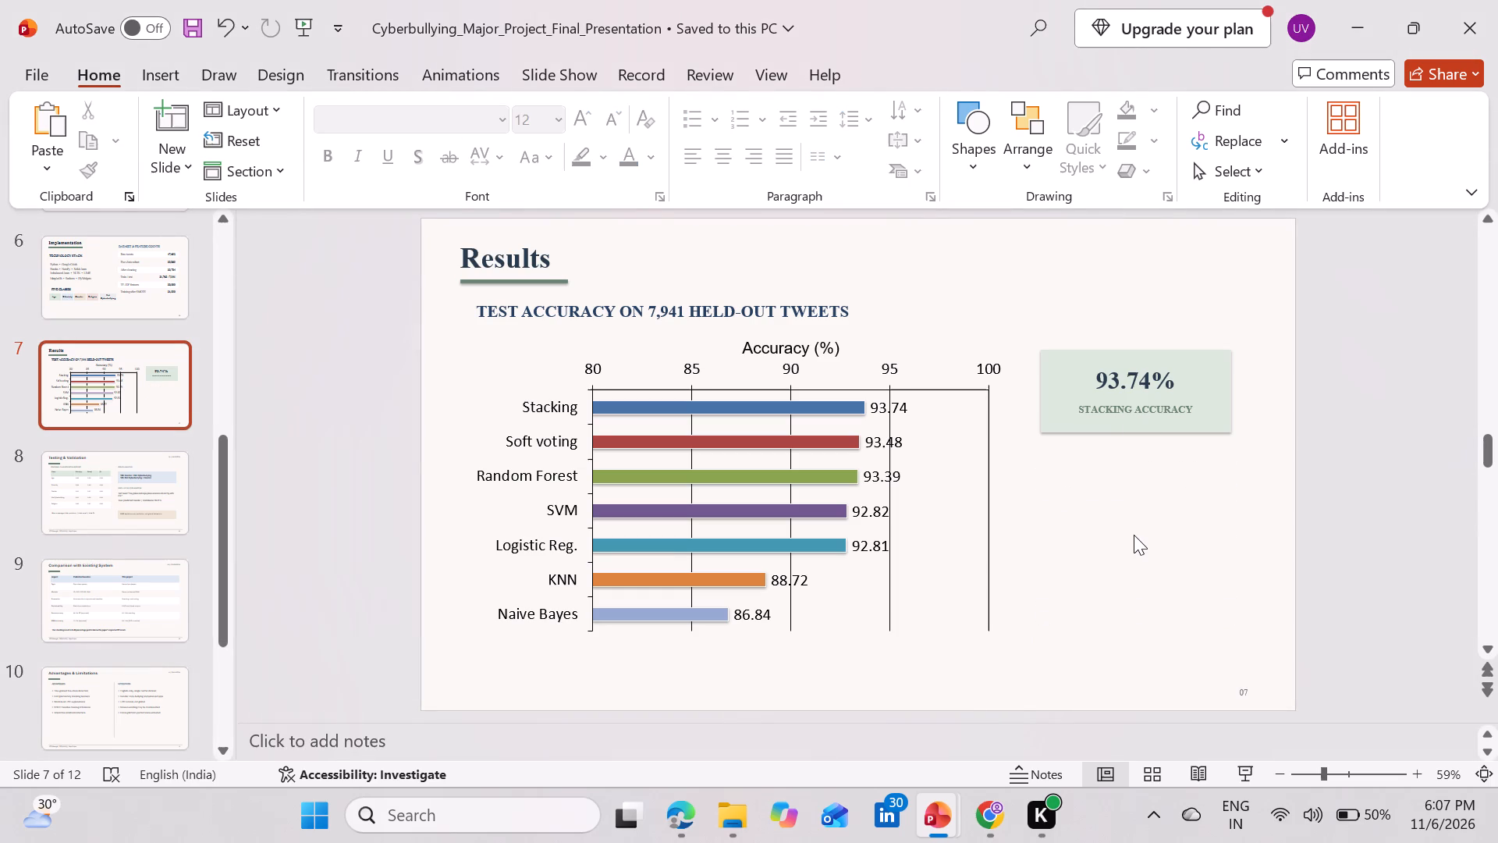
Paste the copied bullets onto slide 7, place them below the stacking accuracy box and narrow their text box to fit the slide.
{"action": "left_click", "coordinate": [1134, 535]}
{"action": "key", "text": "ctrl+v"}
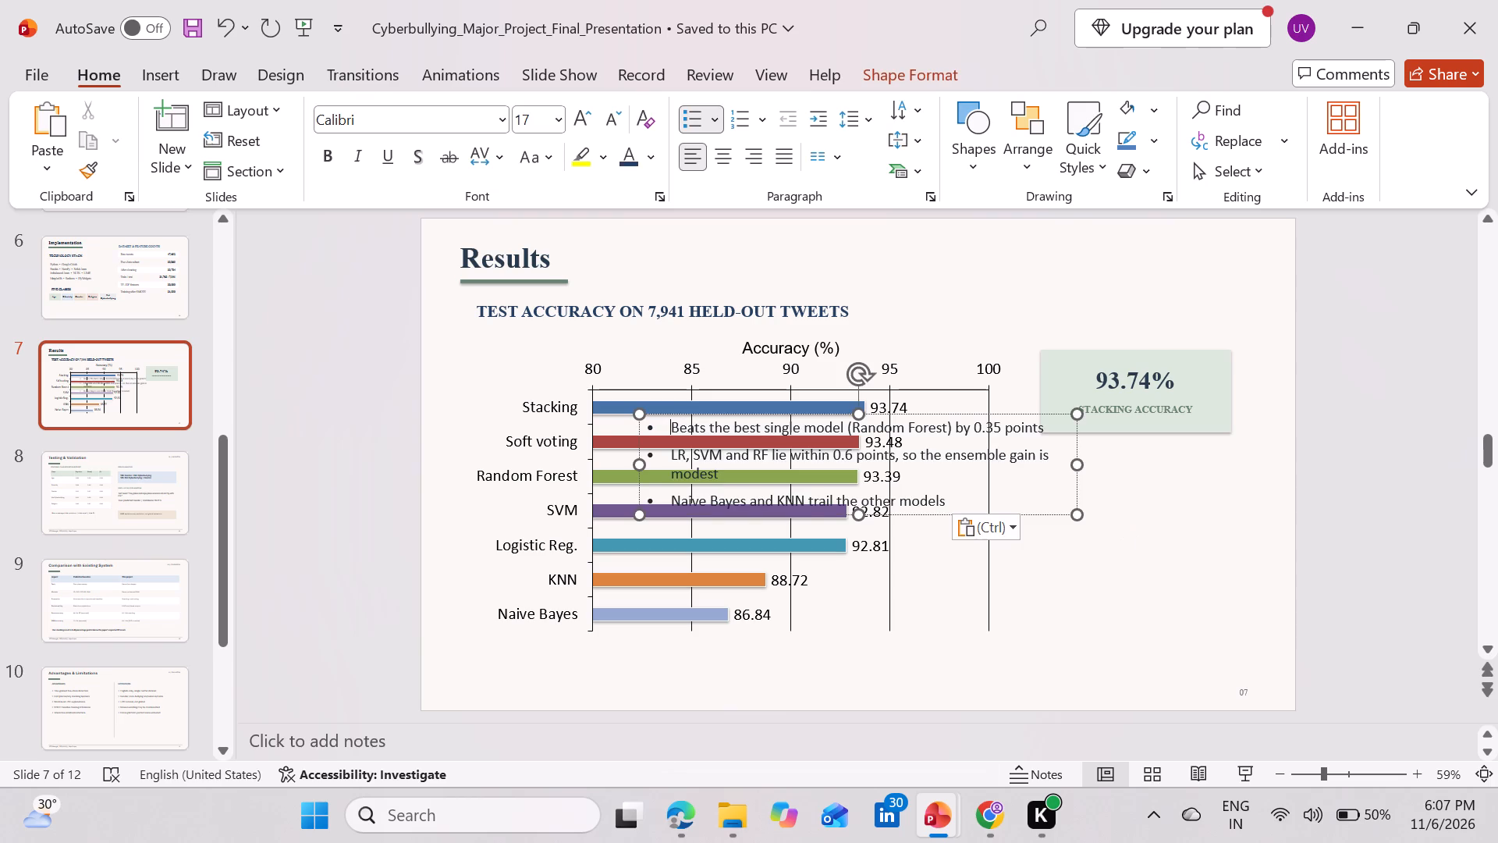
{"action": "left_click_drag", "start_coordinate": [1038, 514], "coordinate": [1141, 559]}
{"action": "scroll", "coordinate": [1140, 559], "scroll_direction": "right", "scroll_amount": 1}
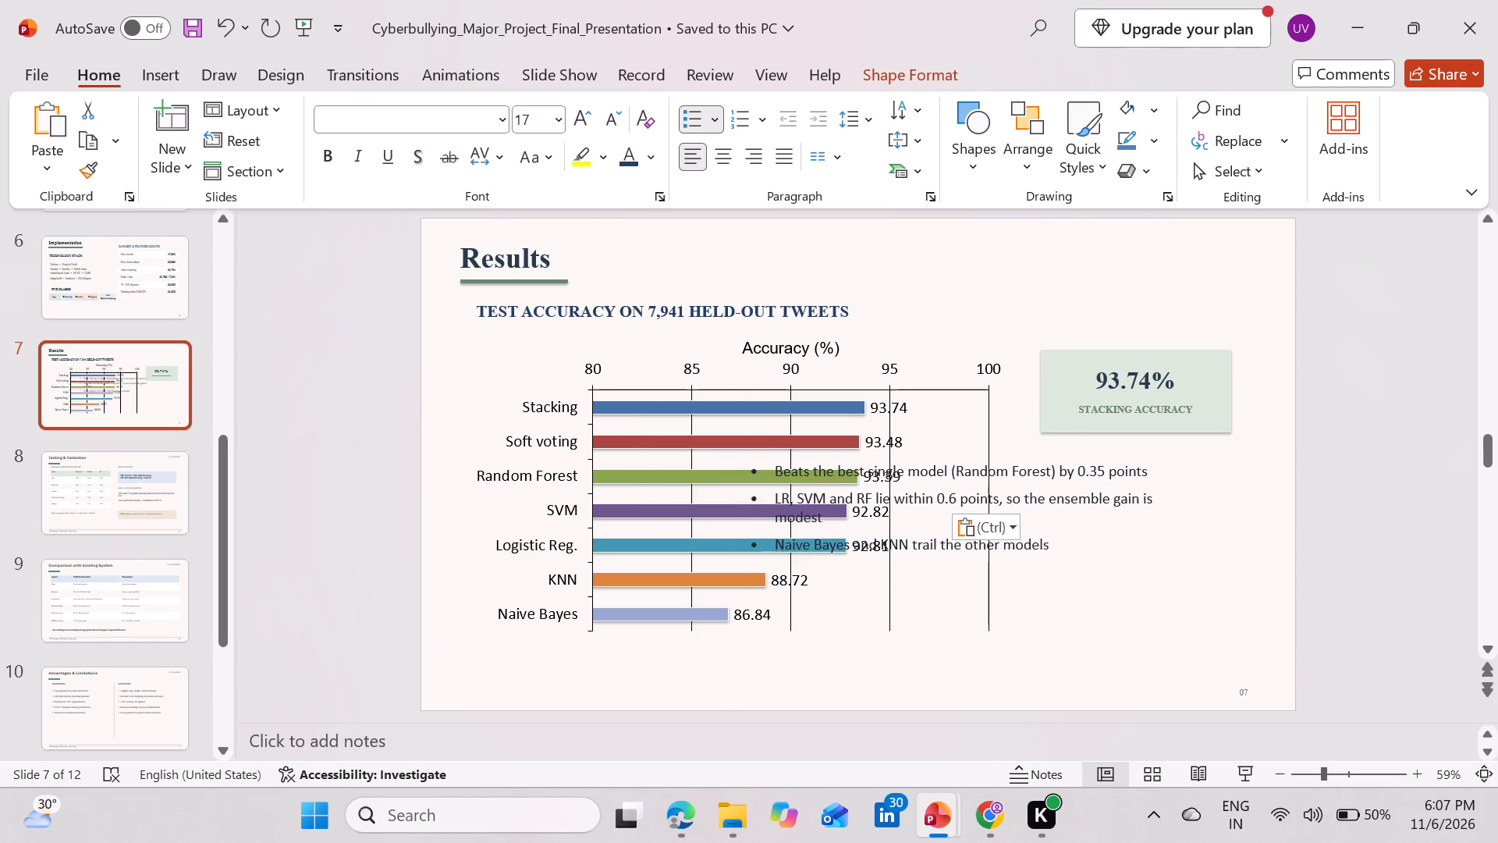
{"action": "scroll", "coordinate": [1141, 559], "scroll_direction": "right", "scroll_amount": 1}
{"action": "left_click_drag", "start_coordinate": [1141, 559], "coordinate": [1429, 570]}
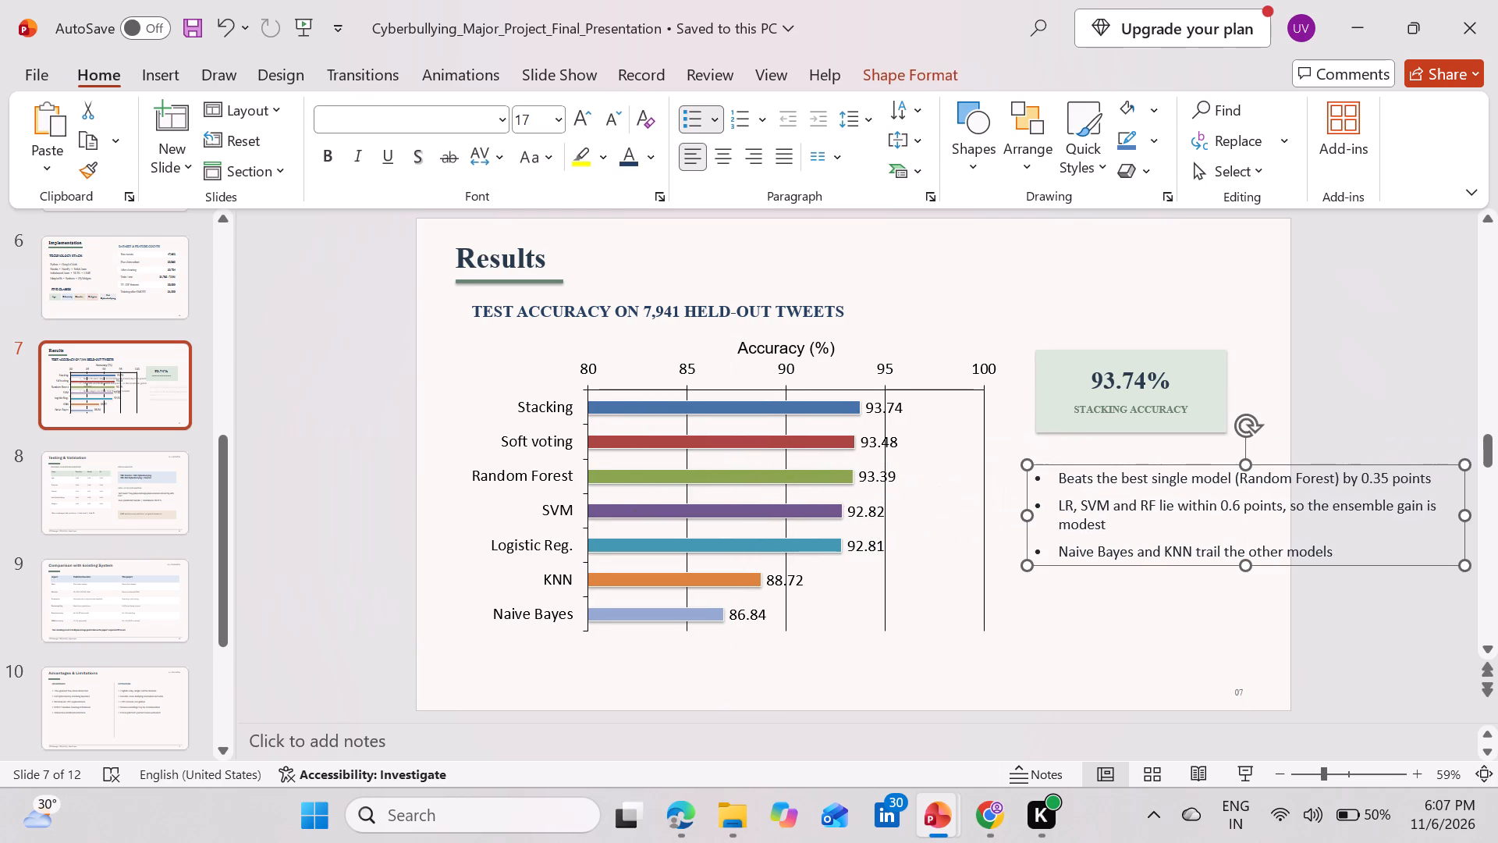
{"action": "left_click_drag", "start_coordinate": [1468, 512], "coordinate": [1391, 526]}
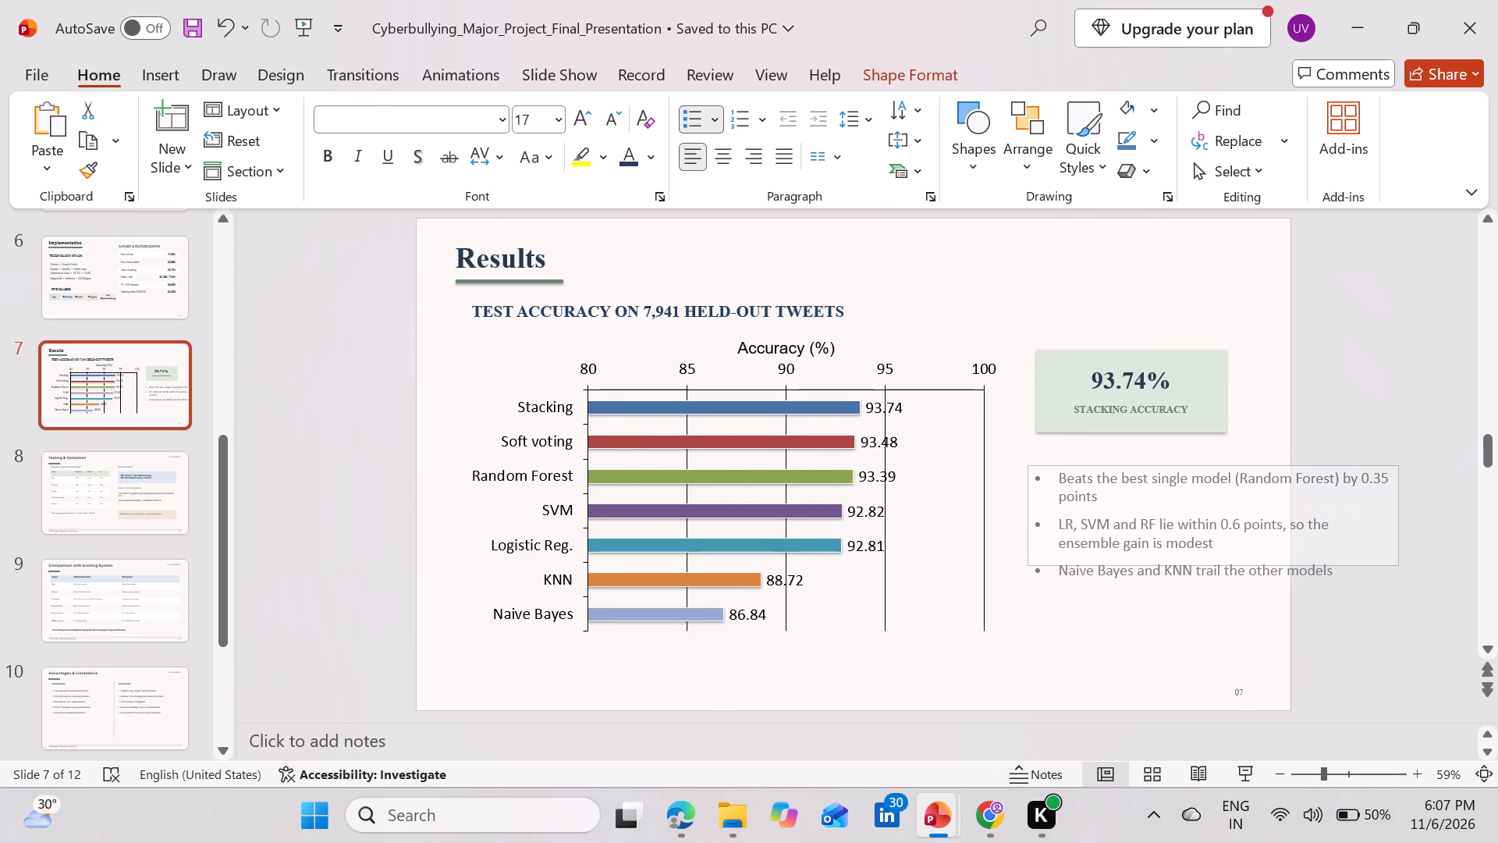
{"action": "left_click_drag", "start_coordinate": [1391, 526], "coordinate": [1246, 560]}
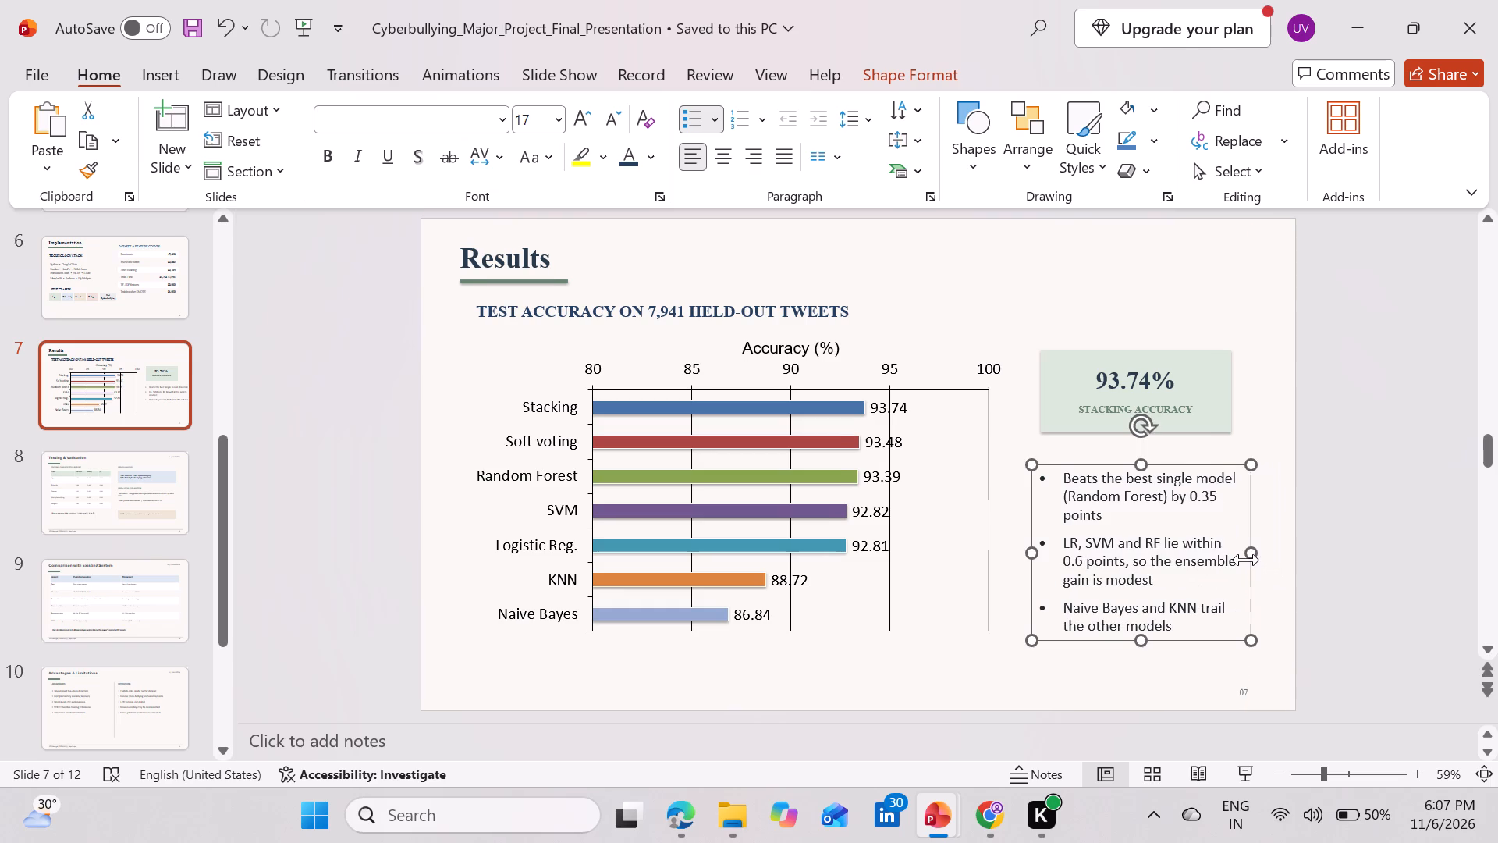
Format all three pasted bullets in Times New Roman at font size 18.
{"action": "left_click_drag", "start_coordinate": [1056, 483], "coordinate": [1093, 490]}
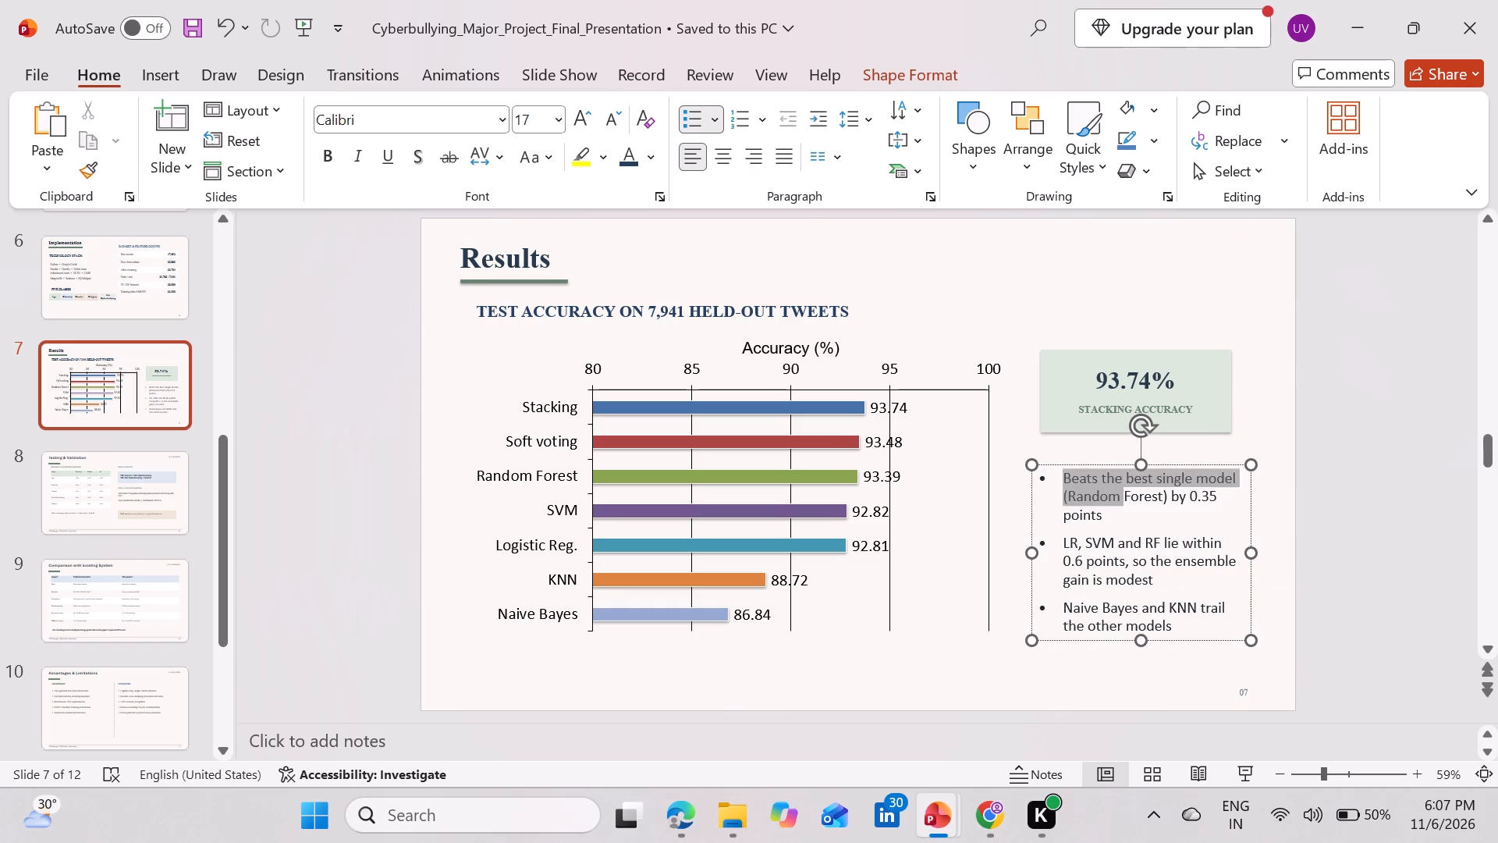
{"action": "left_click_drag", "start_coordinate": [1093, 490], "coordinate": [1188, 628]}
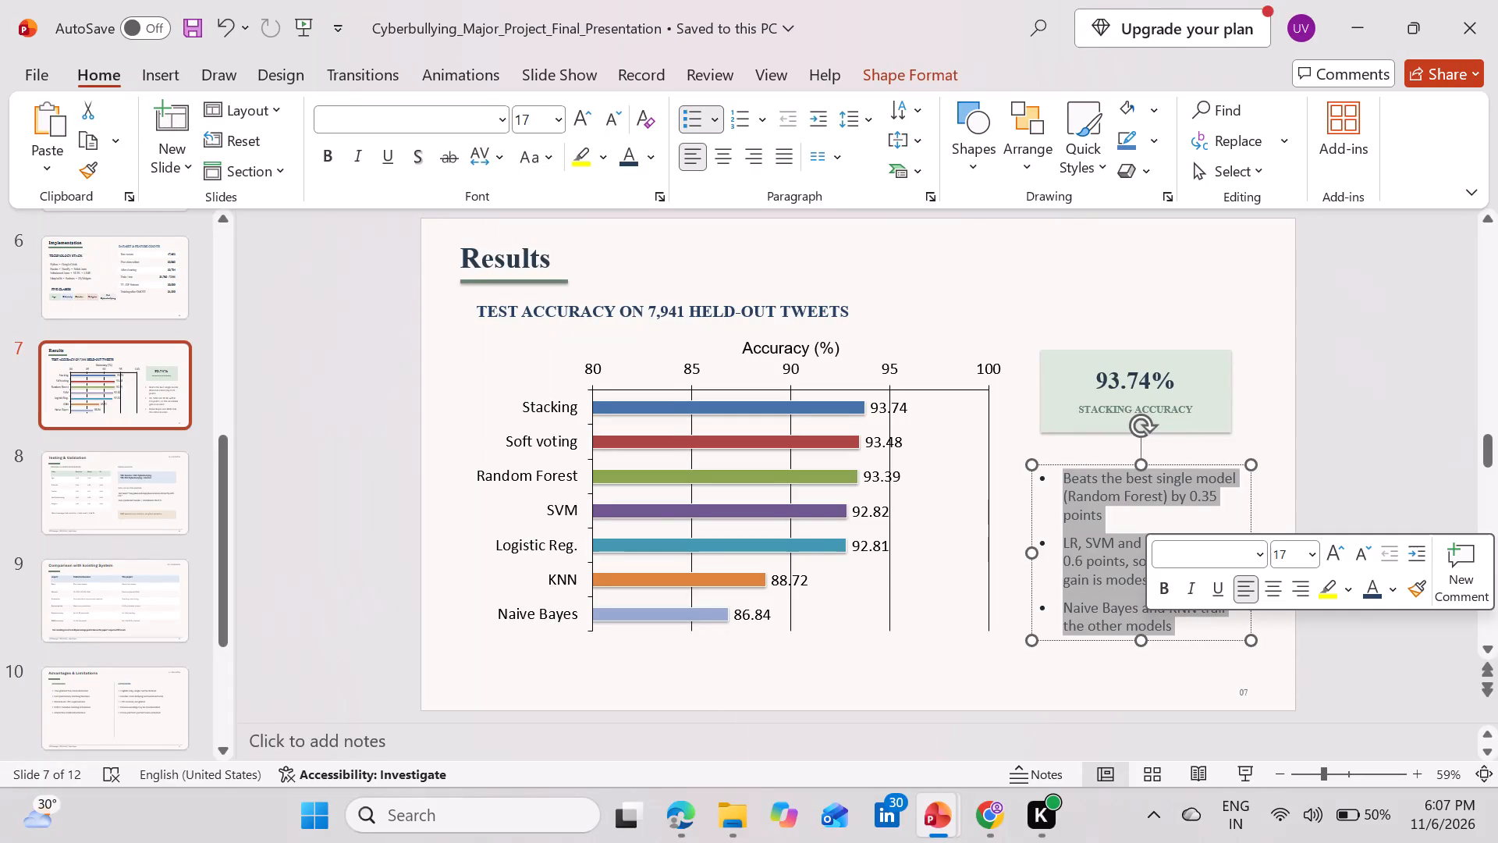
{"action": "left_click", "coordinate": [1308, 558]}
{"action": "left_click", "coordinate": [1295, 293]}
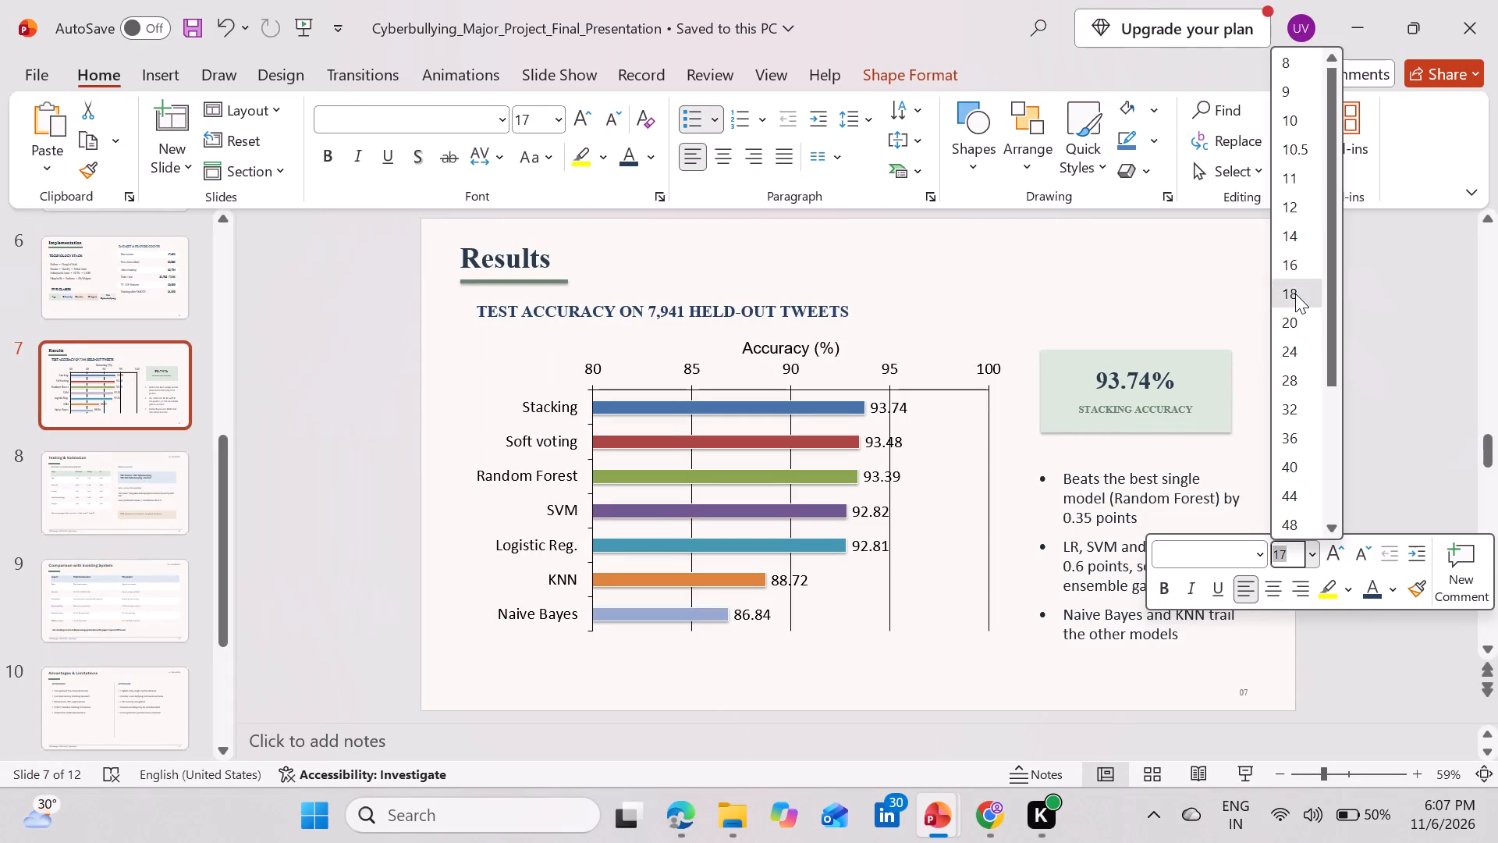
{"action": "left_click", "coordinate": [1260, 554]}
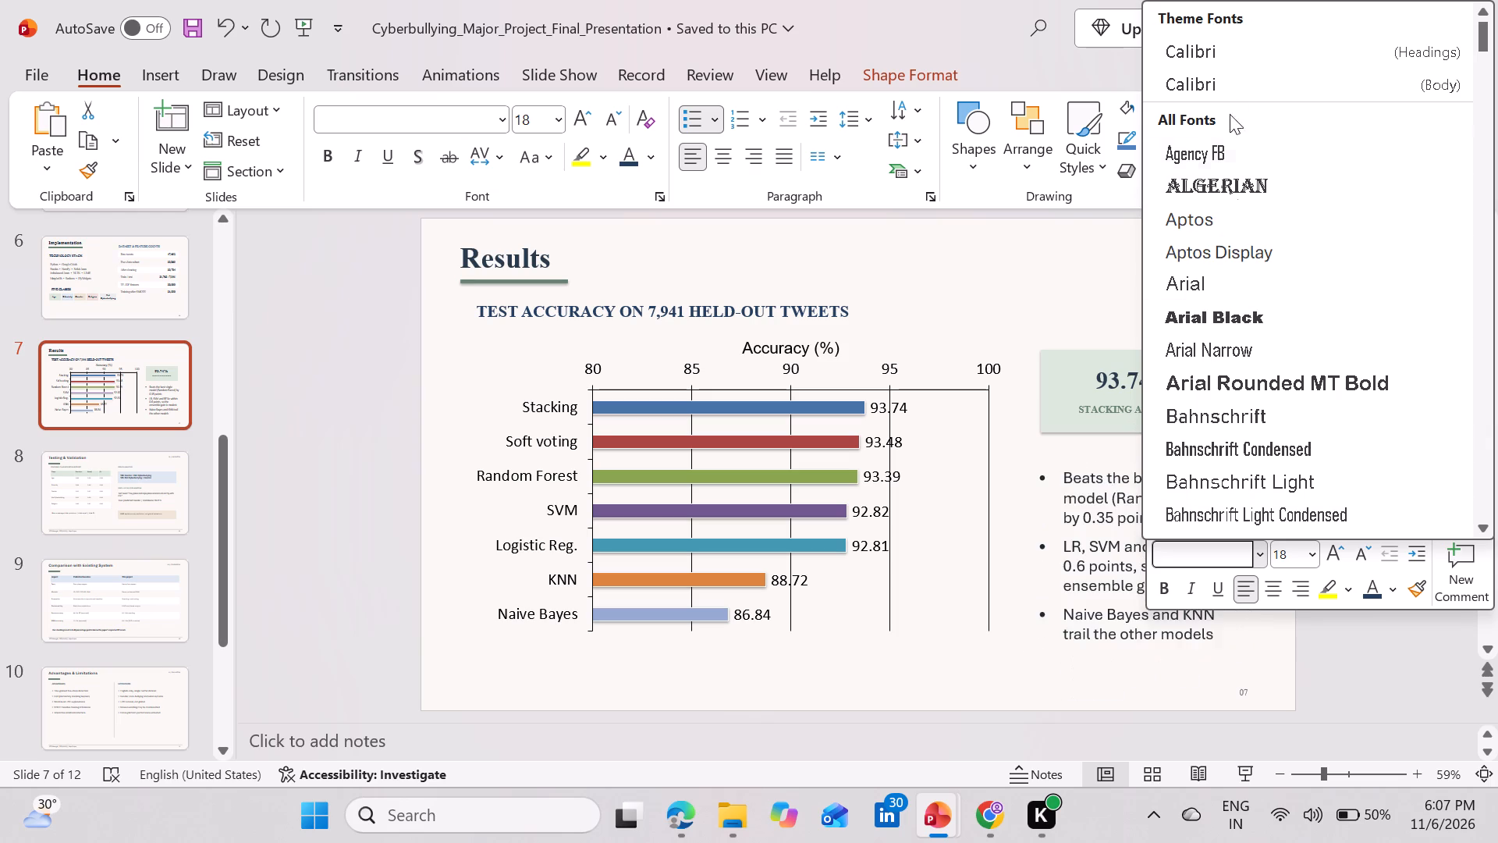
{"action": "key", "text": "t"}
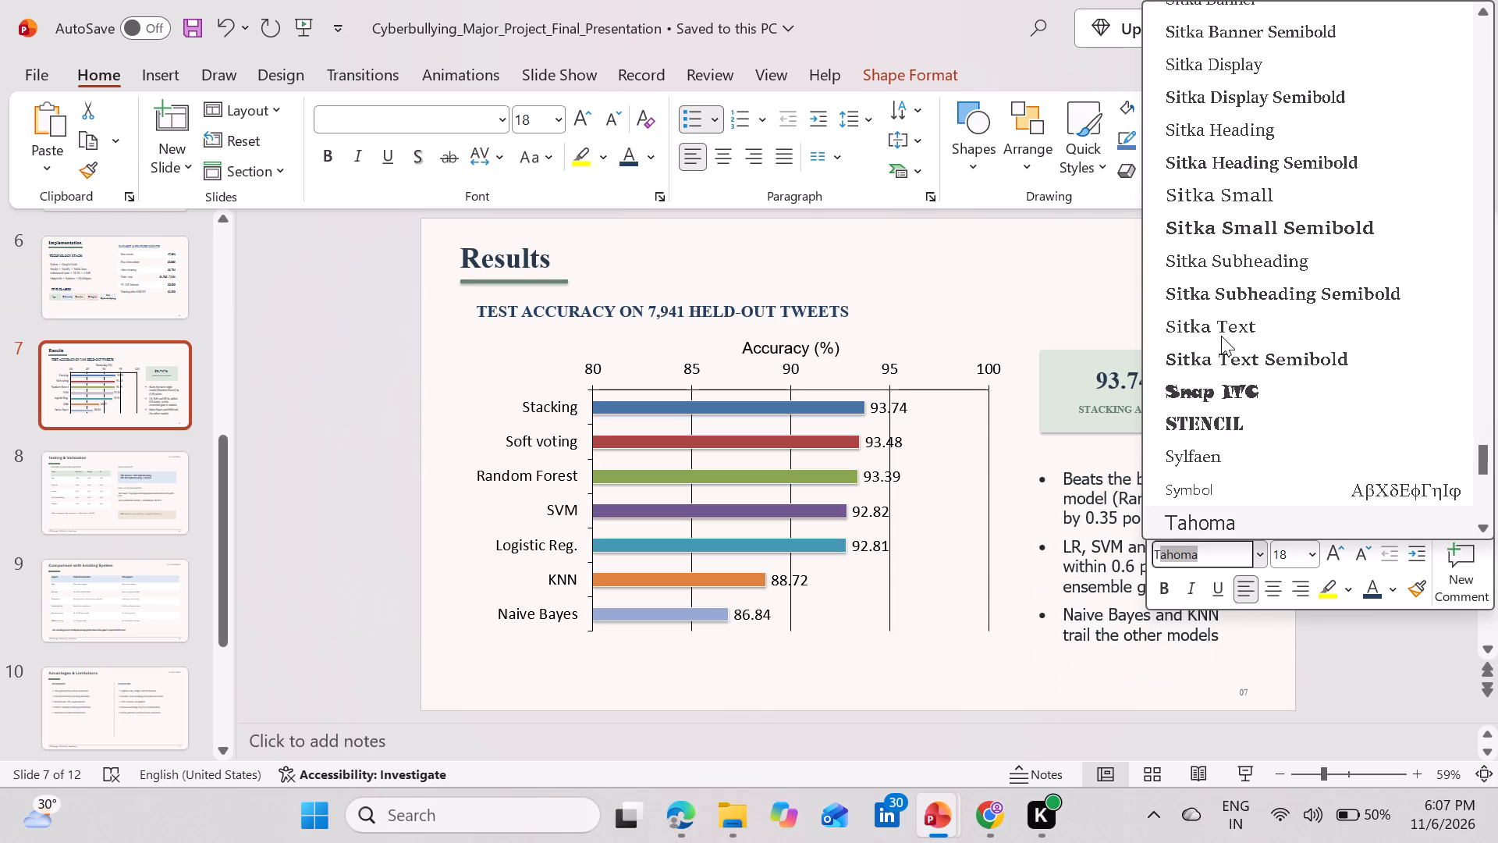
{"action": "type", "text": "ime"}
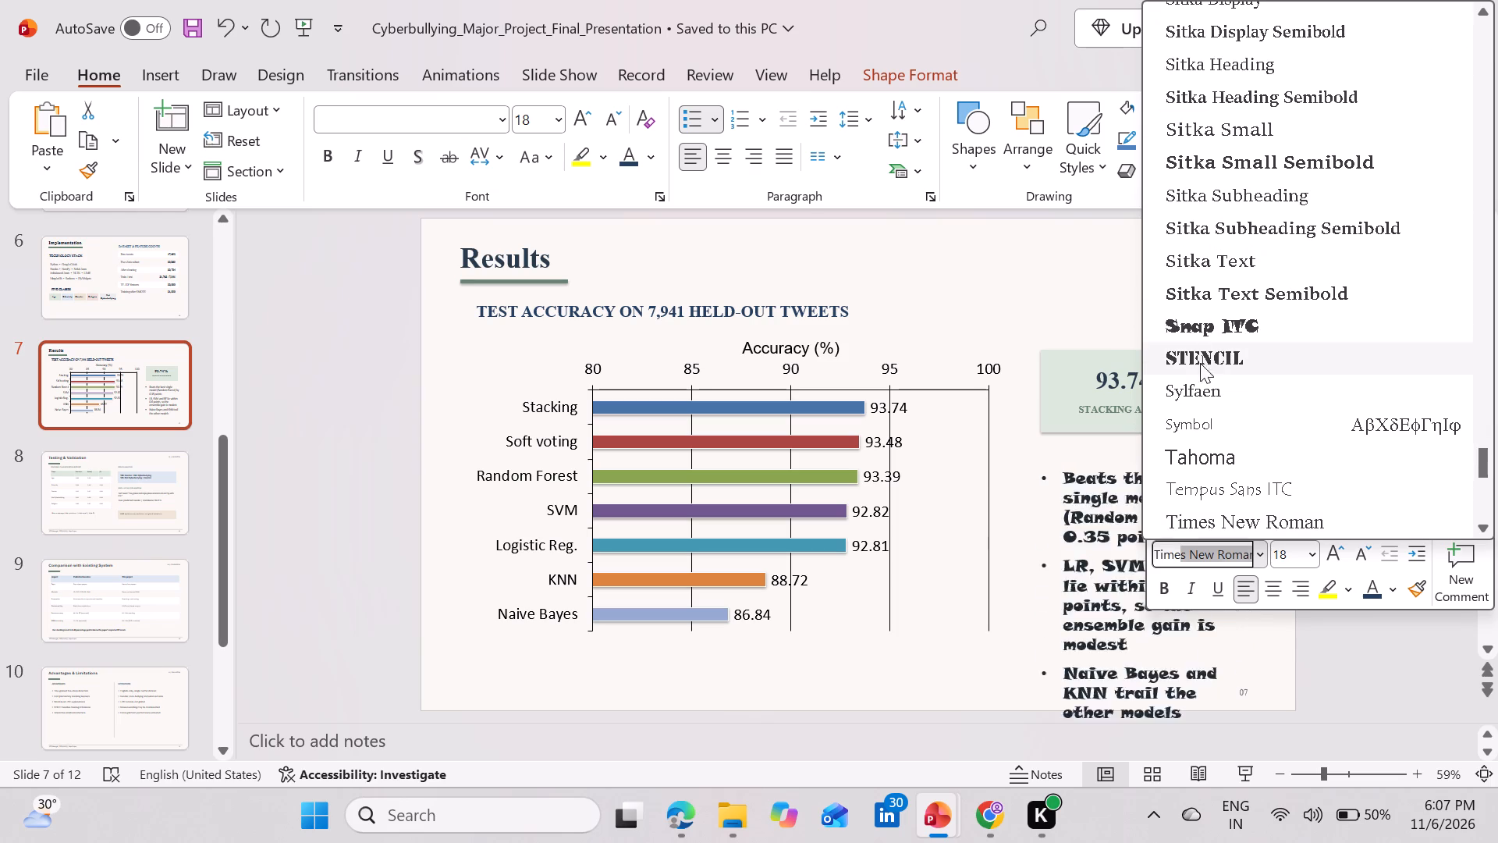
{"action": "left_click", "coordinate": [1212, 527]}
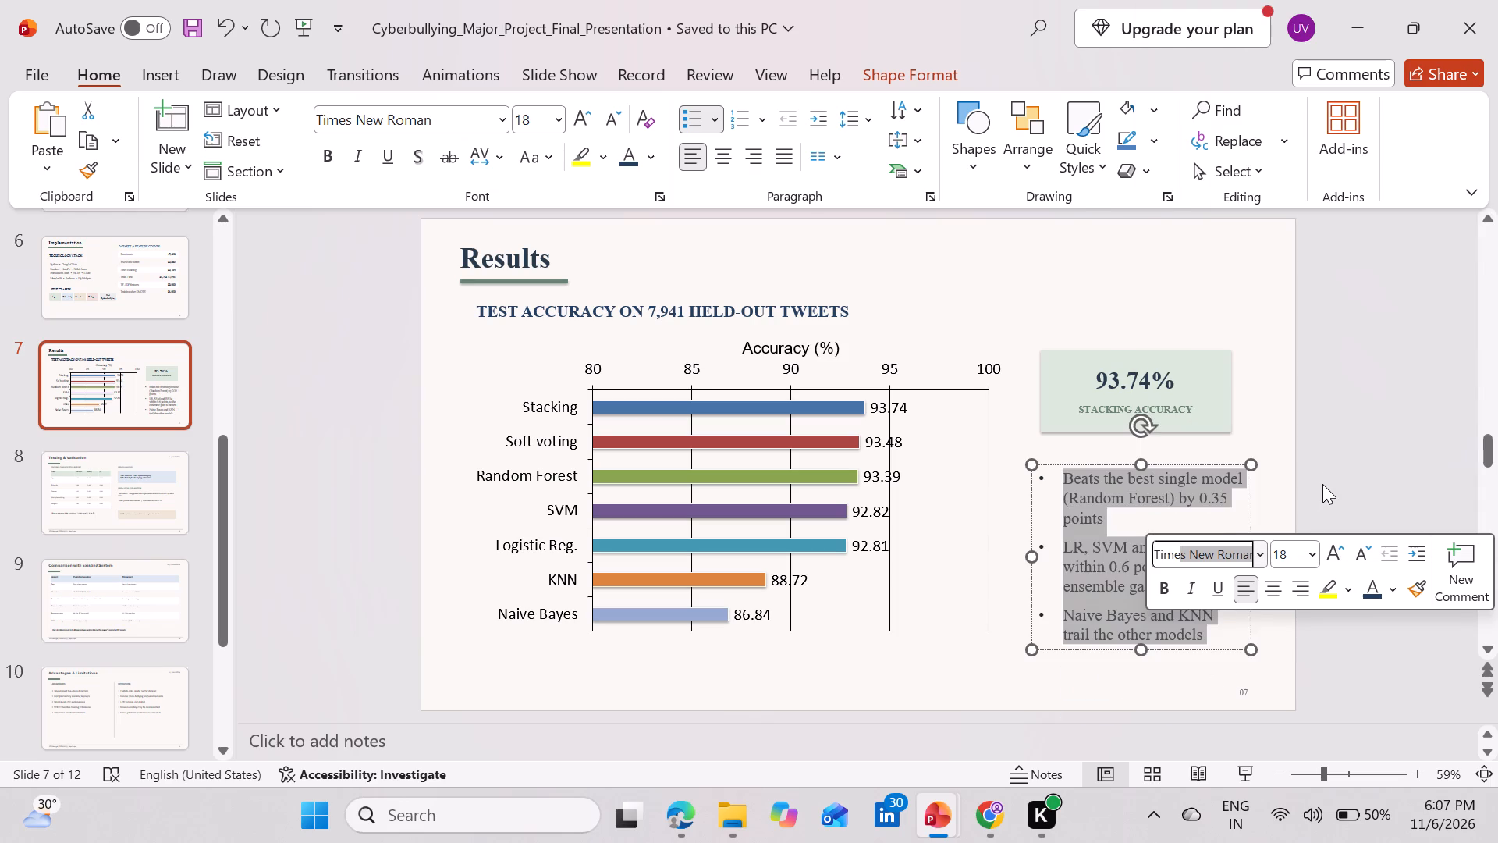
{"action": "left_click", "coordinate": [1326, 472]}
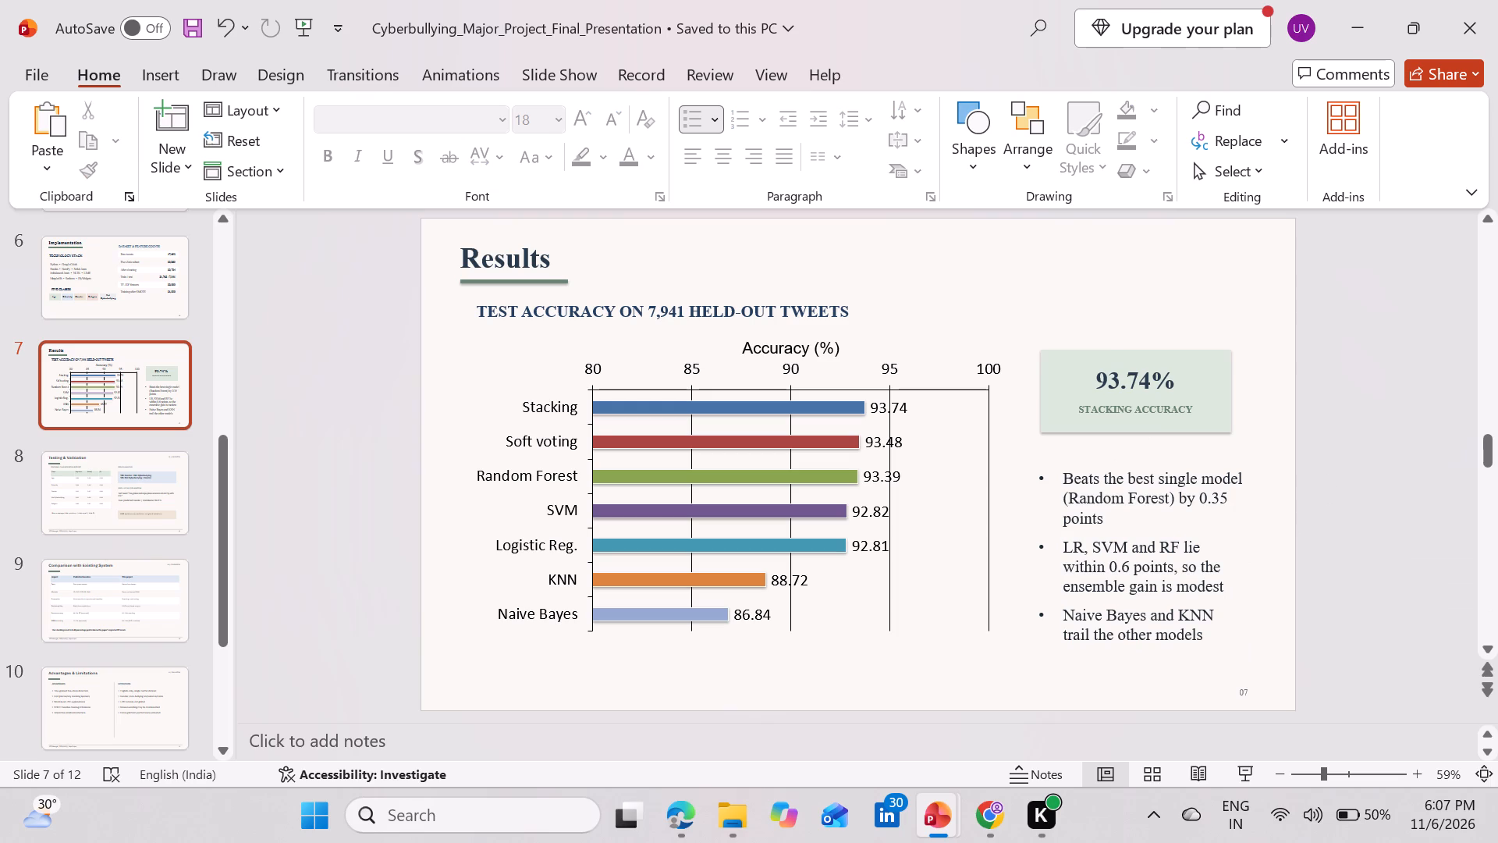
Compare slide 8, Testing & Validation, with the same slide in the Major_Project_Final_Presentation_Redesigned_NEW presentation.
{"action": "key", "text": "Down"}
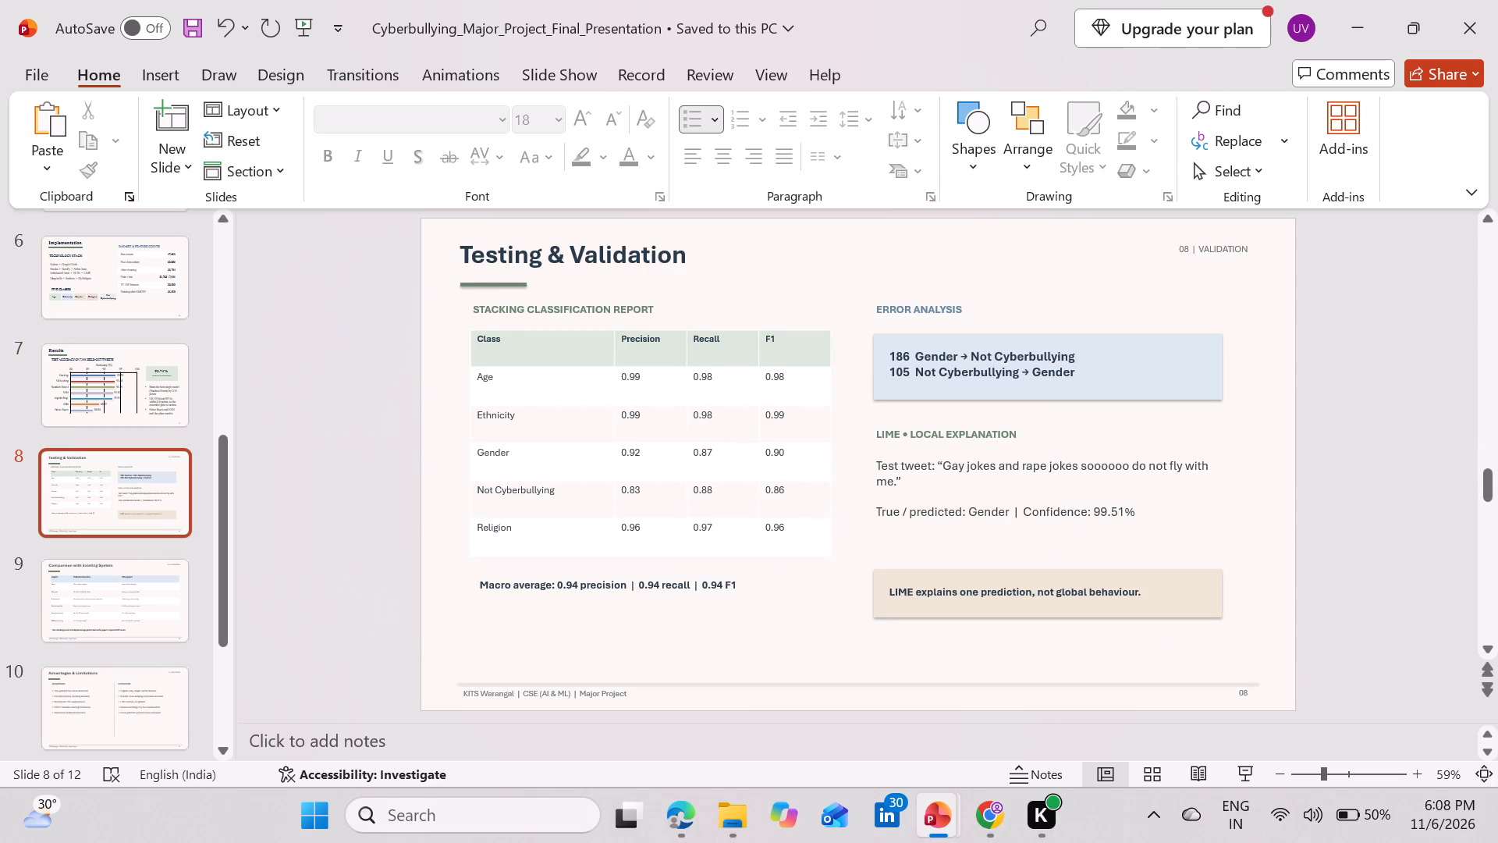
{"action": "key", "text": "alt+Tab"}
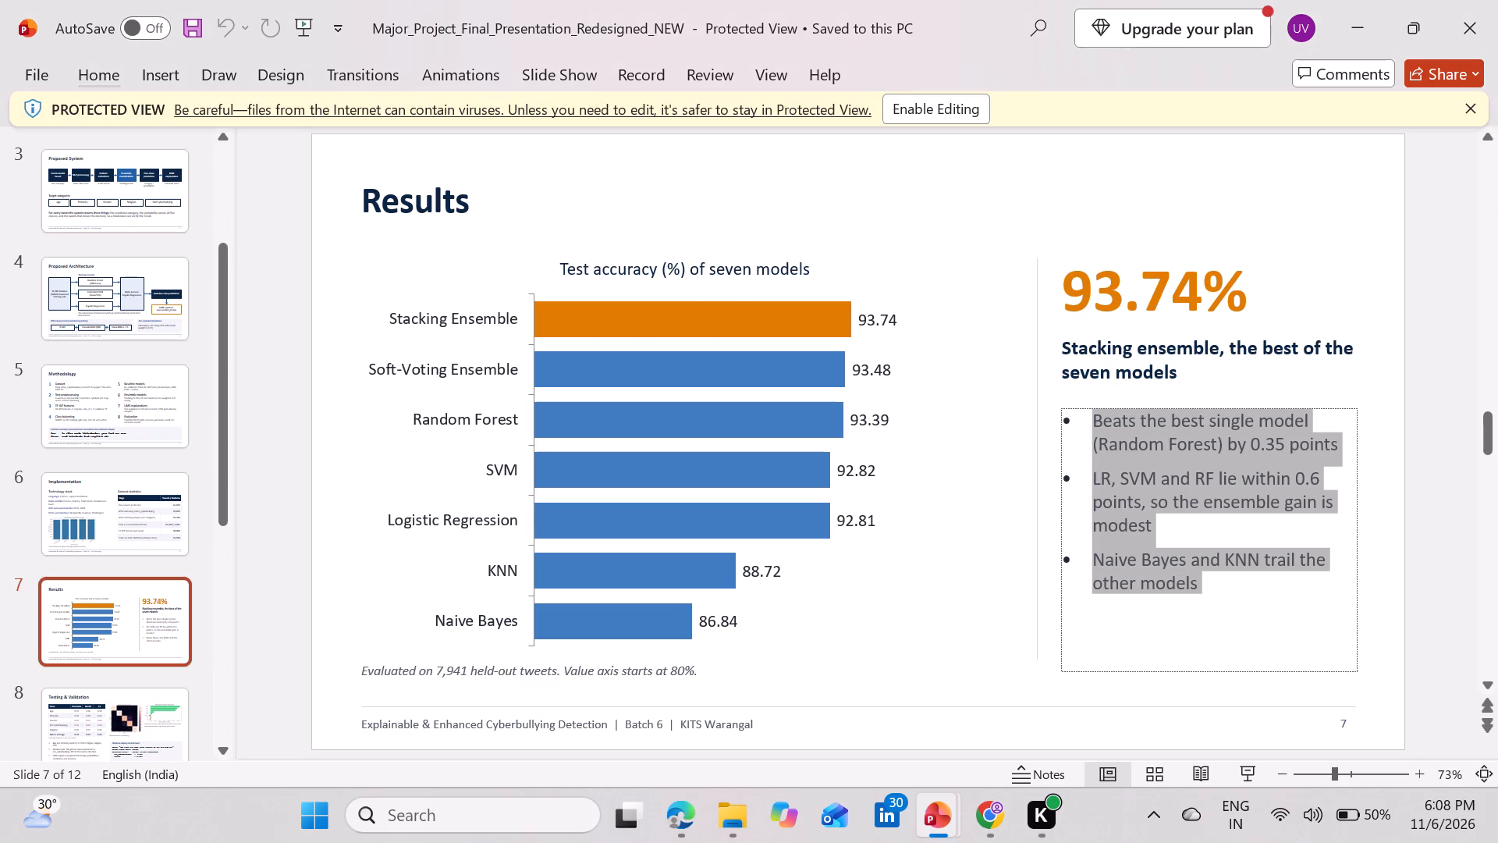
{"action": "left_click", "coordinate": [147, 707]}
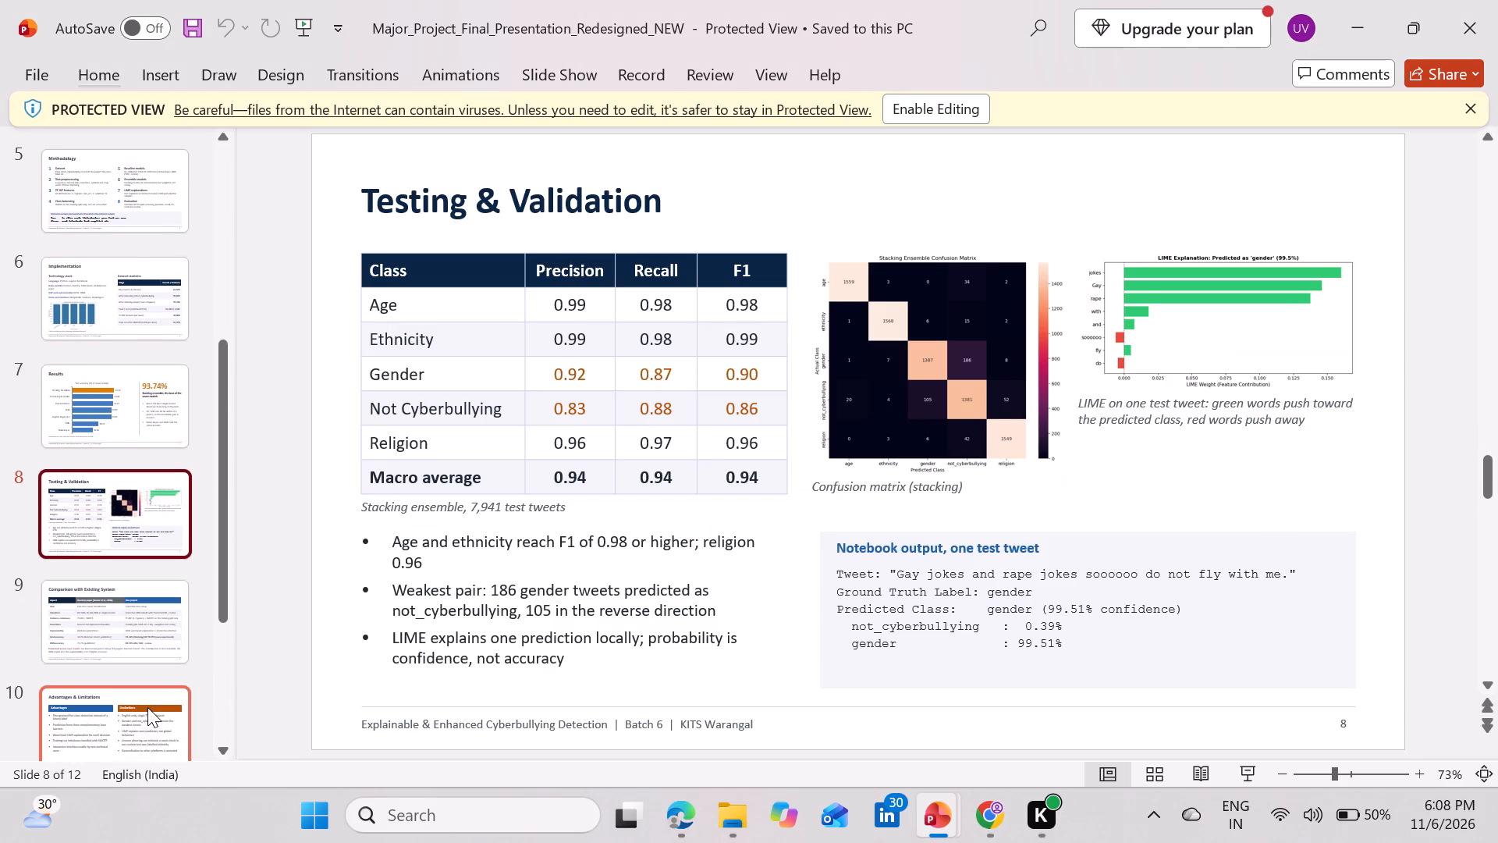
{"action": "key", "text": "alt+Tab"}
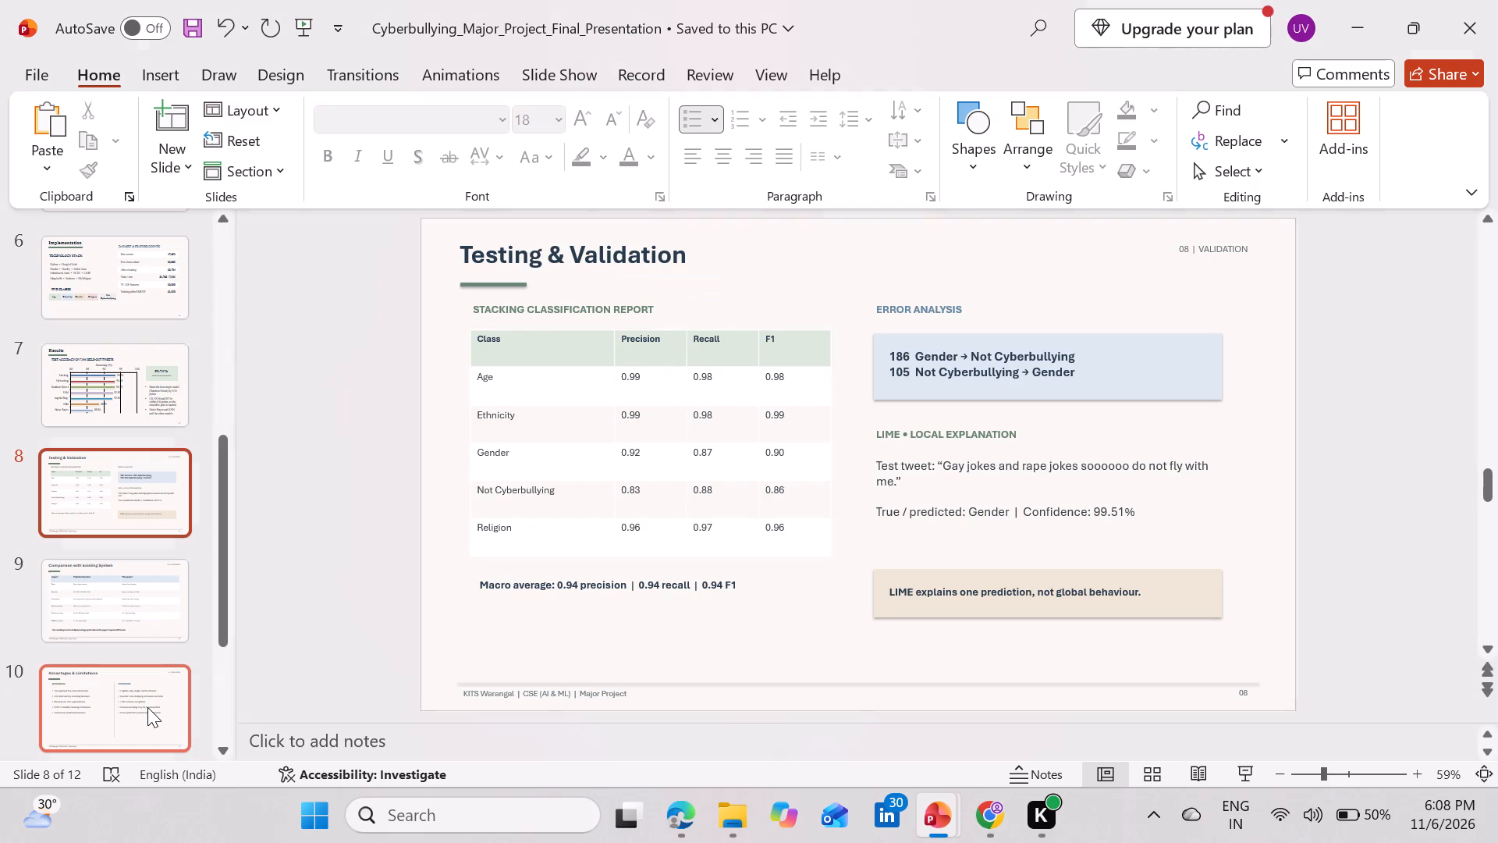
{"action": "key", "text": "alt+Tab"}
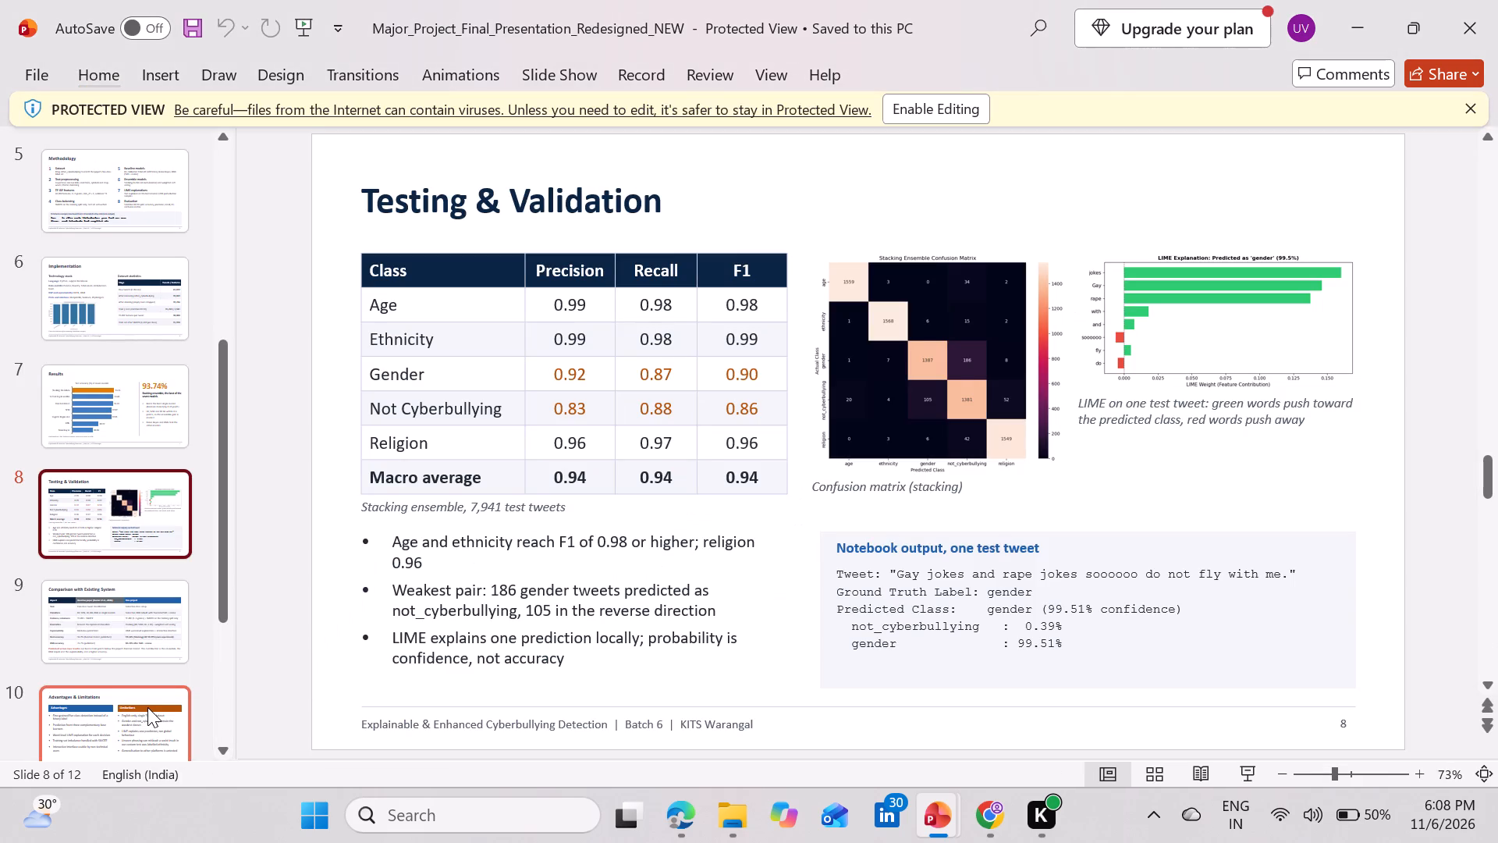
Compare slide 8's classification table and layout between Cyberbullying_Major_Project_Final_Presentation and Major_Project_Final_Presentation_Redesigned_NEW.
{"action": "key", "text": "alt+Tab"}
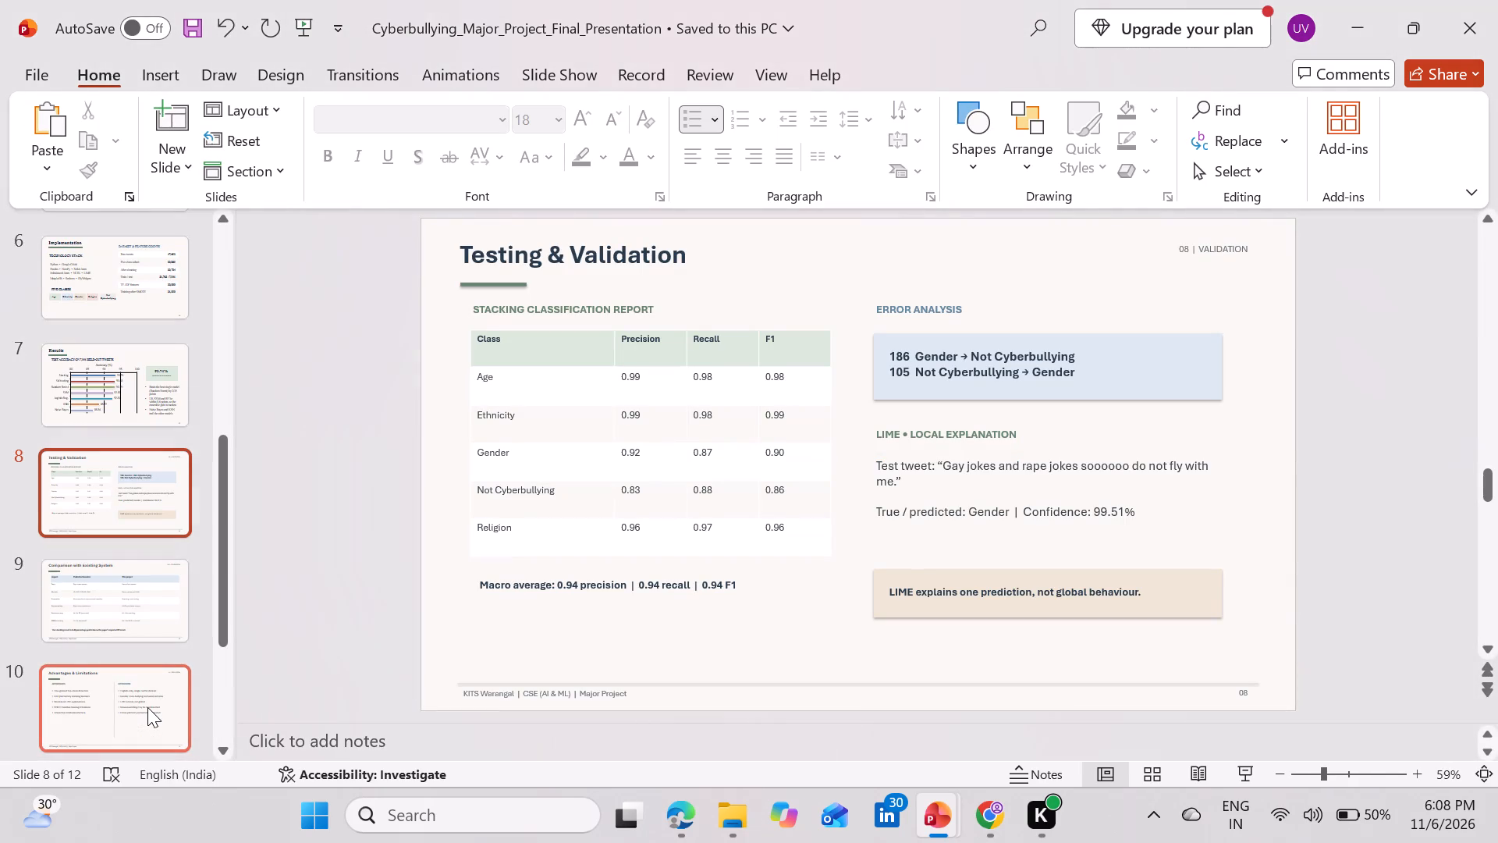
{"action": "key", "text": "alt+Tab"}
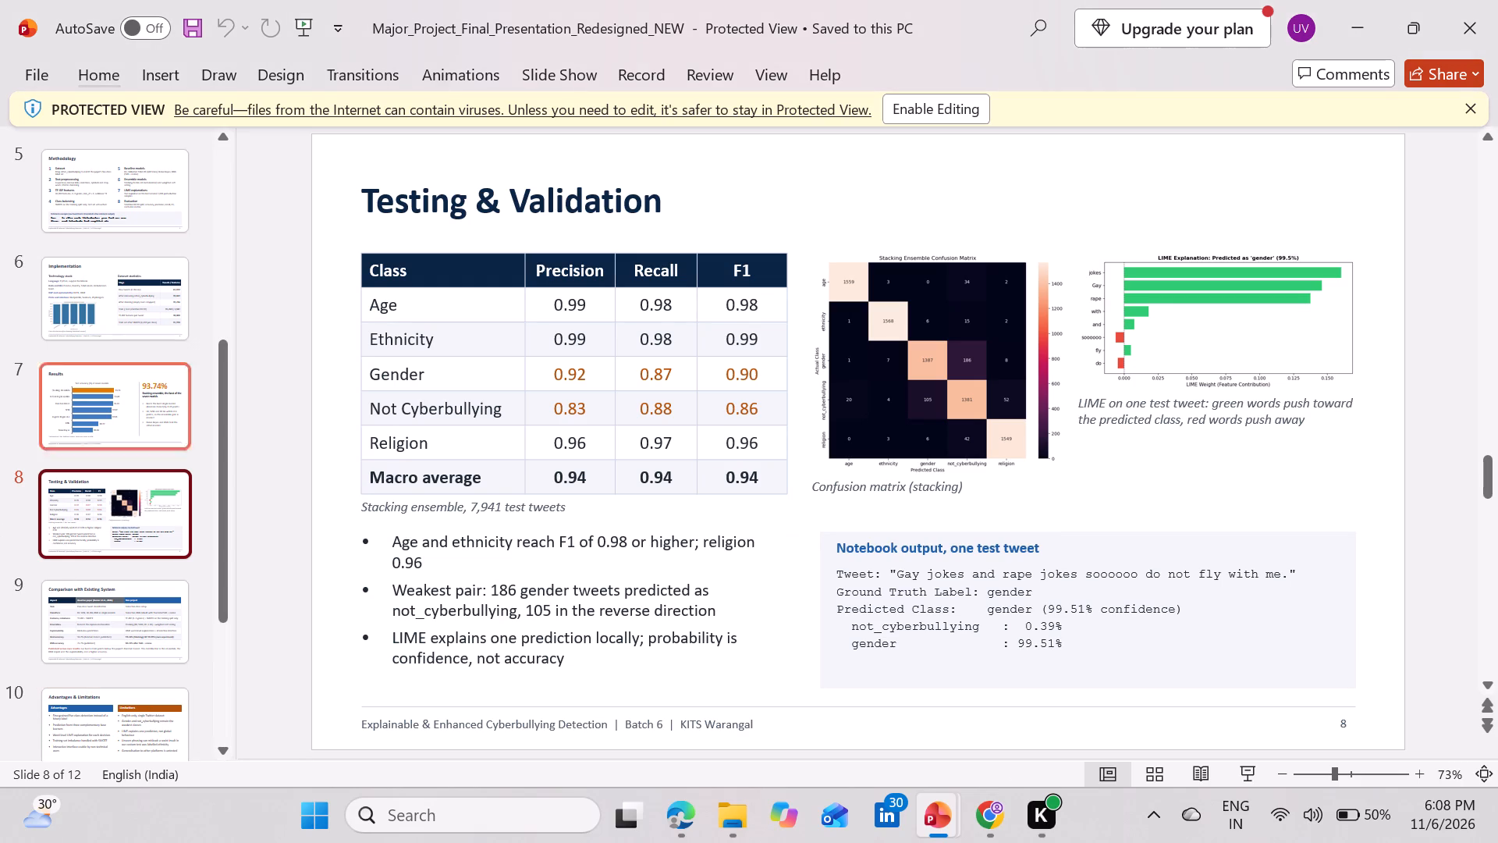
{"action": "key", "text": "alt+Tab"}
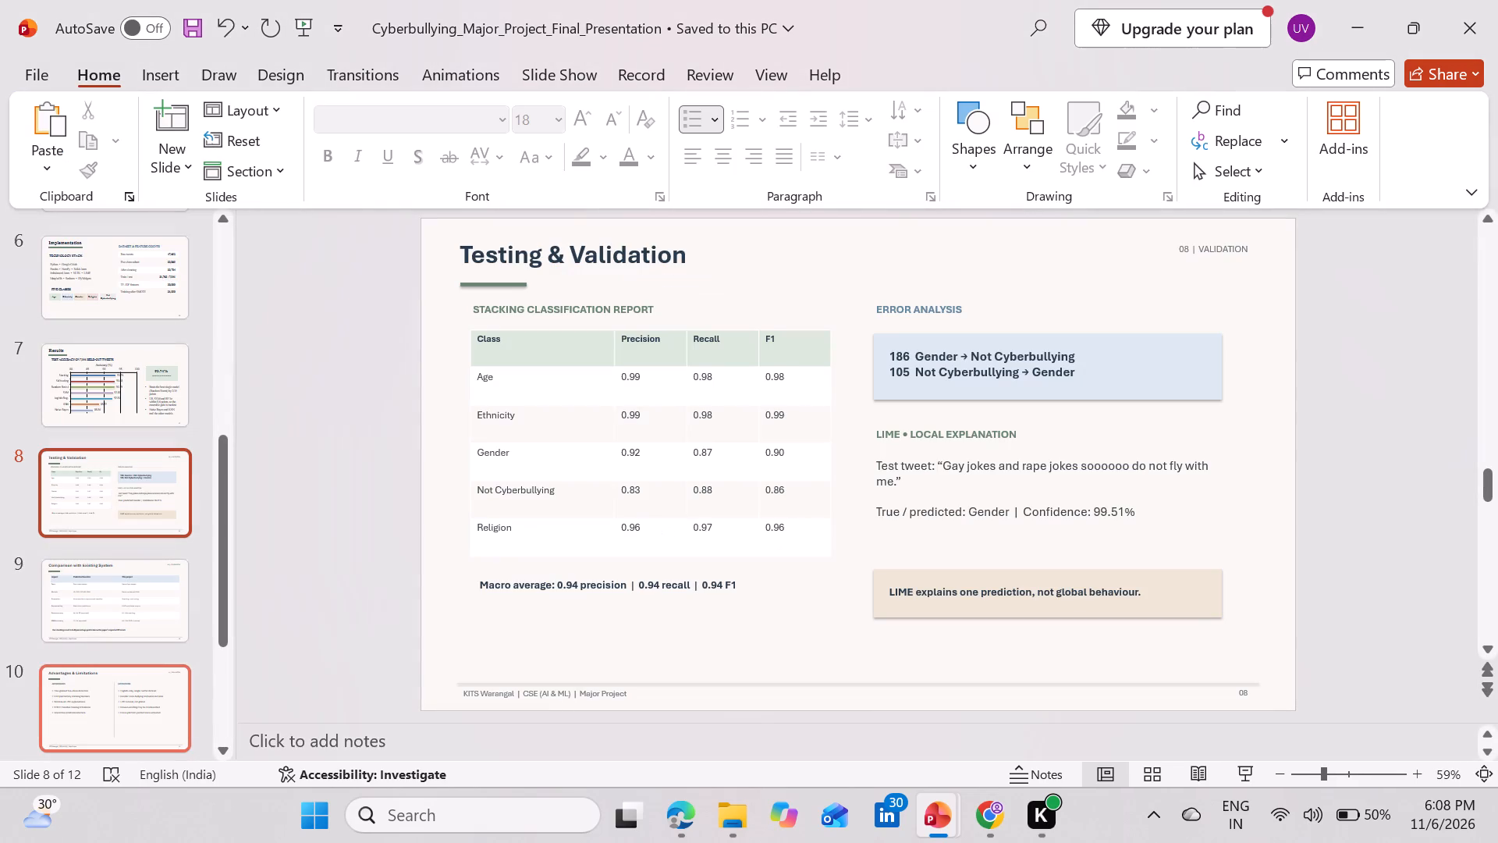
{"action": "left_click", "coordinate": [666, 427]}
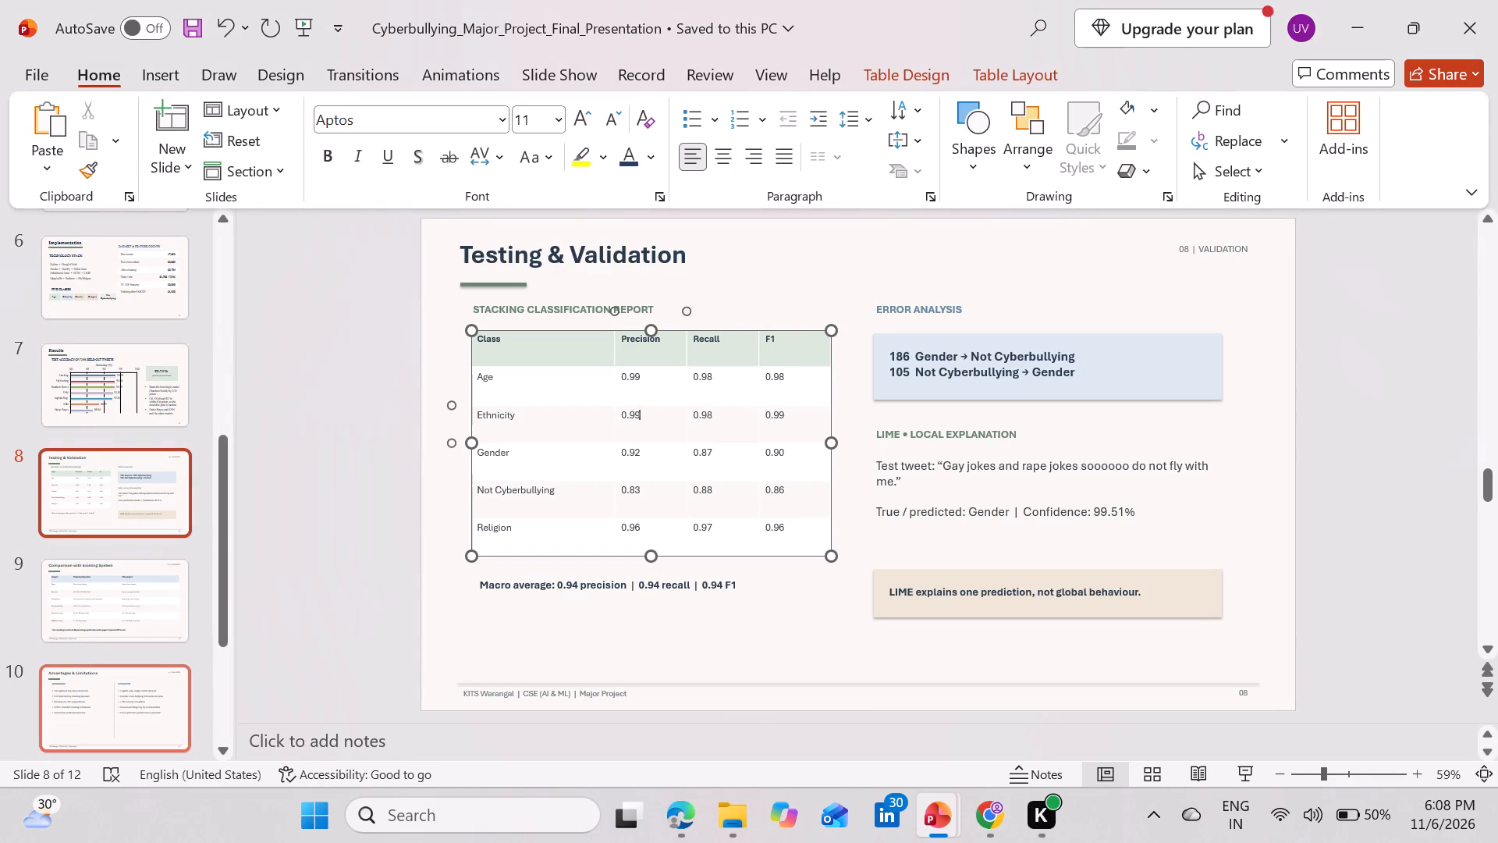
{"action": "key", "text": "alt+Tab"}
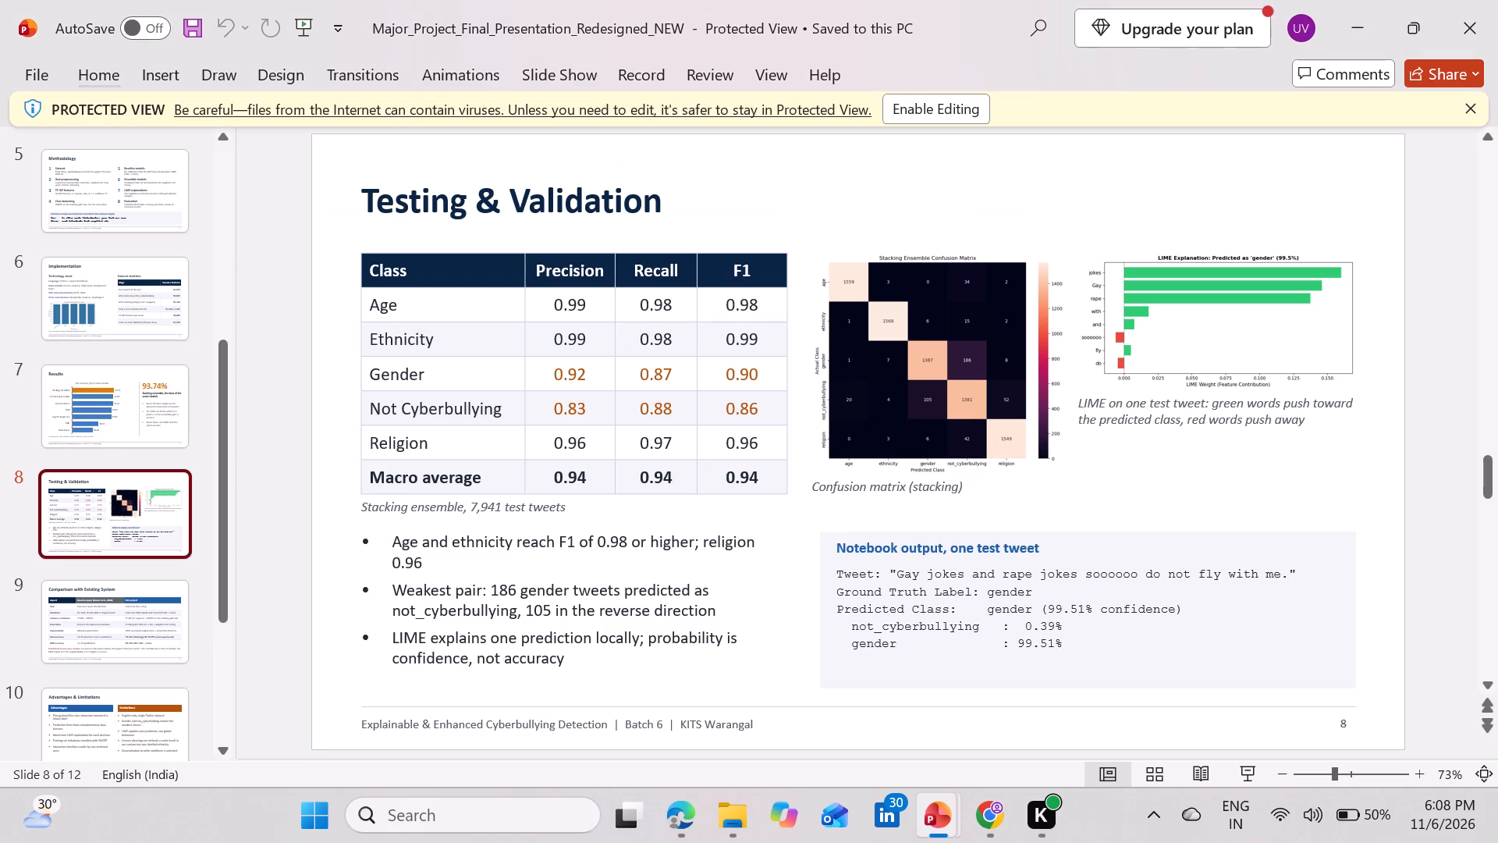
{"action": "key", "text": "alt+Tab"}
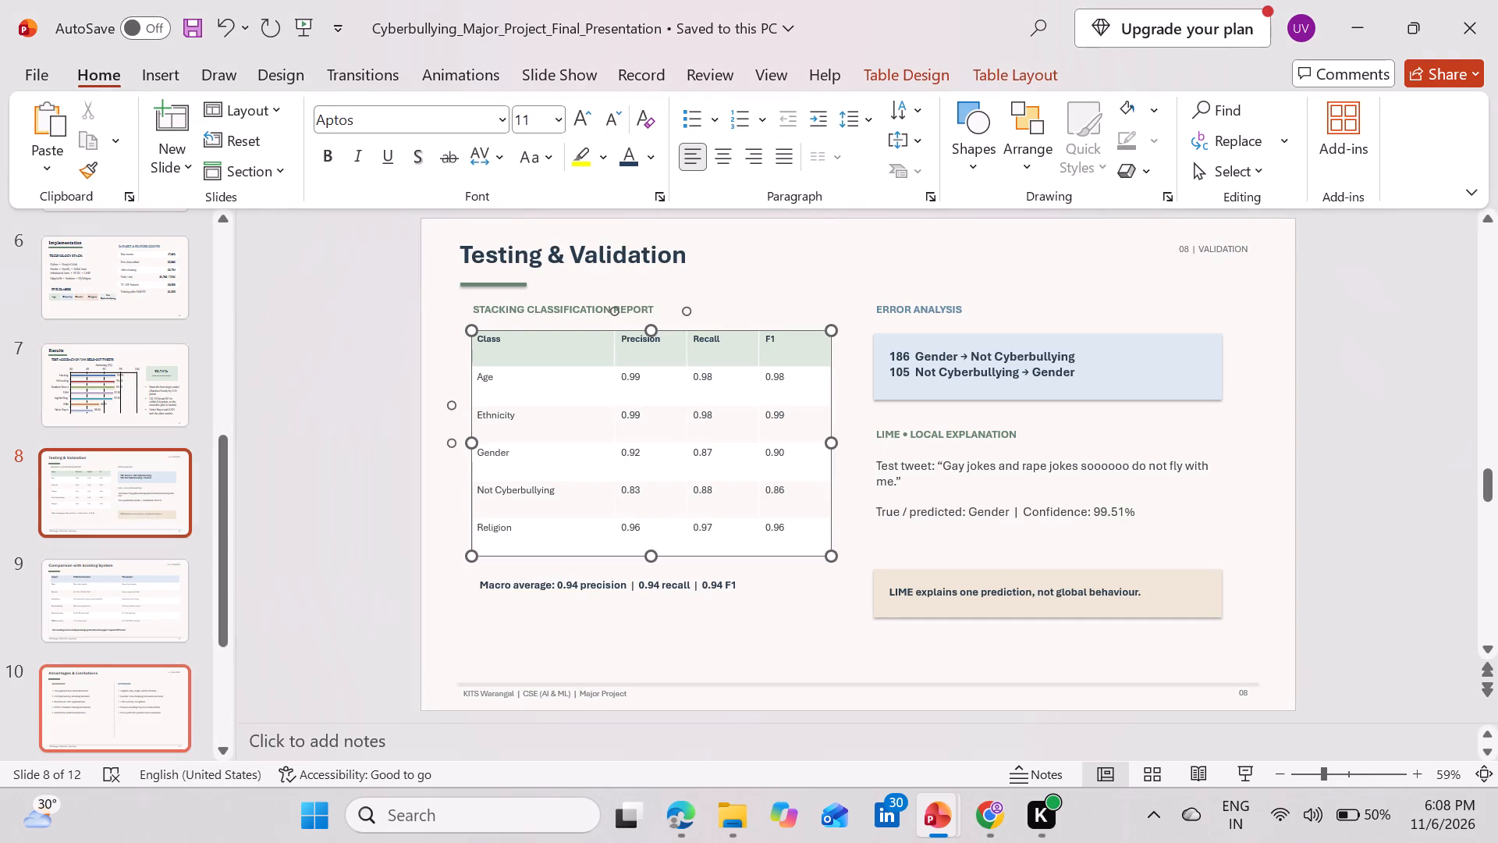
{"action": "key", "text": "alt+Tab"}
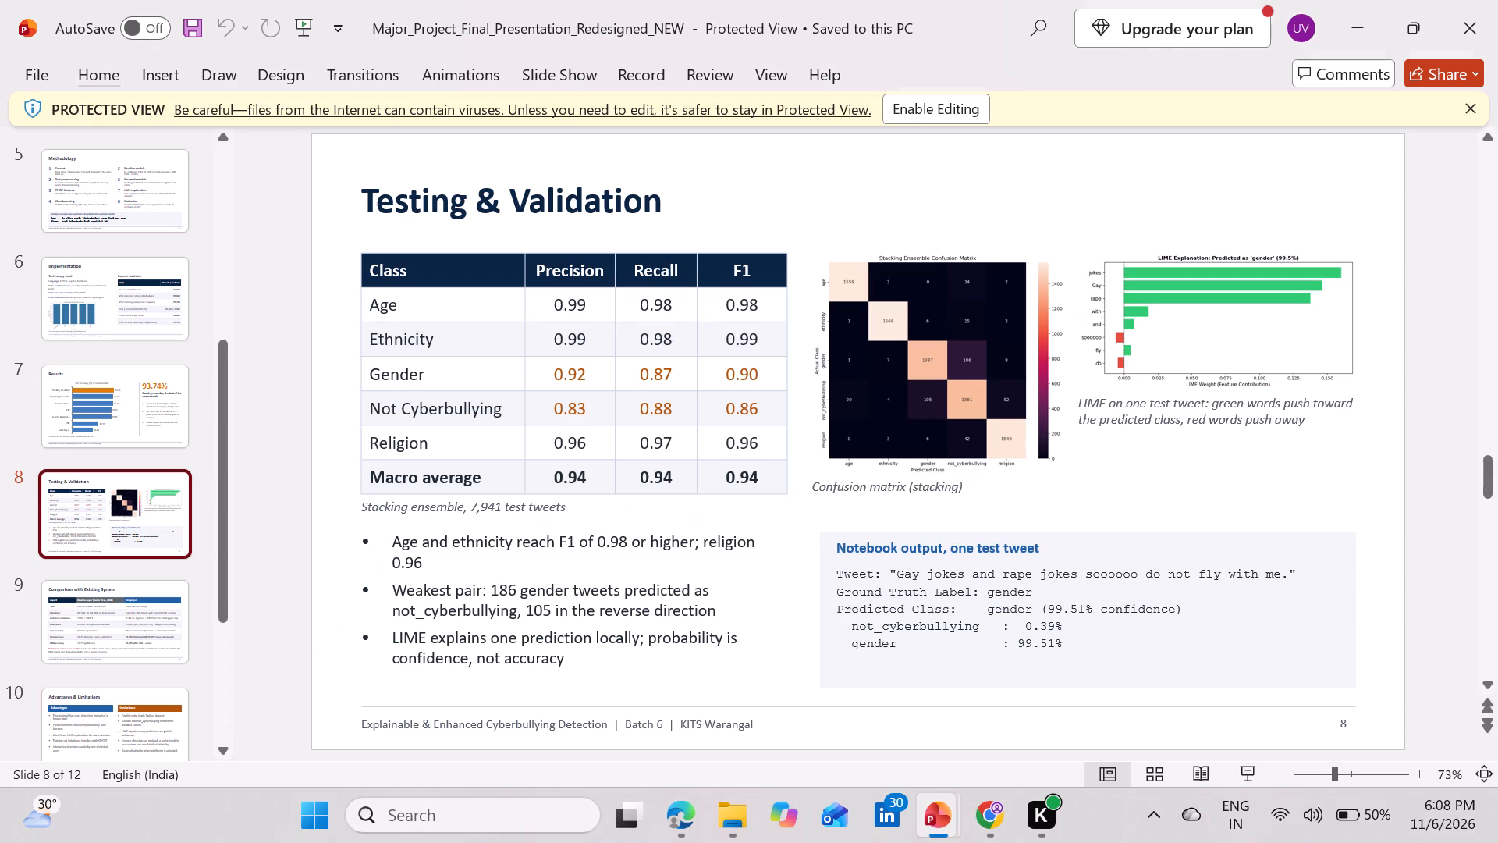
{"action": "key", "text": "alt+Tab"}
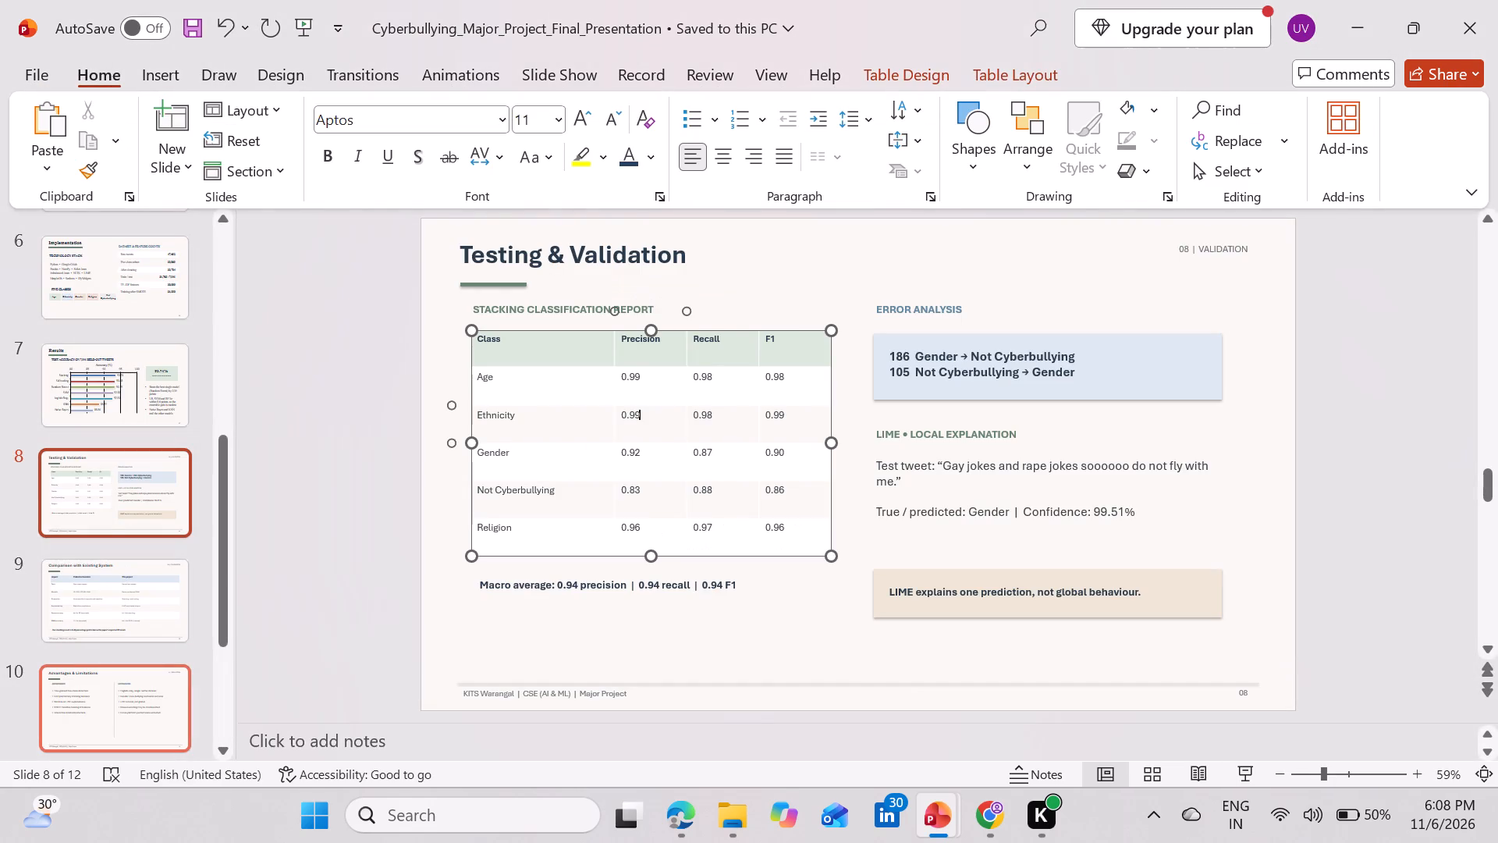
{"action": "key", "text": "alt+Tab"}
{"action": "key", "text": "alt+Tab"}
{"action": "key", "text": "alt+Tab"}
{"action": "key", "text": "alt+Tab"}
{"action": "key", "text": "alt+Tab"}
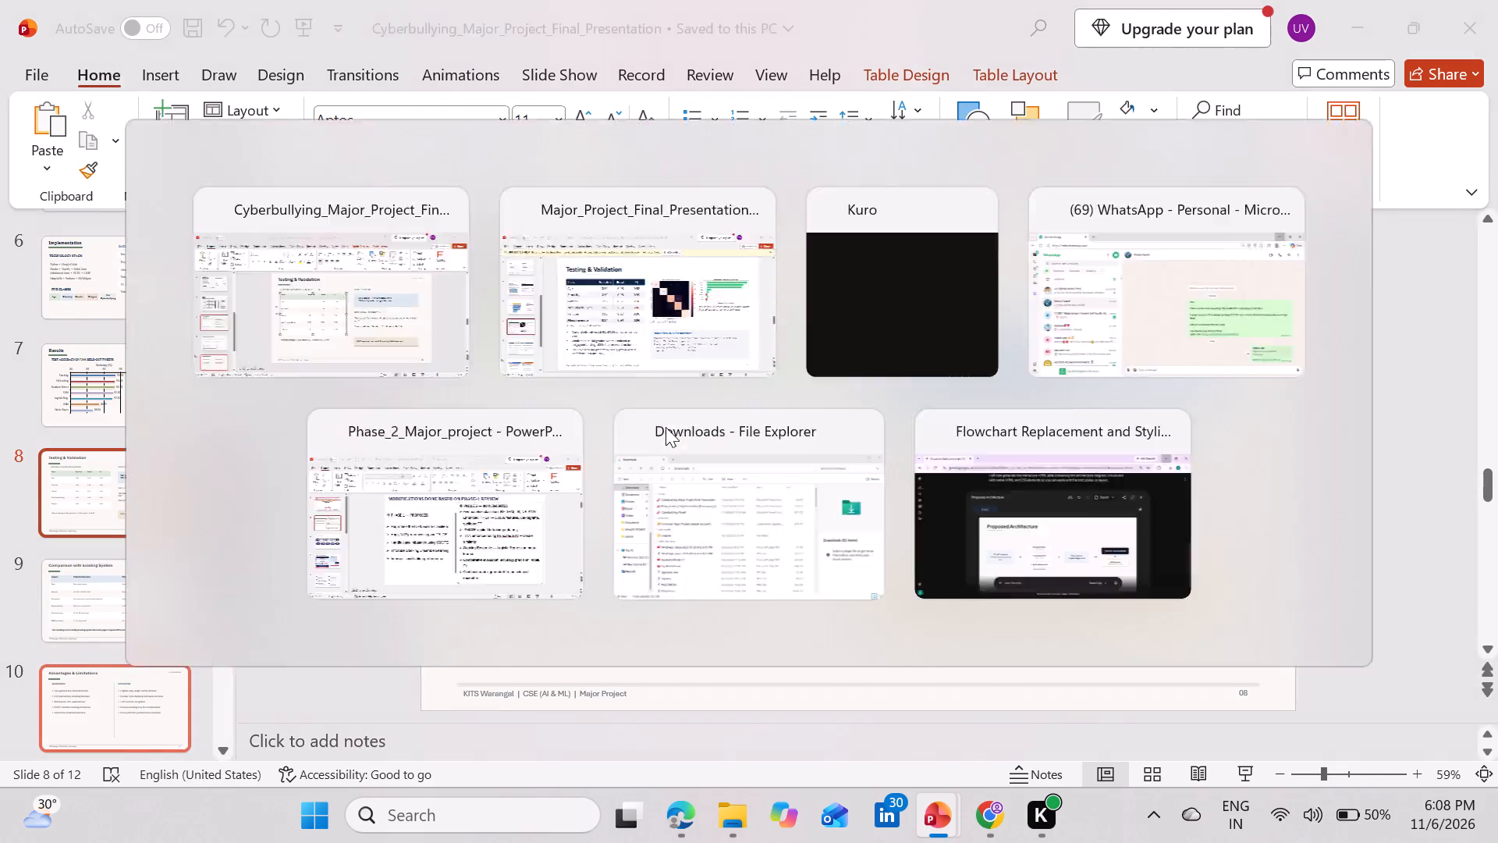
{"action": "key", "text": "alt+Tab"}
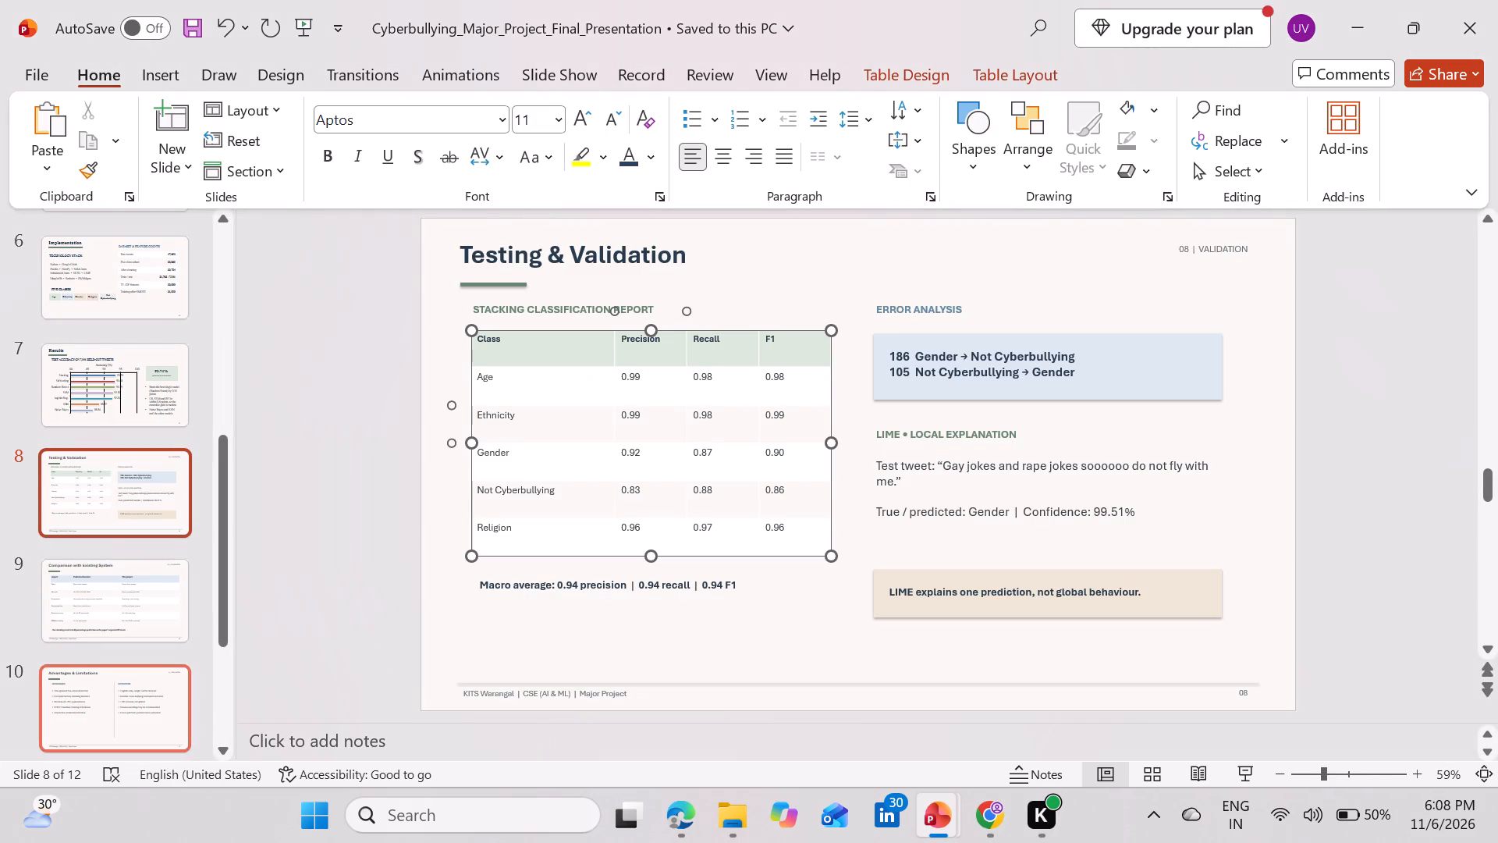
Delete the stacking classification report table from slide 8 of Cyberbullying_Major_Project_Final_Presentation.
{"action": "key", "text": "Delete"}
{"action": "left_click", "coordinate": [572, 328]}
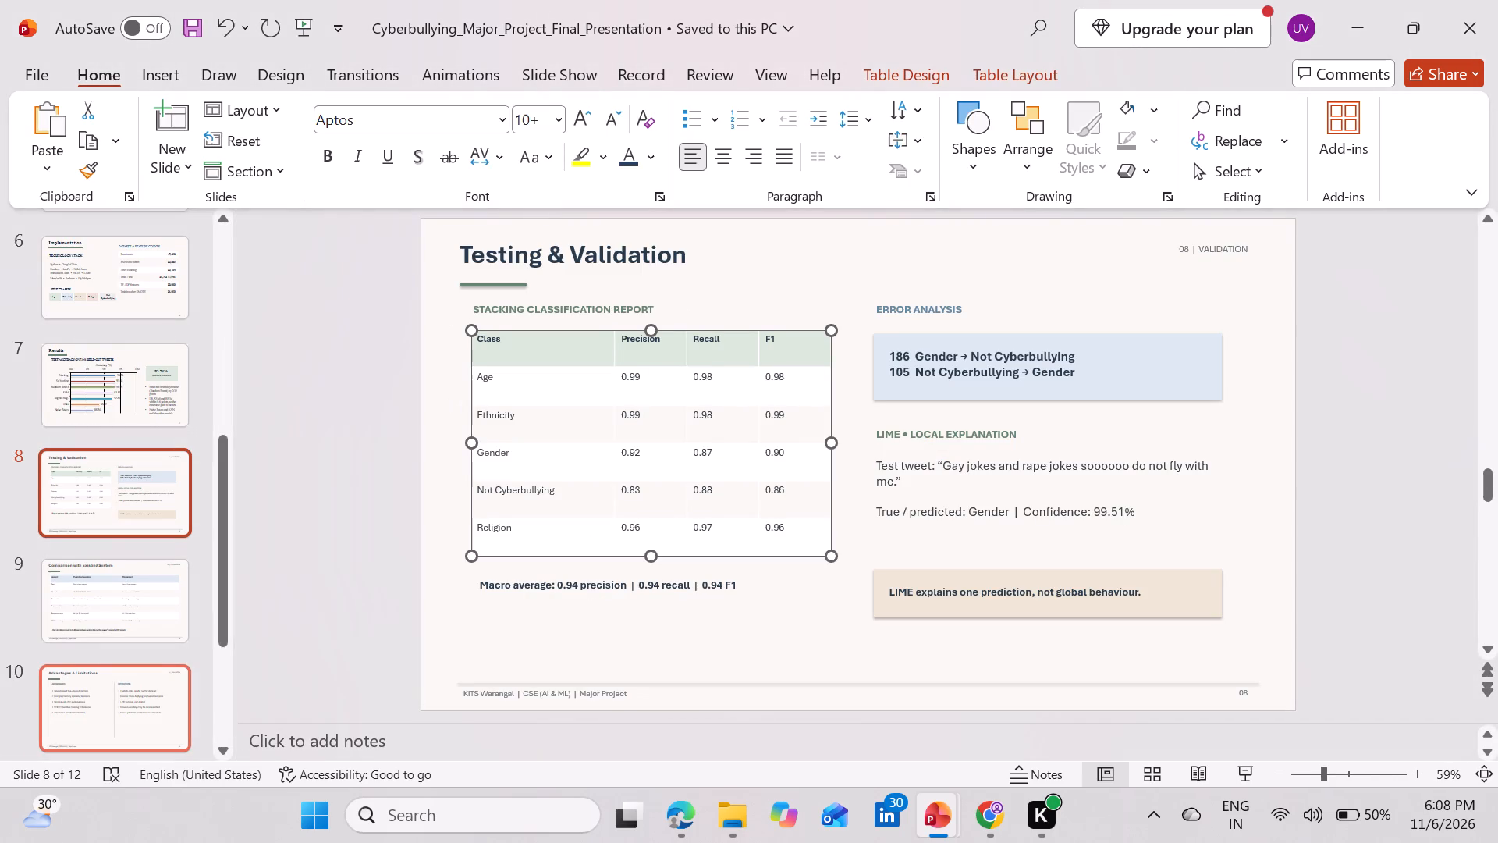
{"action": "key", "text": "Delete"}
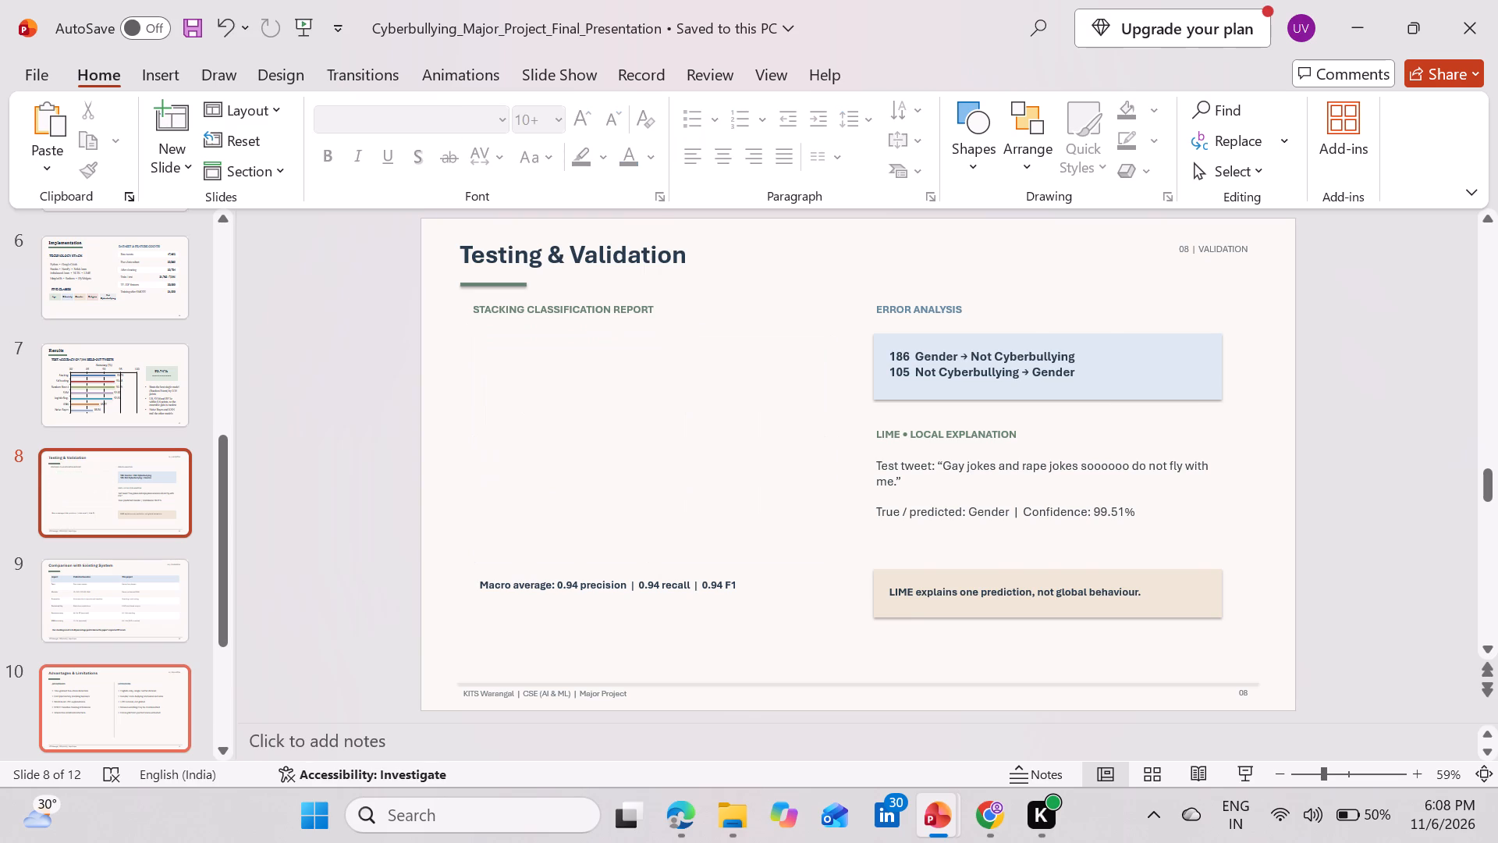
Copy the class metrics table from slide 8 of the redesigned presentation and paste it under the STACKING CLASSIFICATION REPORT heading.
{"action": "key", "text": "alt+Tab"}
{"action": "left_click", "coordinate": [399, 254]}
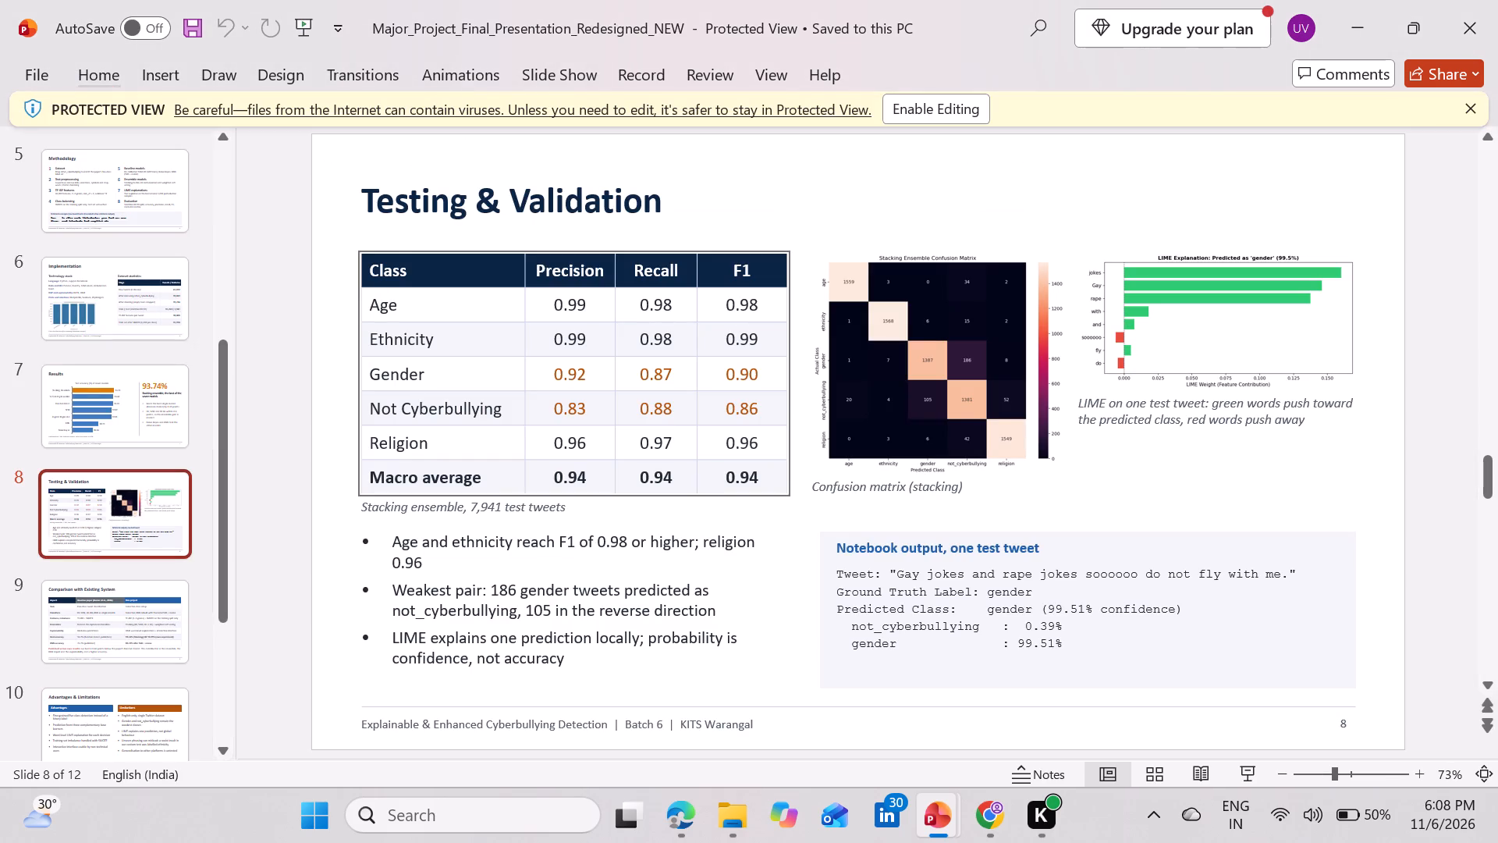
{"action": "key", "text": "ctrl+c"}
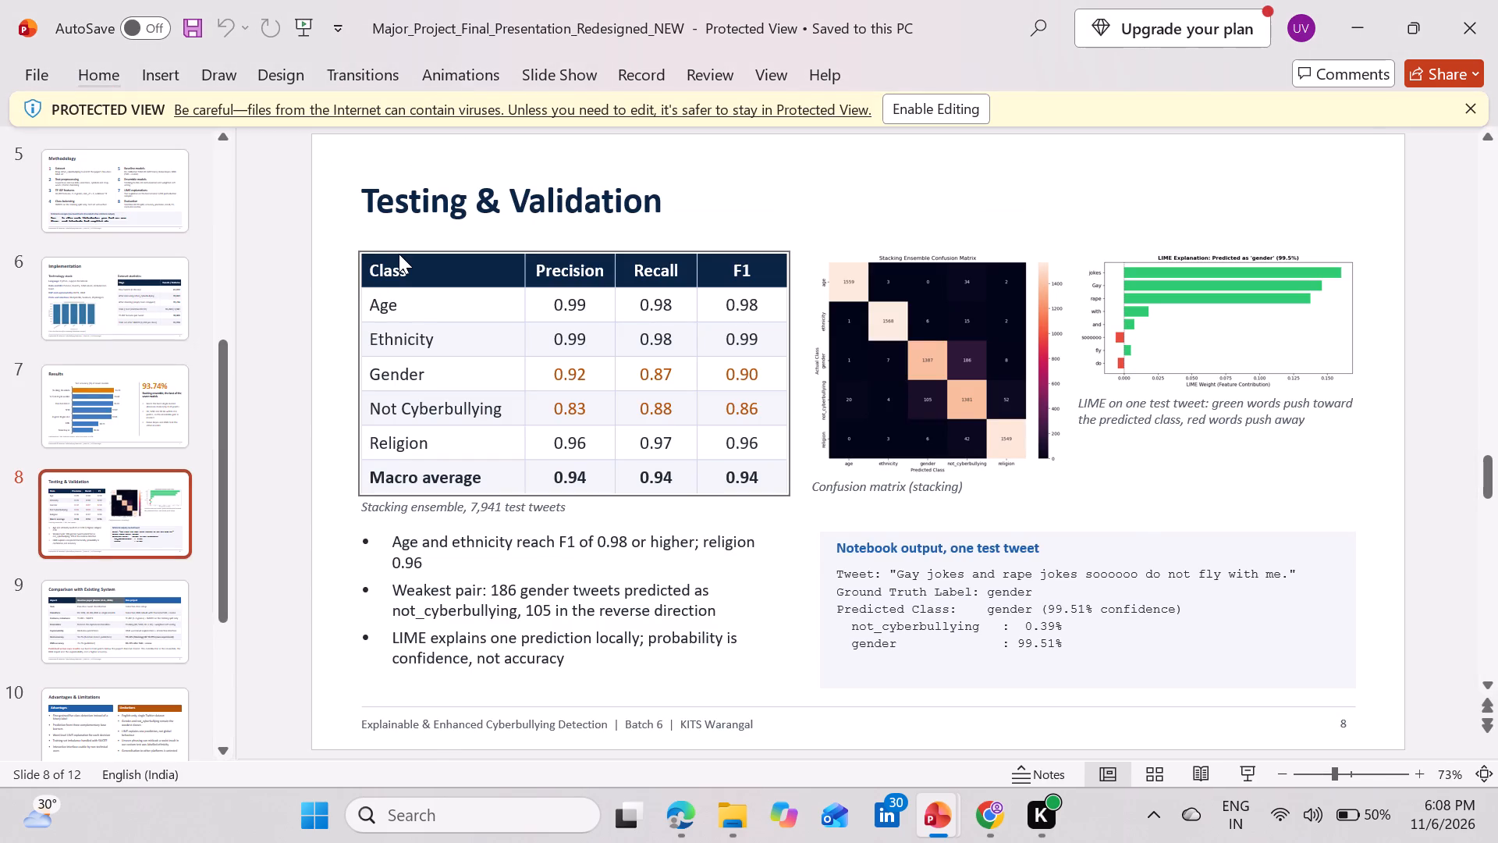
{"action": "key", "text": "alt+Tab"}
{"action": "left_click", "coordinate": [595, 397]}
{"action": "key", "text": "ctrl+v"}
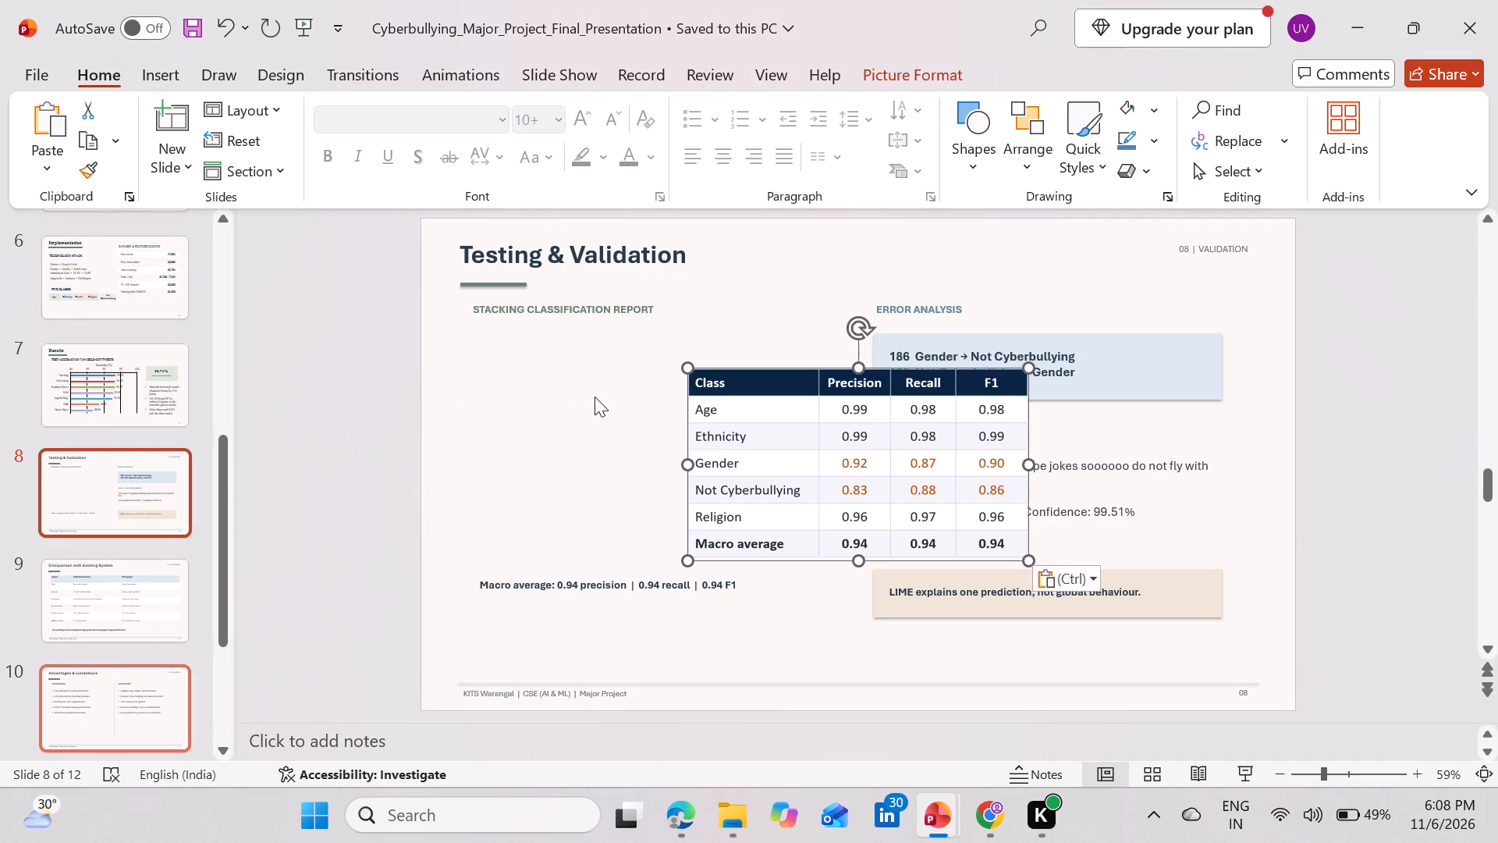
{"action": "left_click_drag", "start_coordinate": [796, 368], "coordinate": [575, 338]}
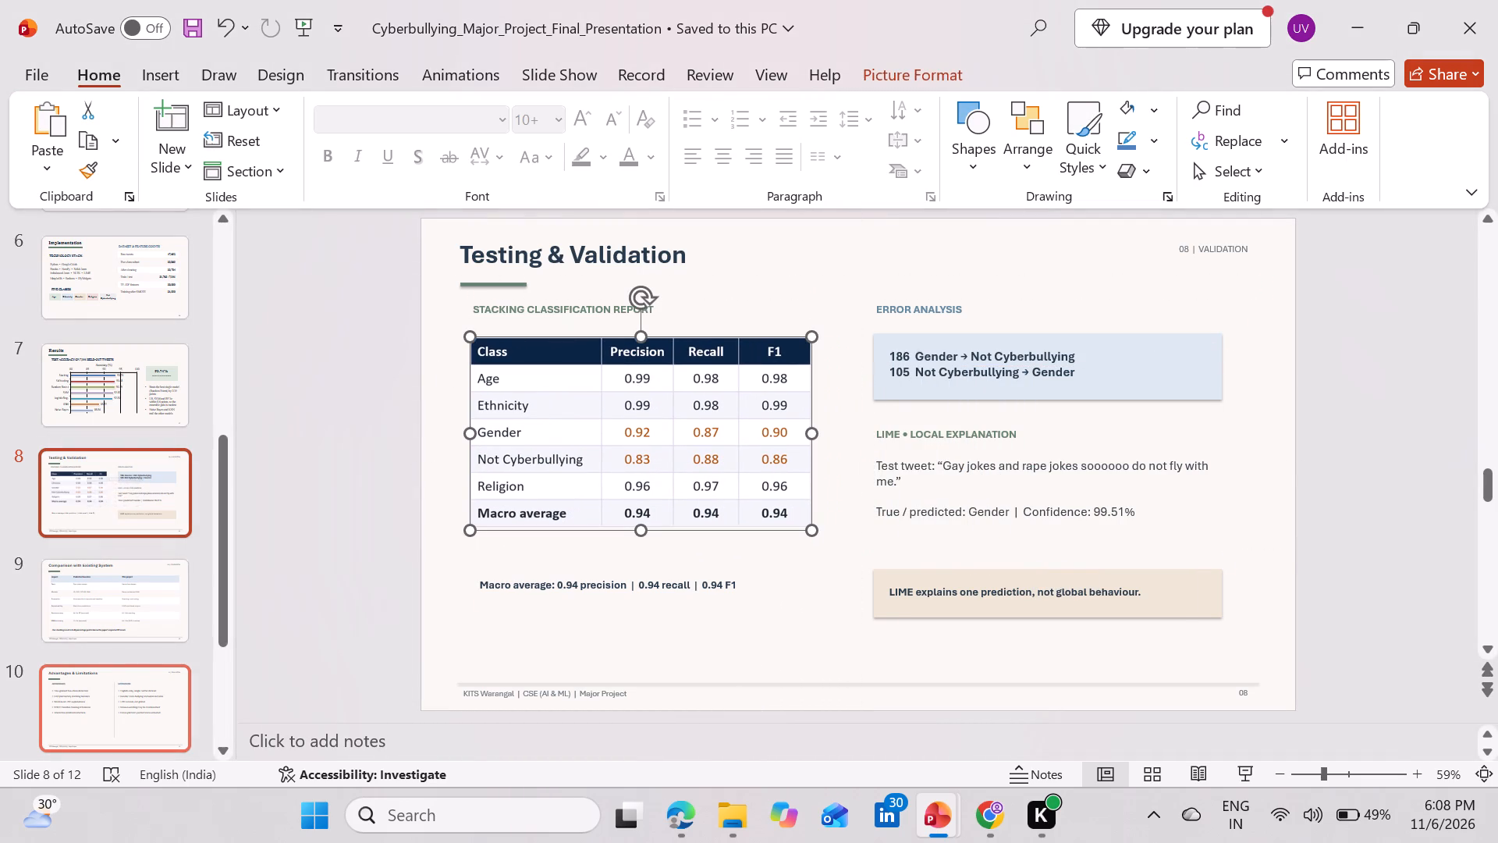
Format the STACKING CLASSIFICATION REPORT heading in Times New Roman at font size 18 with a darker blue theme colour.
{"action": "left_click", "coordinate": [499, 297]}
{"action": "left_click", "coordinate": [501, 307]}
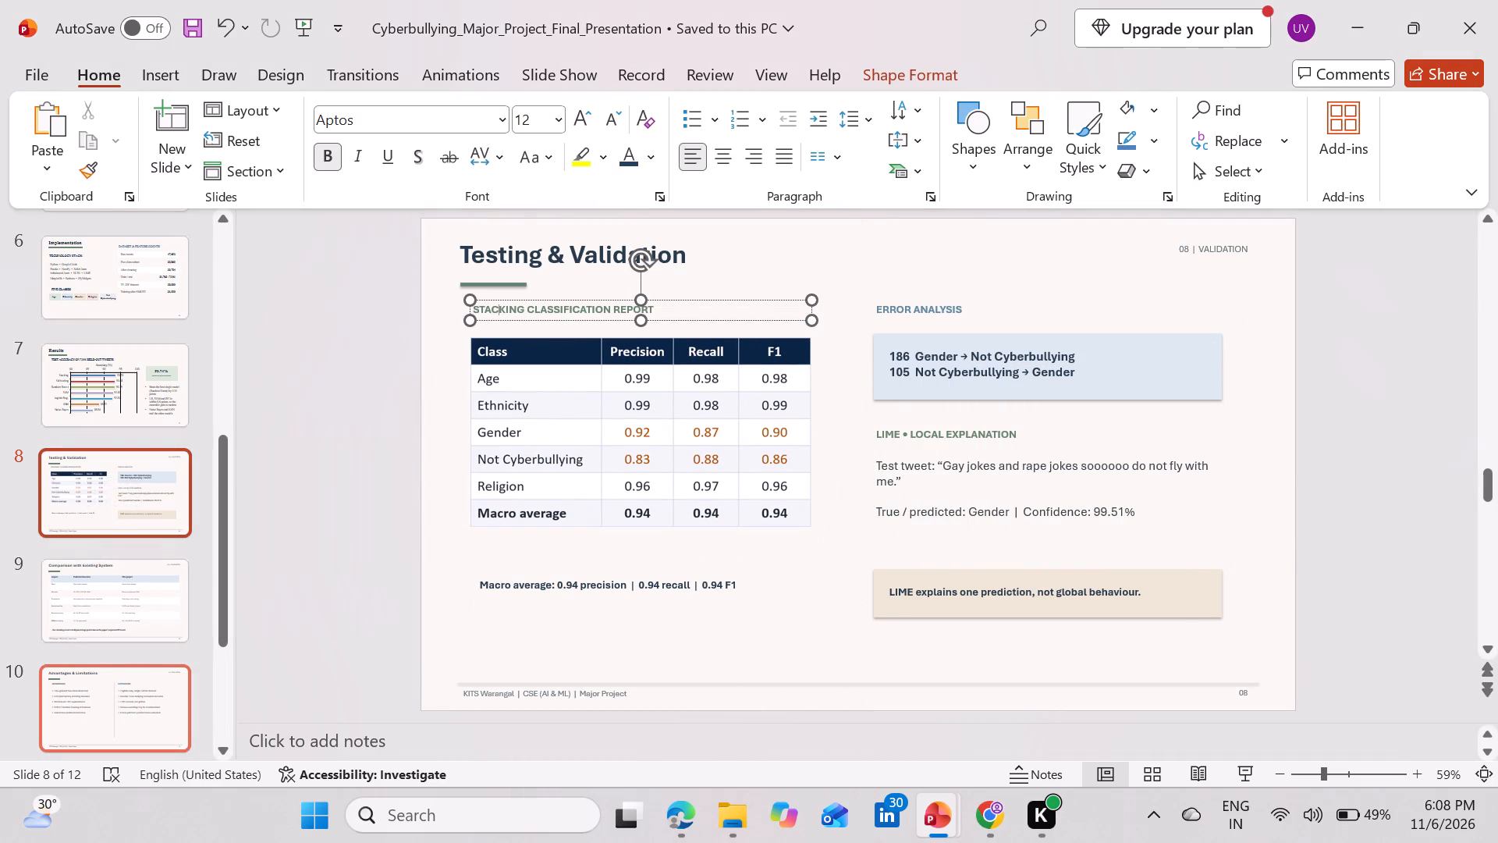
{"action": "key", "text": "ctrl+a"}
{"action": "left_click", "coordinate": [559, 118]}
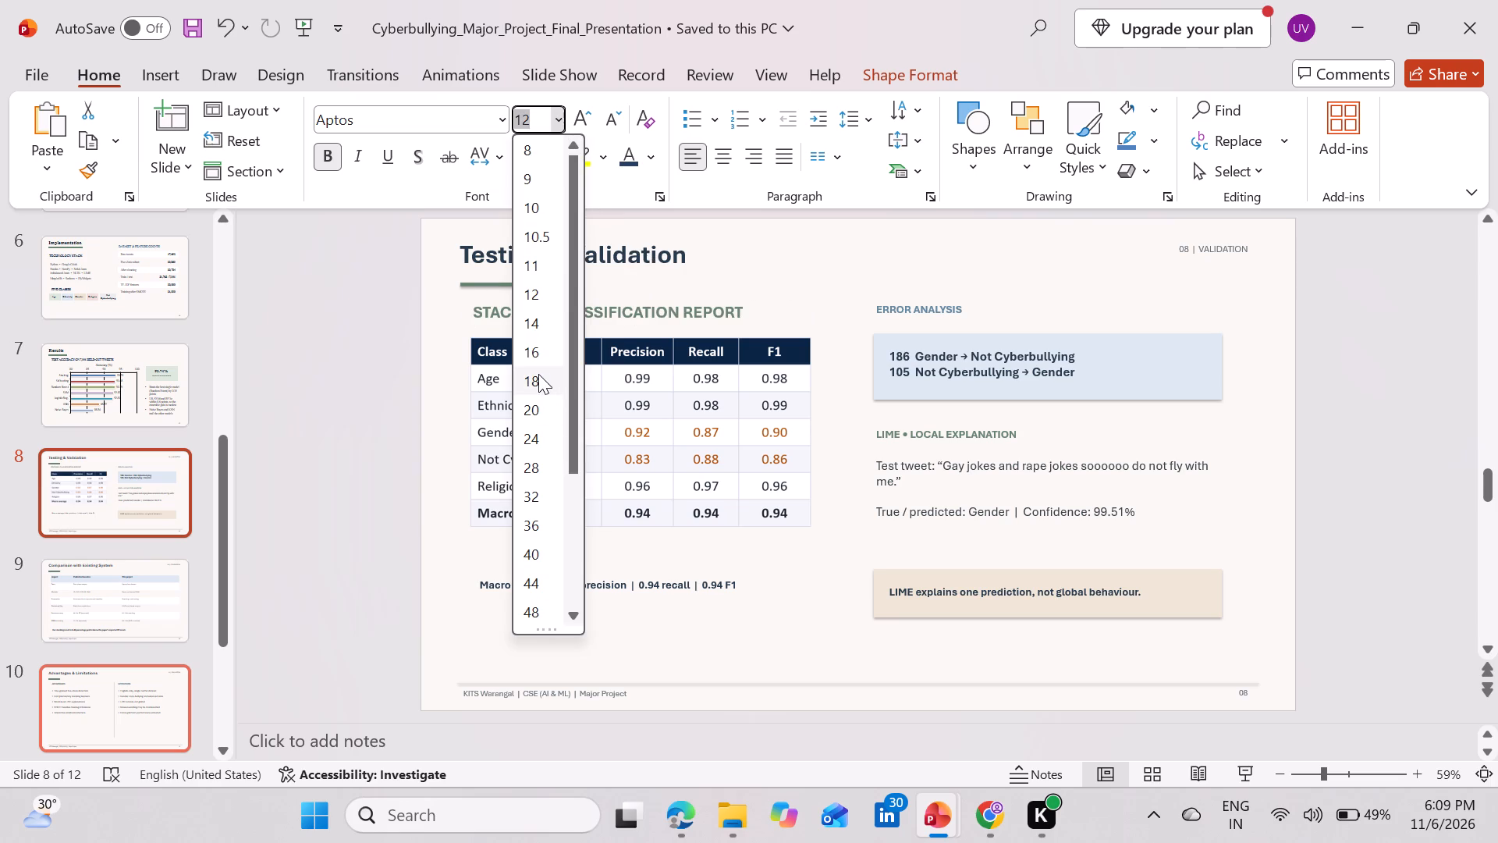
{"action": "left_click", "coordinate": [538, 374]}
{"action": "left_click", "coordinate": [507, 115]}
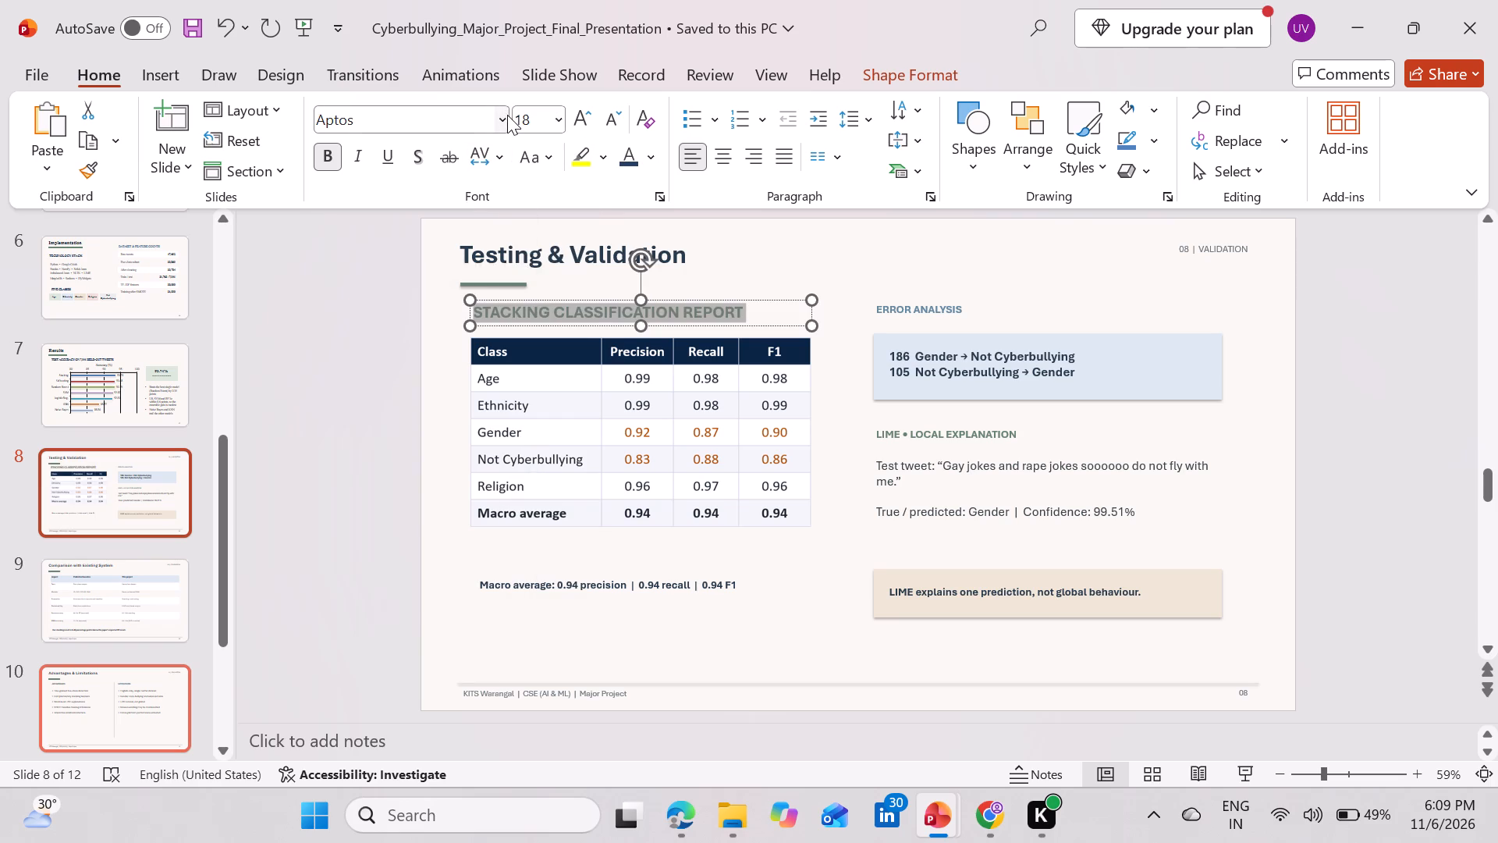
{"action": "left_click", "coordinate": [417, 286]}
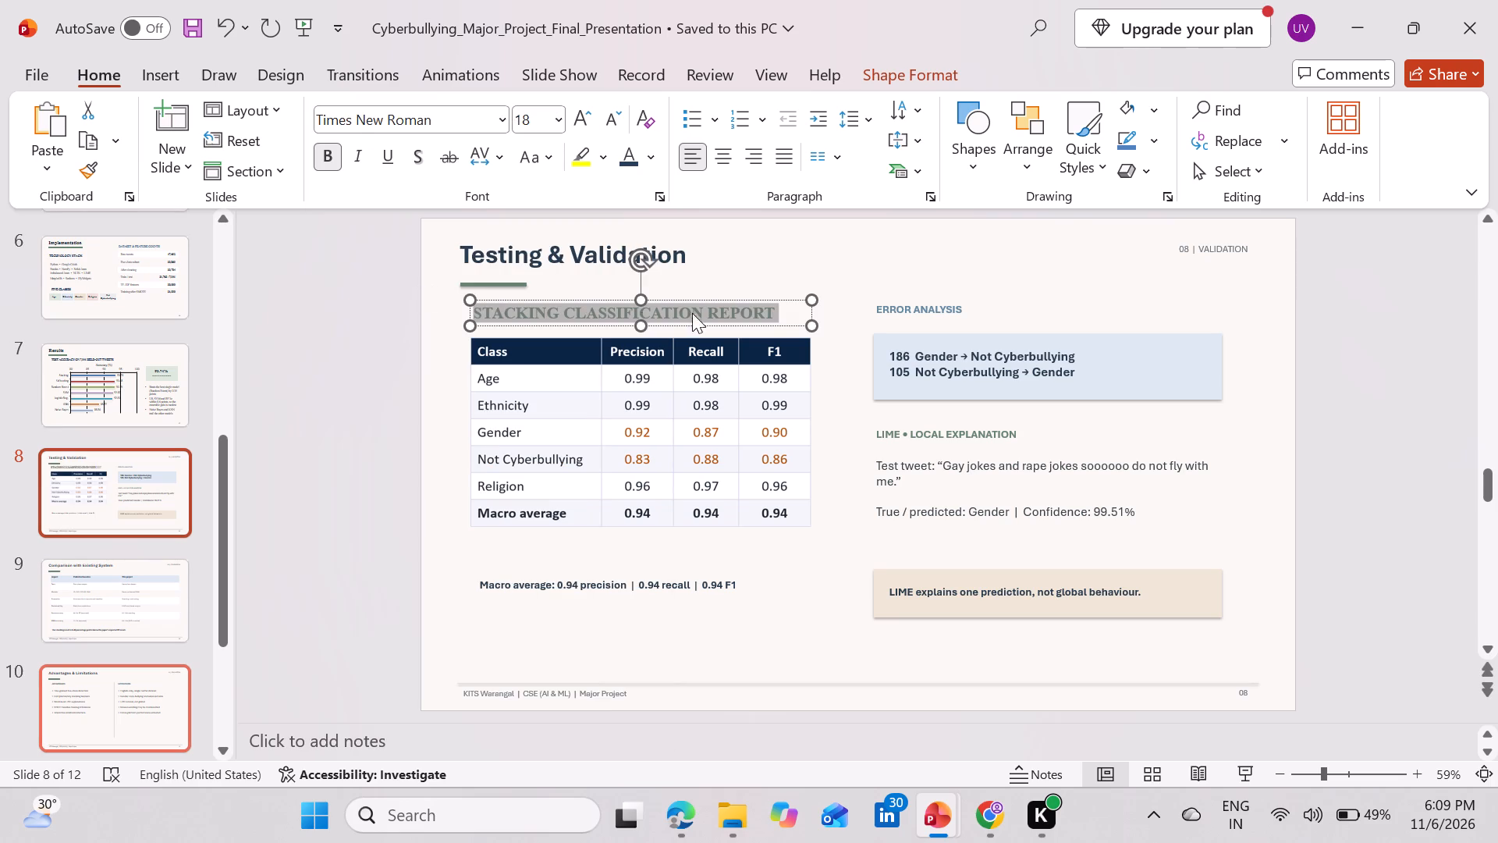
{"action": "left_click", "coordinate": [657, 144]}
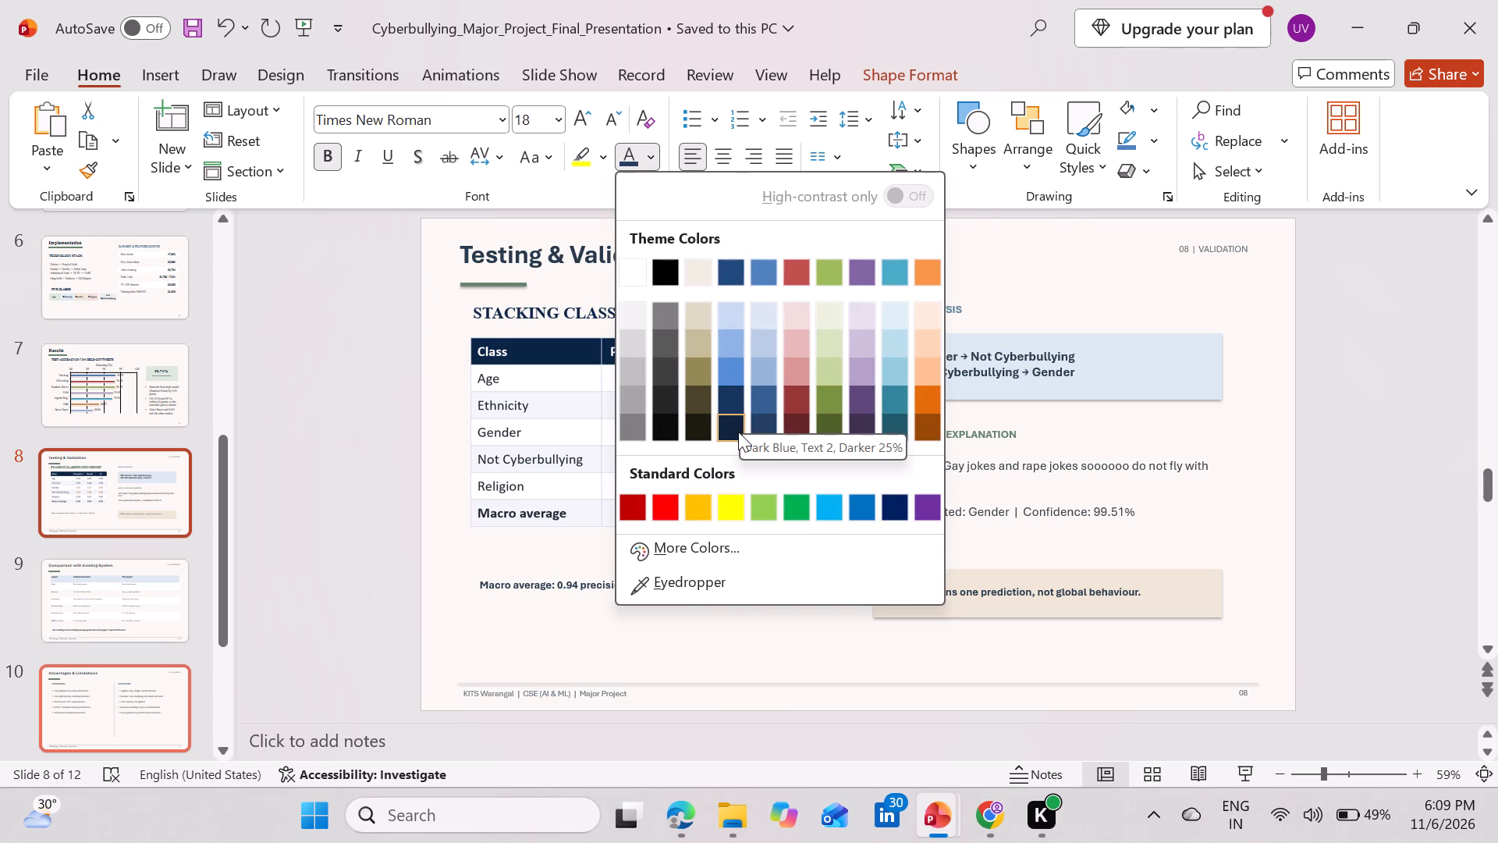
{"action": "left_click", "coordinate": [776, 400]}
{"action": "left_click", "coordinate": [821, 245]}
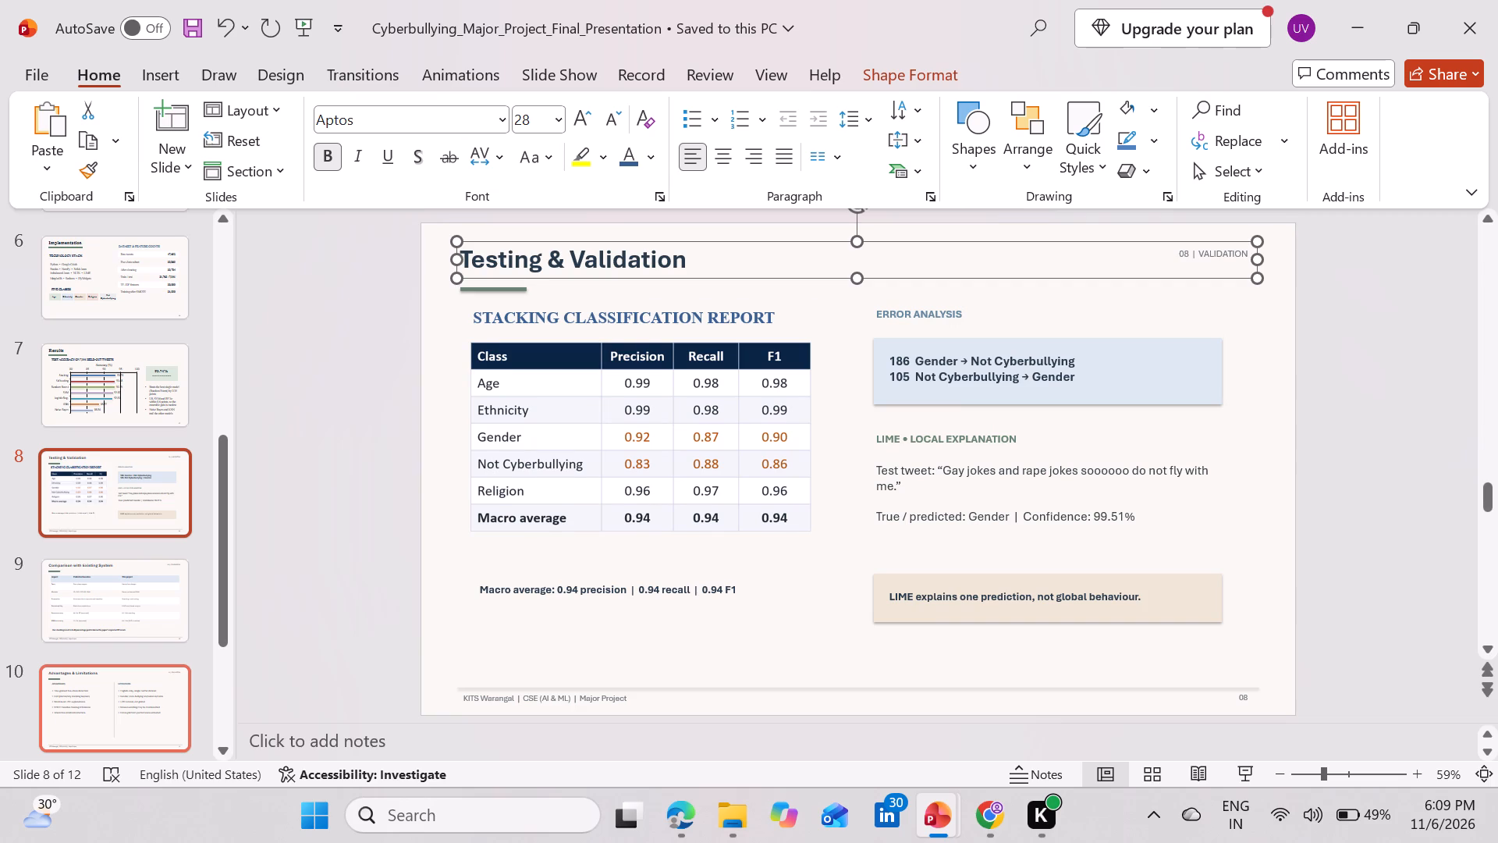
Change the font of all text on slide 8 to Times New Roman.
{"action": "left_click", "coordinate": [463, 403]}
{"action": "key", "text": "ctrl+a"}
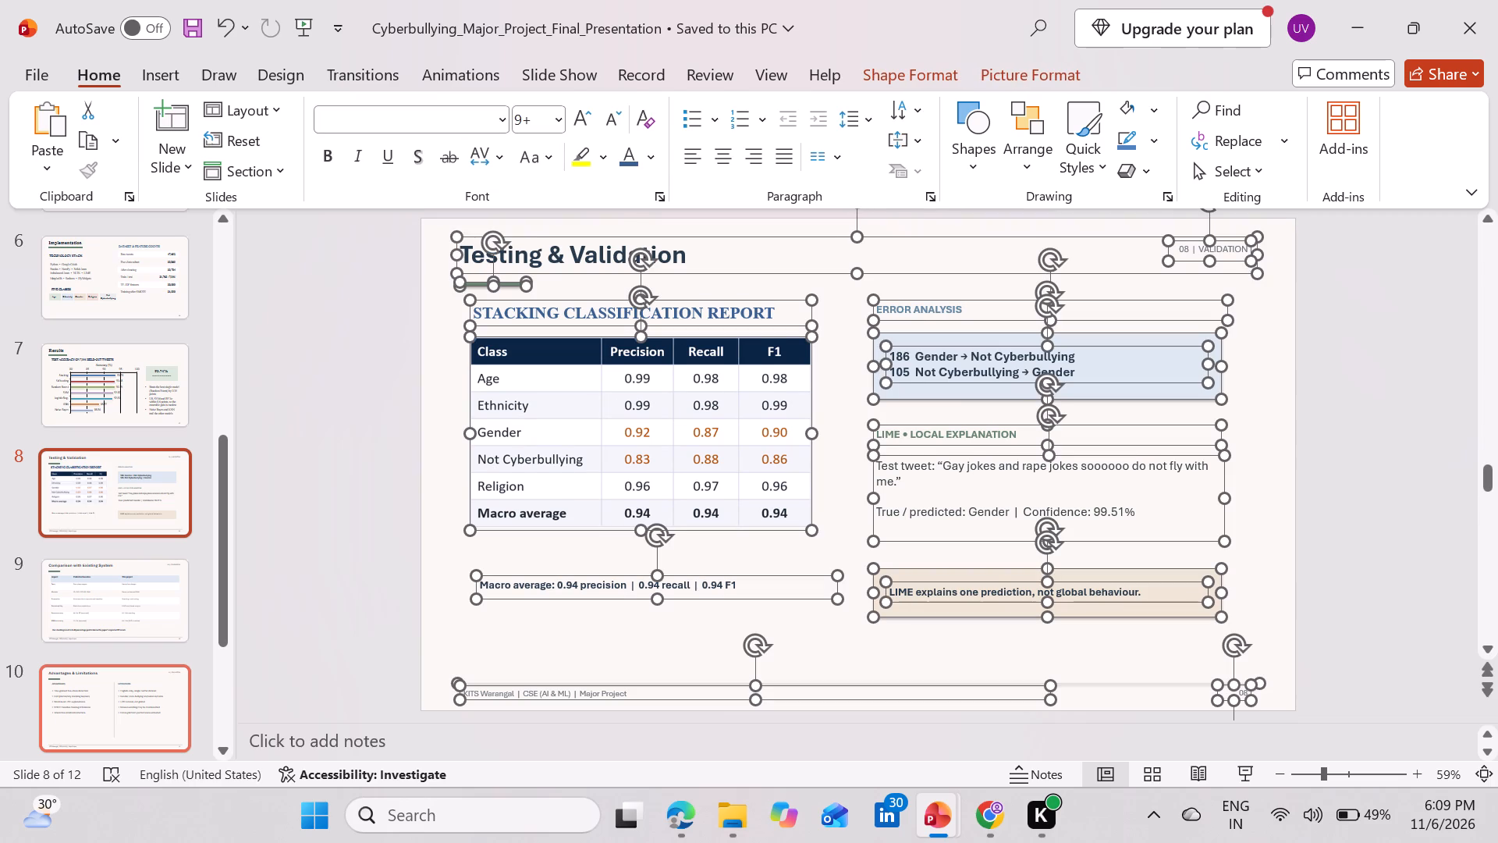
{"action": "left_click", "coordinate": [501, 119]}
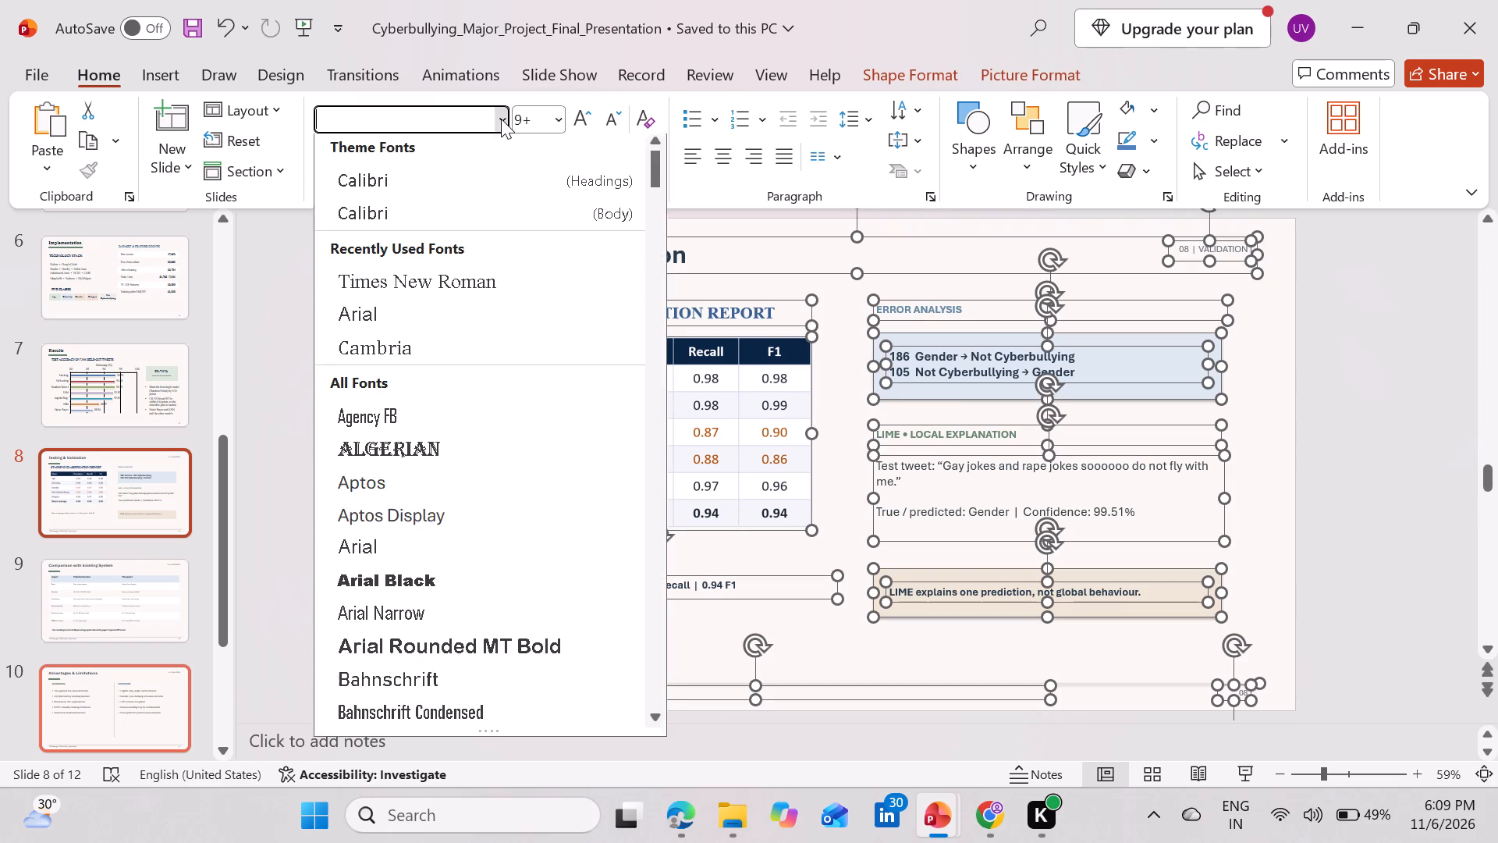
{"action": "left_click", "coordinate": [454, 279]}
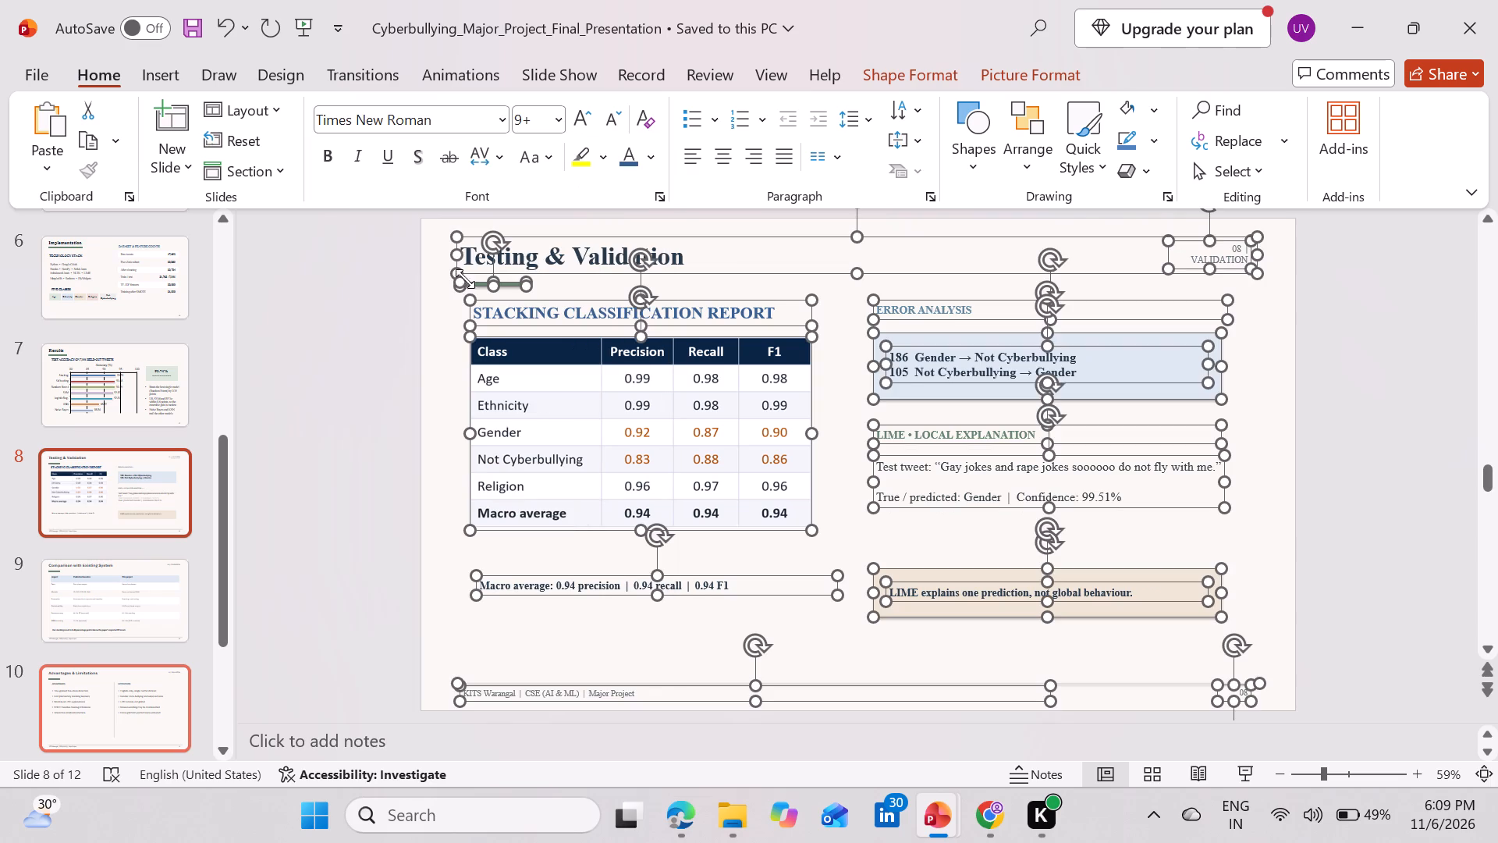
{"action": "left_click", "coordinate": [421, 386]}
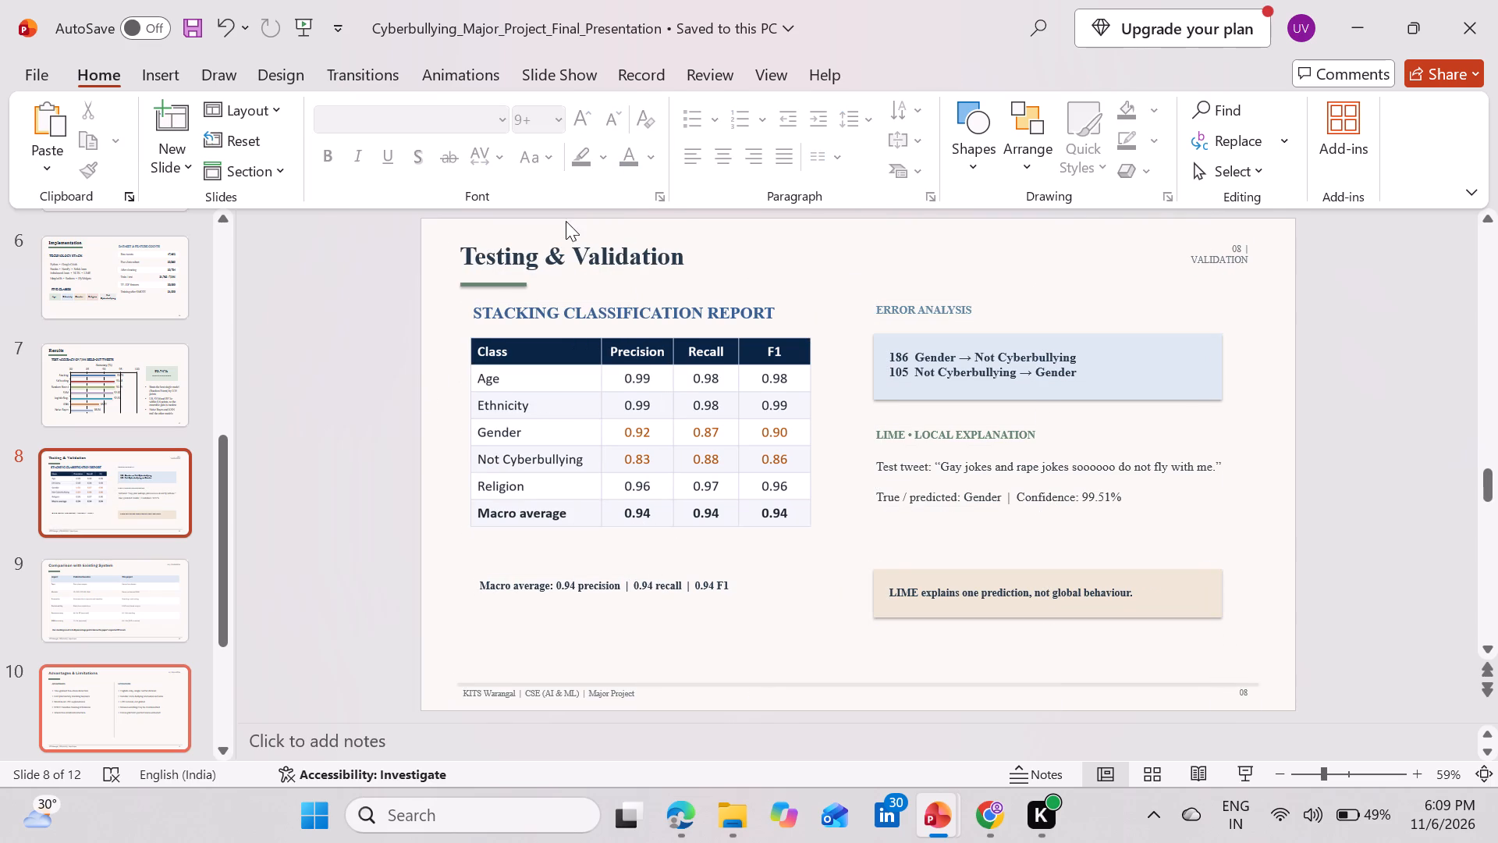
Set the Testing & Validation title's font size to 32.
{"action": "left_click", "coordinate": [485, 263]}
{"action": "key", "text": "ctrl+a"}
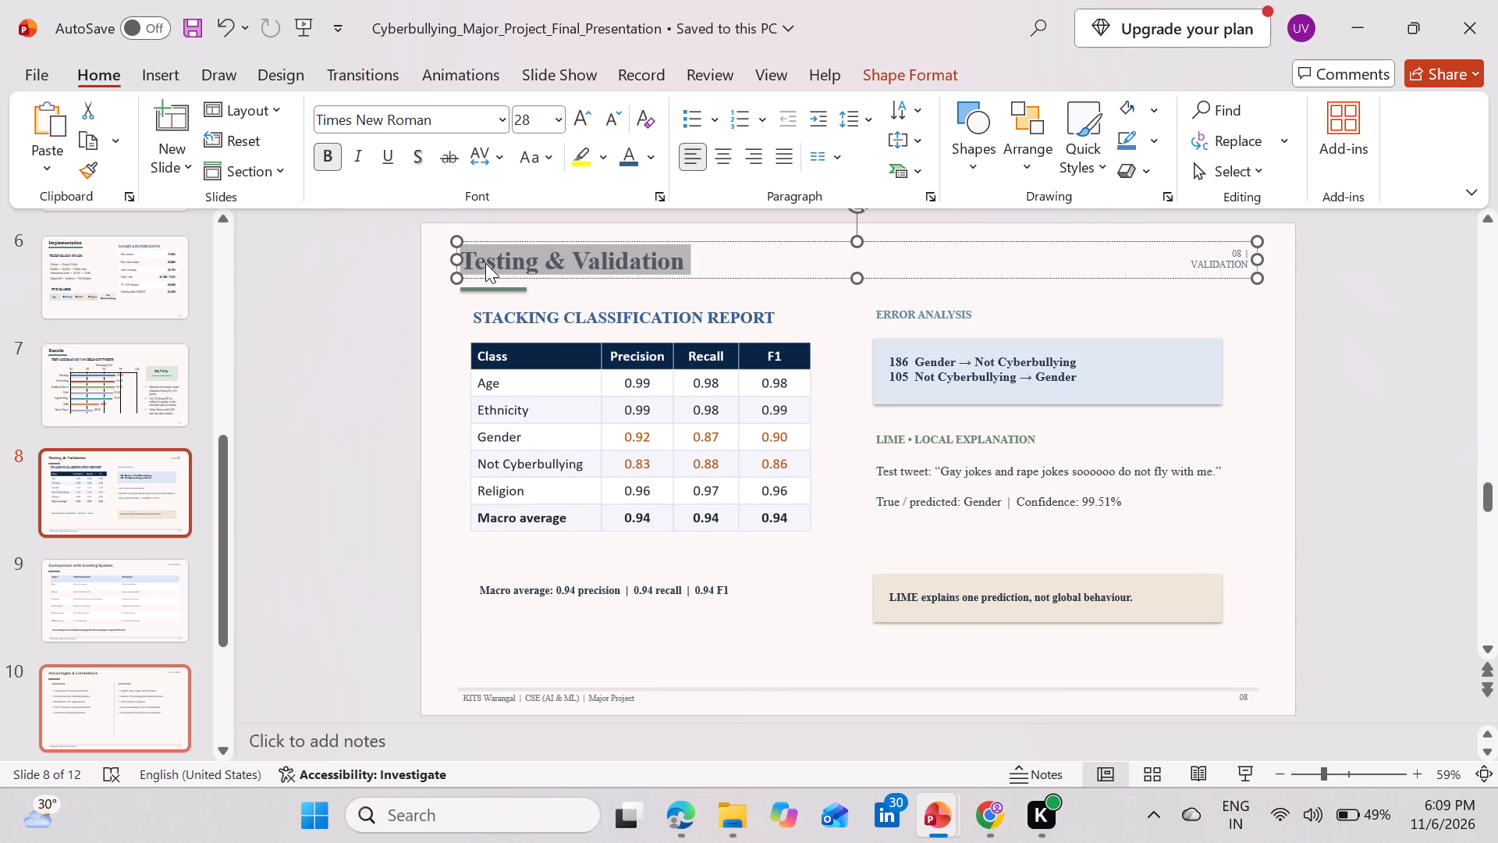
{"action": "left_click_drag", "start_coordinate": [485, 263], "coordinate": [437, 195]}
{"action": "left_click_drag", "start_coordinate": [437, 195], "coordinate": [556, 126]}
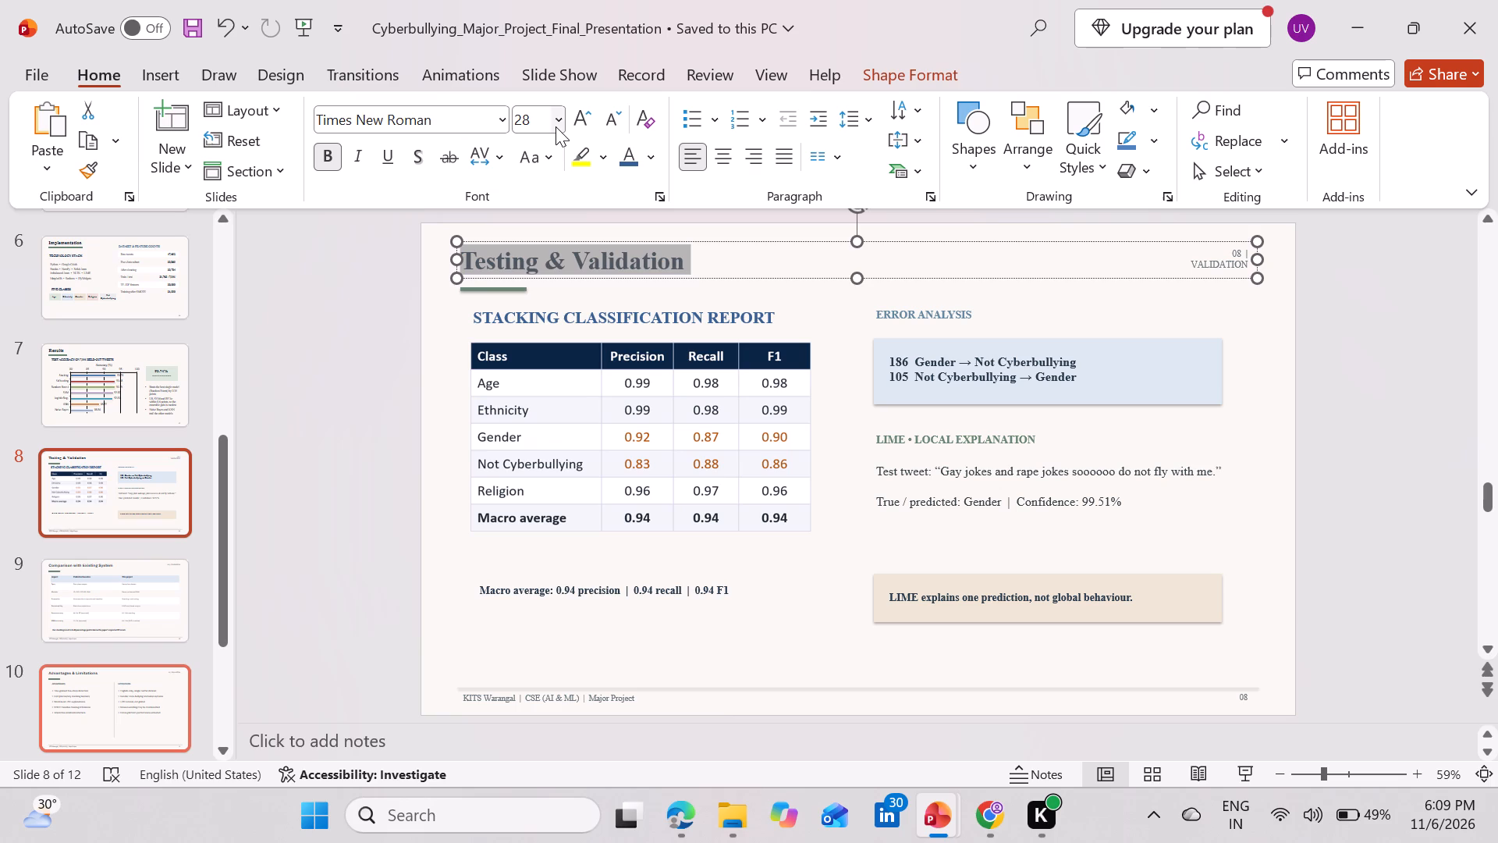
{"action": "left_click", "coordinate": [556, 126]}
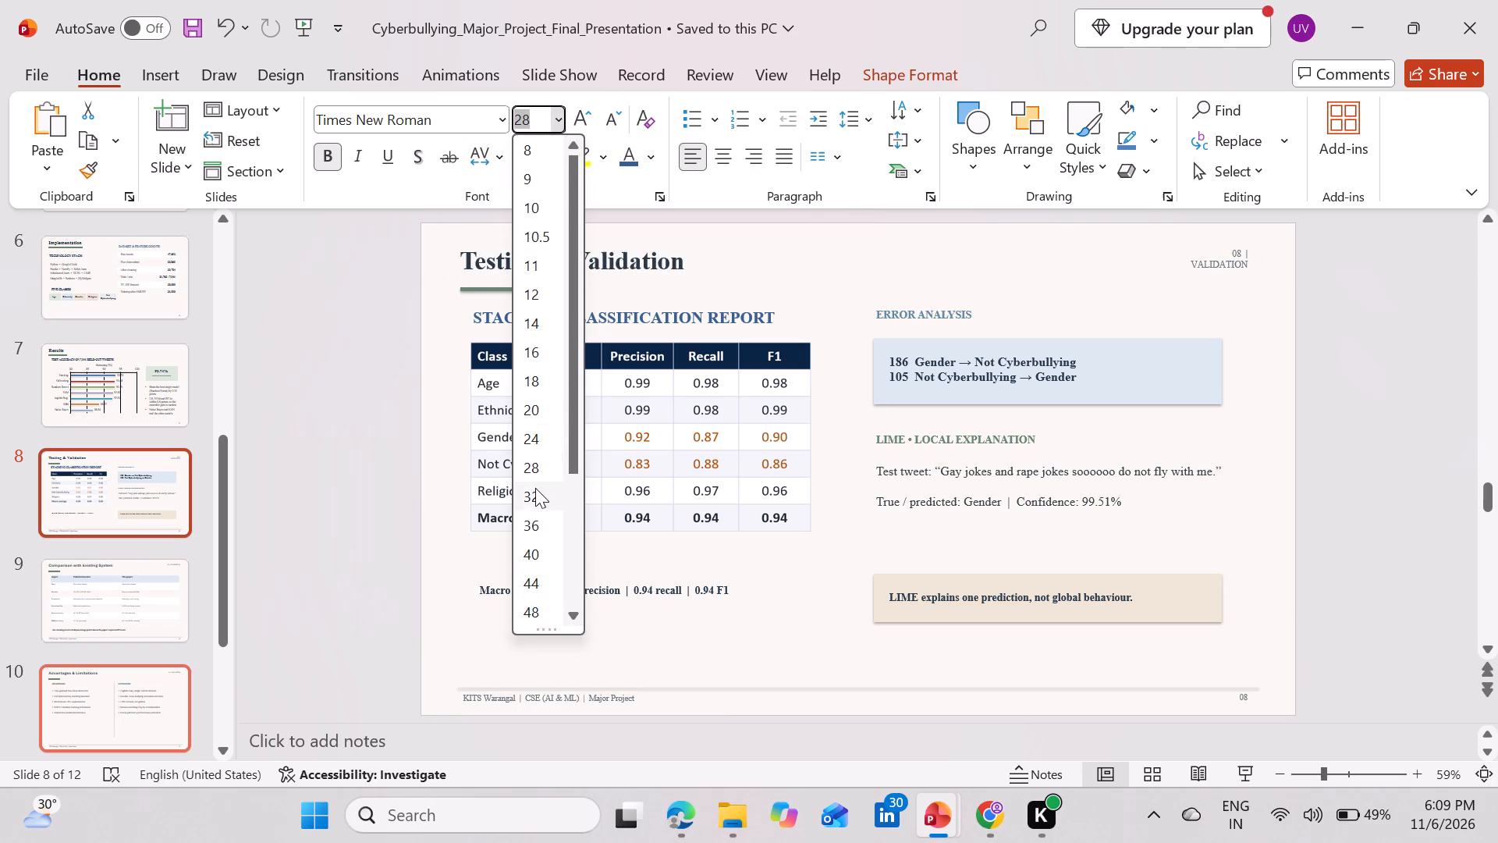
{"action": "left_click", "coordinate": [534, 490]}
Lengthen the green accent line beneath the Testing & Validation title so it spans the title's full width.
{"action": "left_click", "coordinate": [519, 290]}
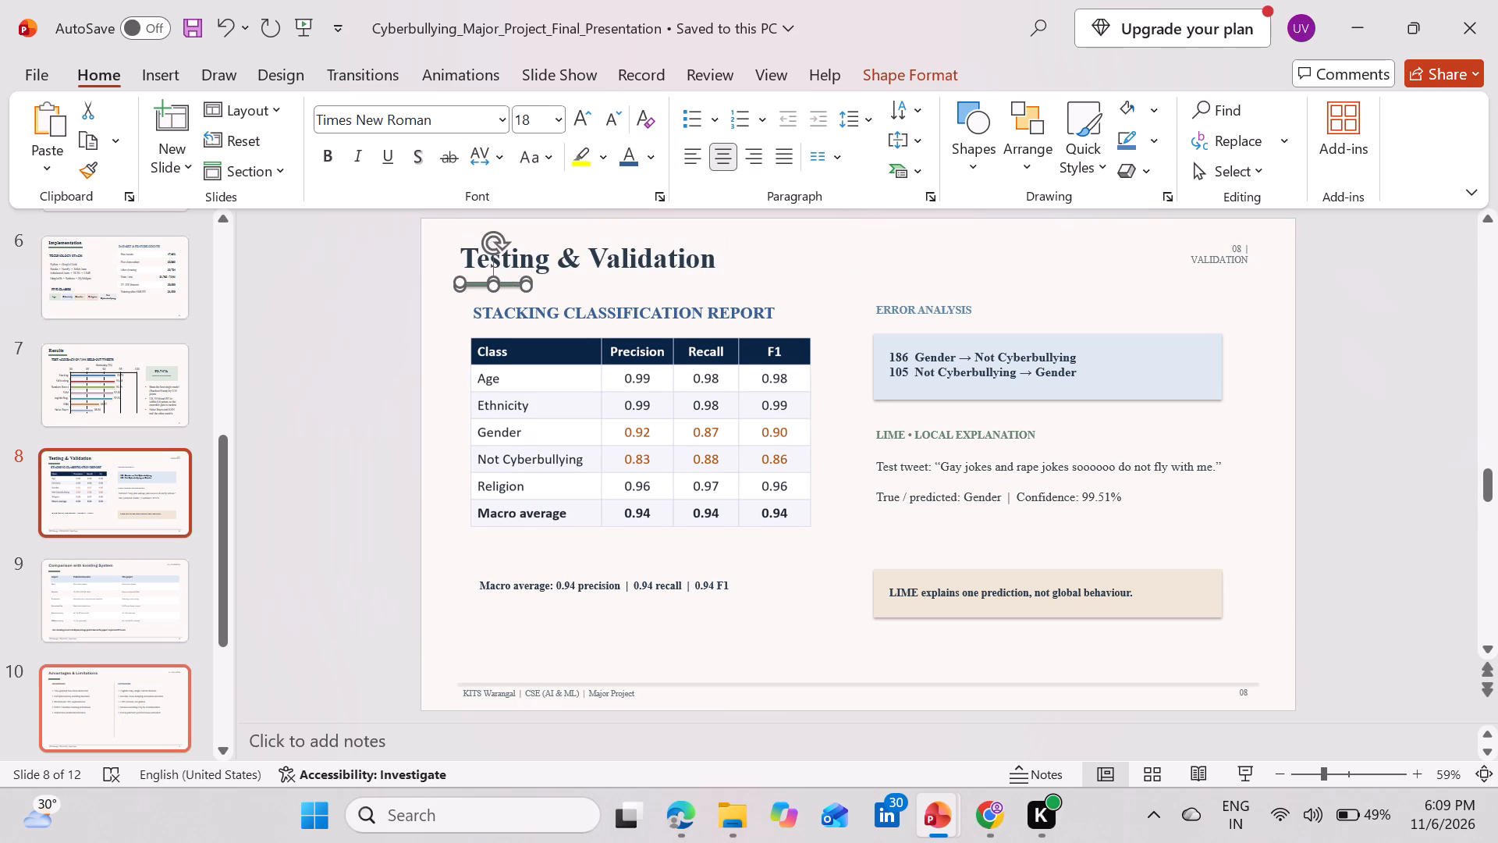
{"action": "left_click_drag", "start_coordinate": [520, 288], "coordinate": [528, 286]}
{"action": "left_click_drag", "start_coordinate": [528, 286], "coordinate": [732, 276]}
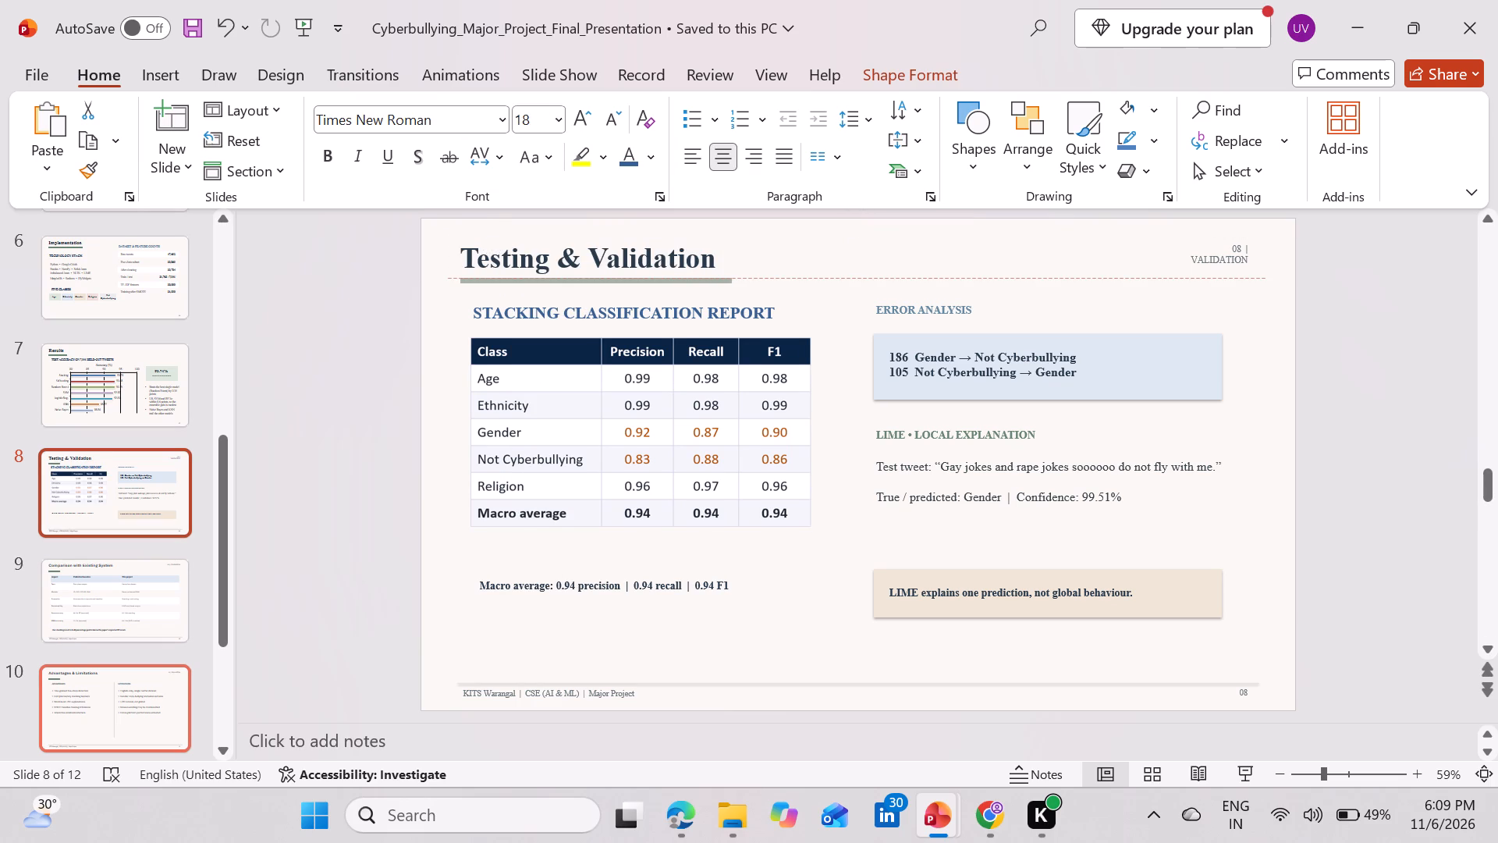
Shorten the green accent line beneath the Testing & Validation title so it ends just past the title text.
{"action": "left_click_drag", "start_coordinate": [732, 276], "coordinate": [721, 278]}
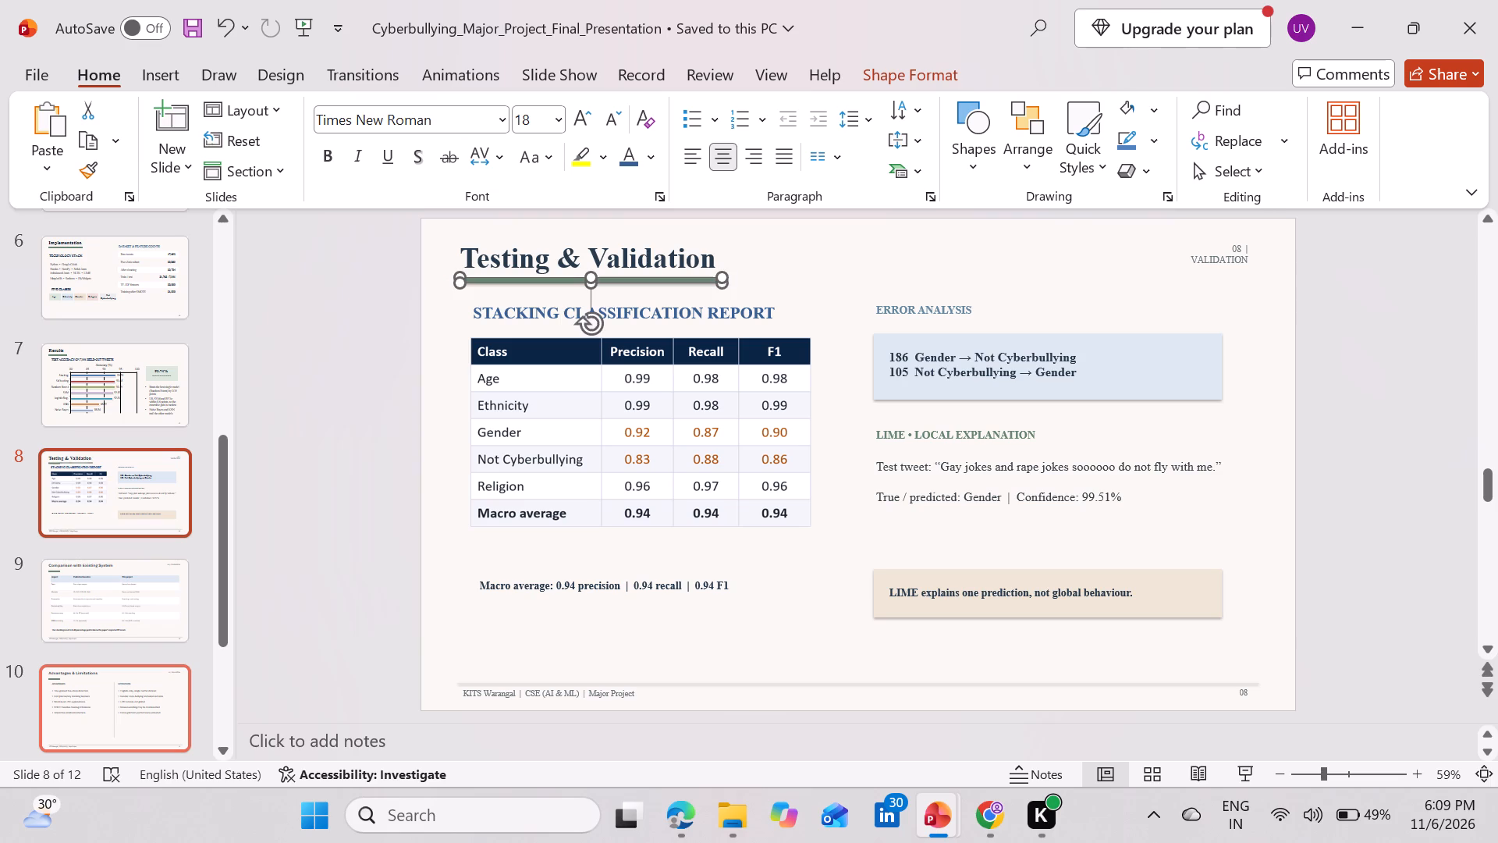
{"action": "left_click", "coordinate": [666, 535]}
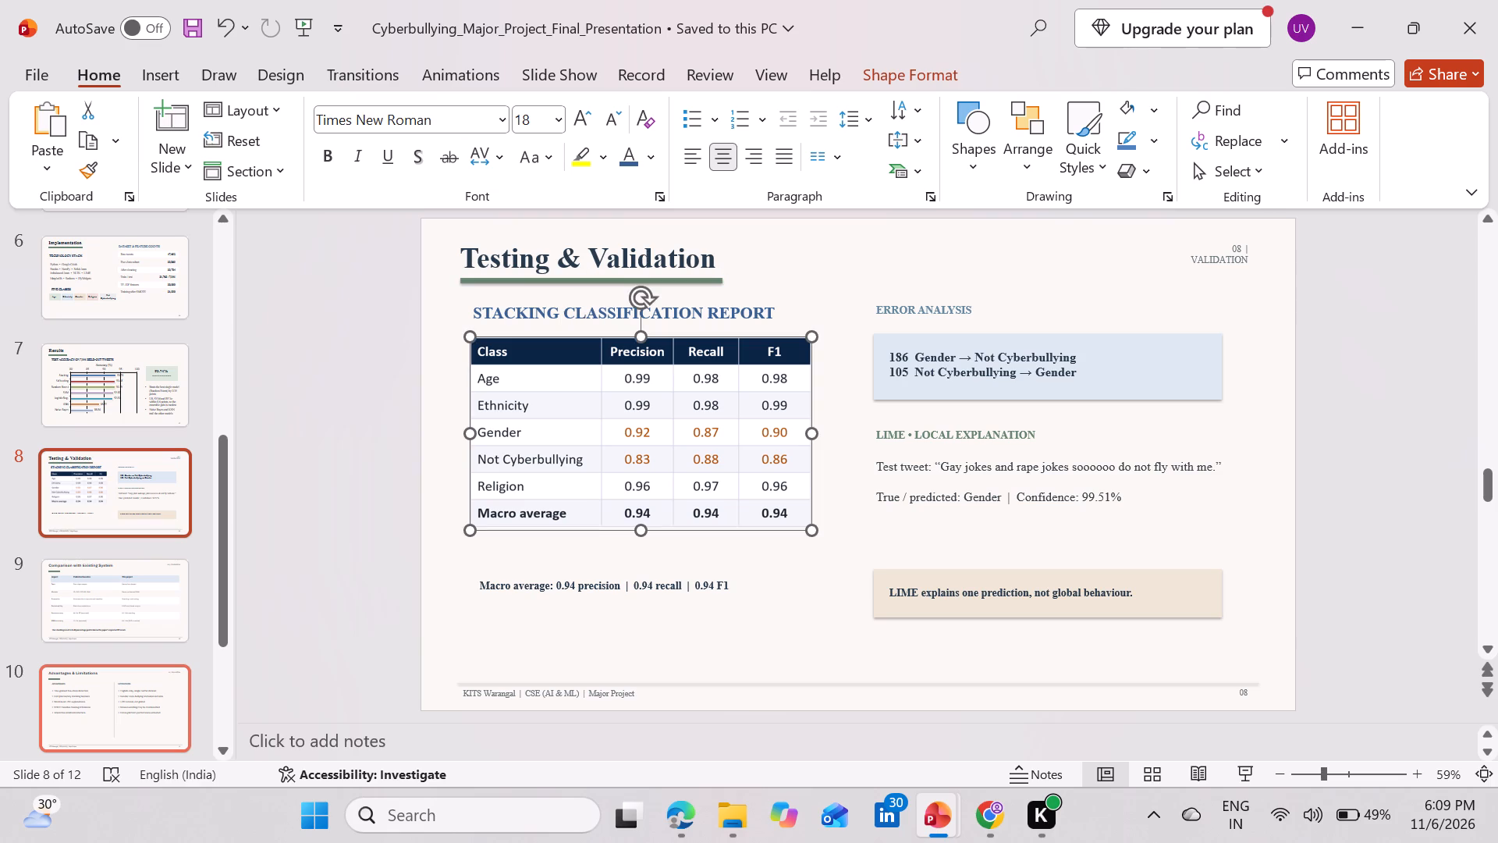
Set the font size of the macro average line below the classification table to 16.
{"action": "left_click", "coordinate": [539, 583]}
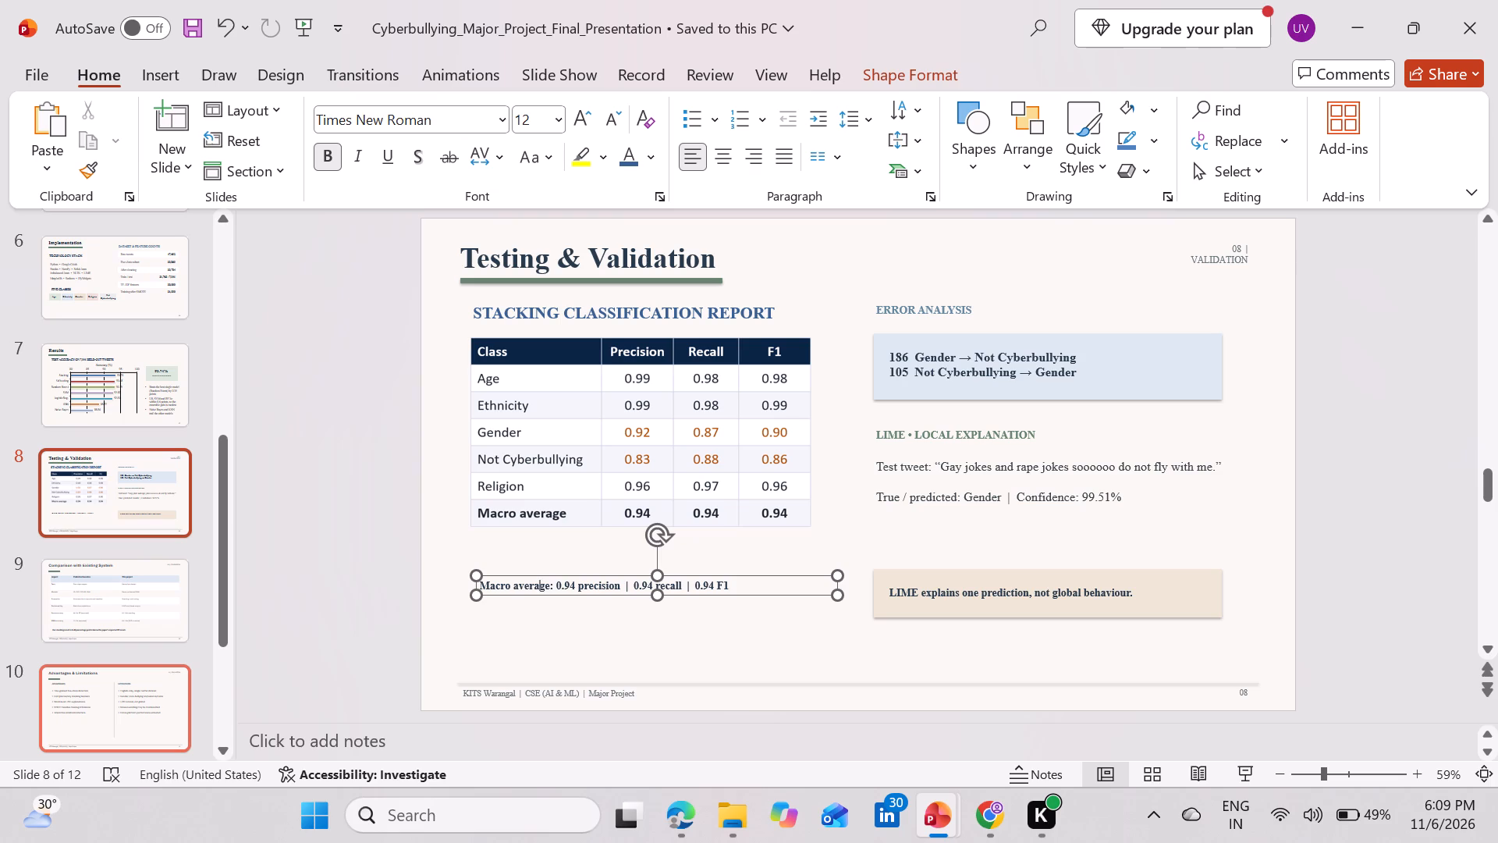
{"action": "key", "text": "ctrl+a"}
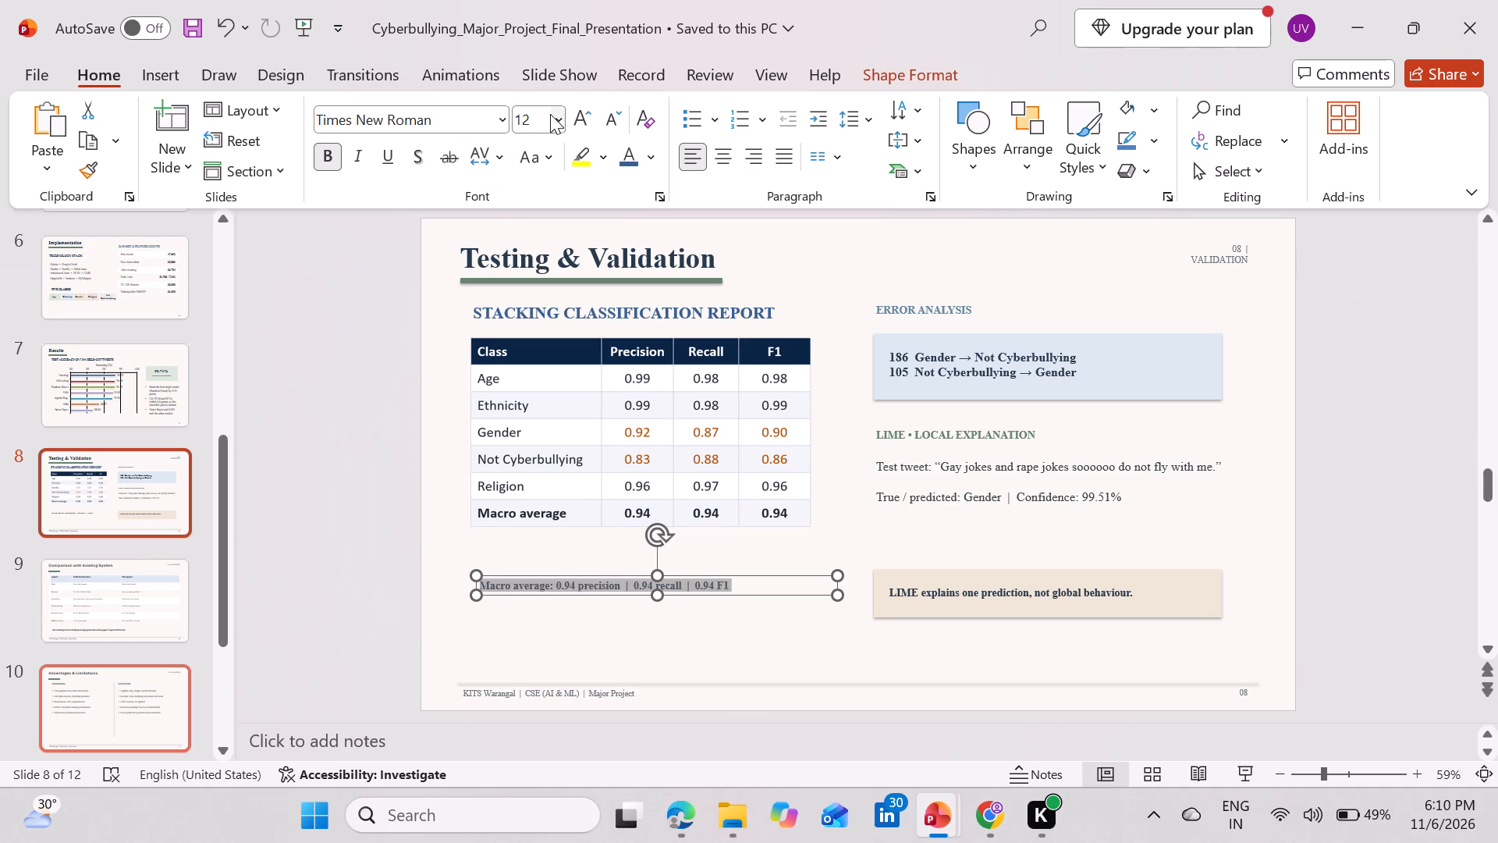
{"action": "left_click", "coordinate": [559, 126]}
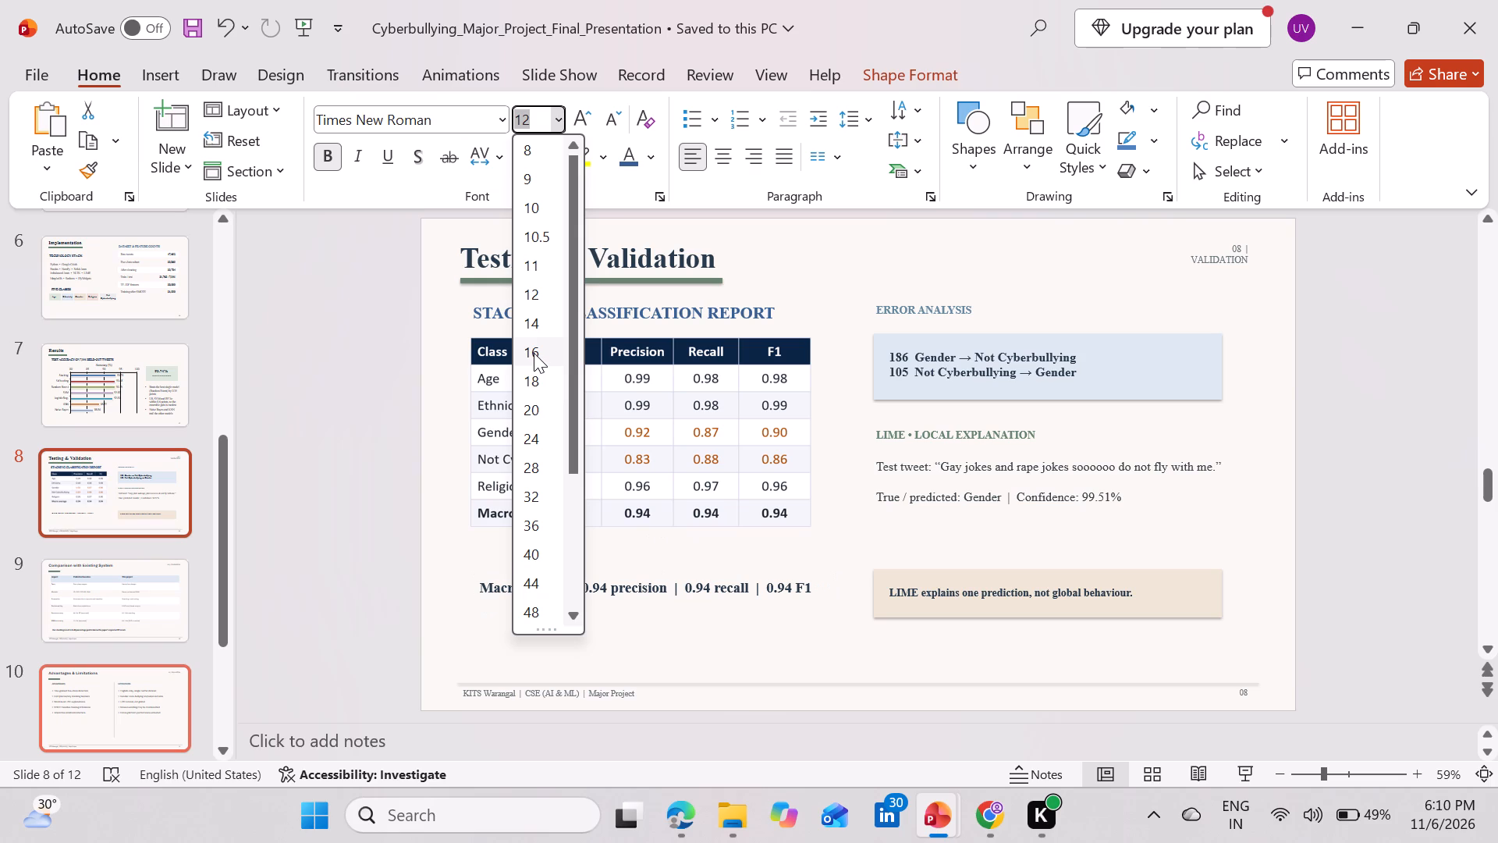
{"action": "left_click", "coordinate": [534, 353]}
{"action": "left_click", "coordinate": [760, 646]}
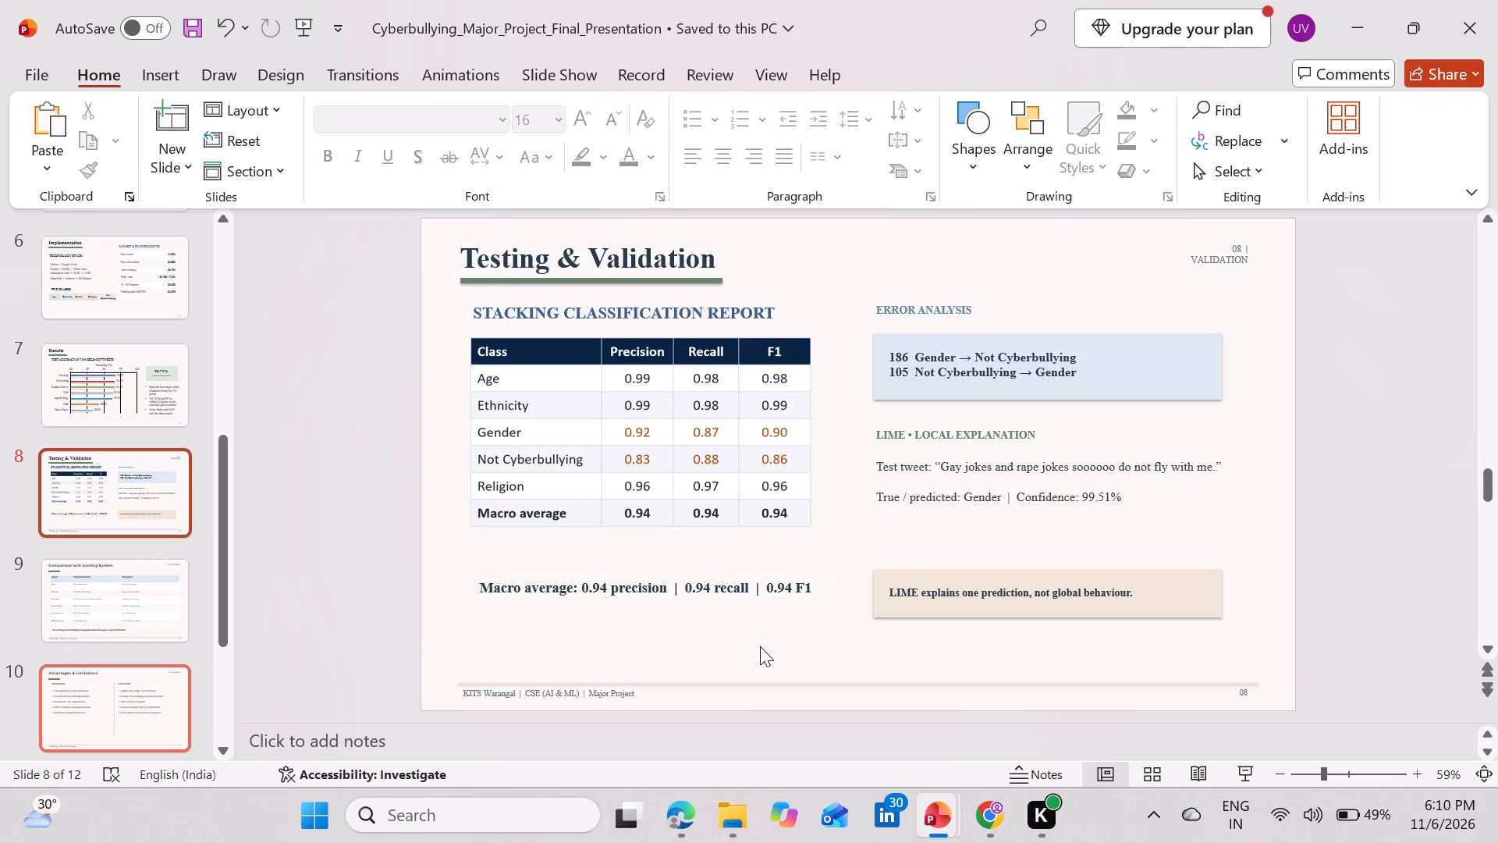
Set the ERROR ANALYSIS heading's font size to 16.
{"action": "left_click", "coordinate": [882, 307]}
{"action": "key", "text": "ctrl+a"}
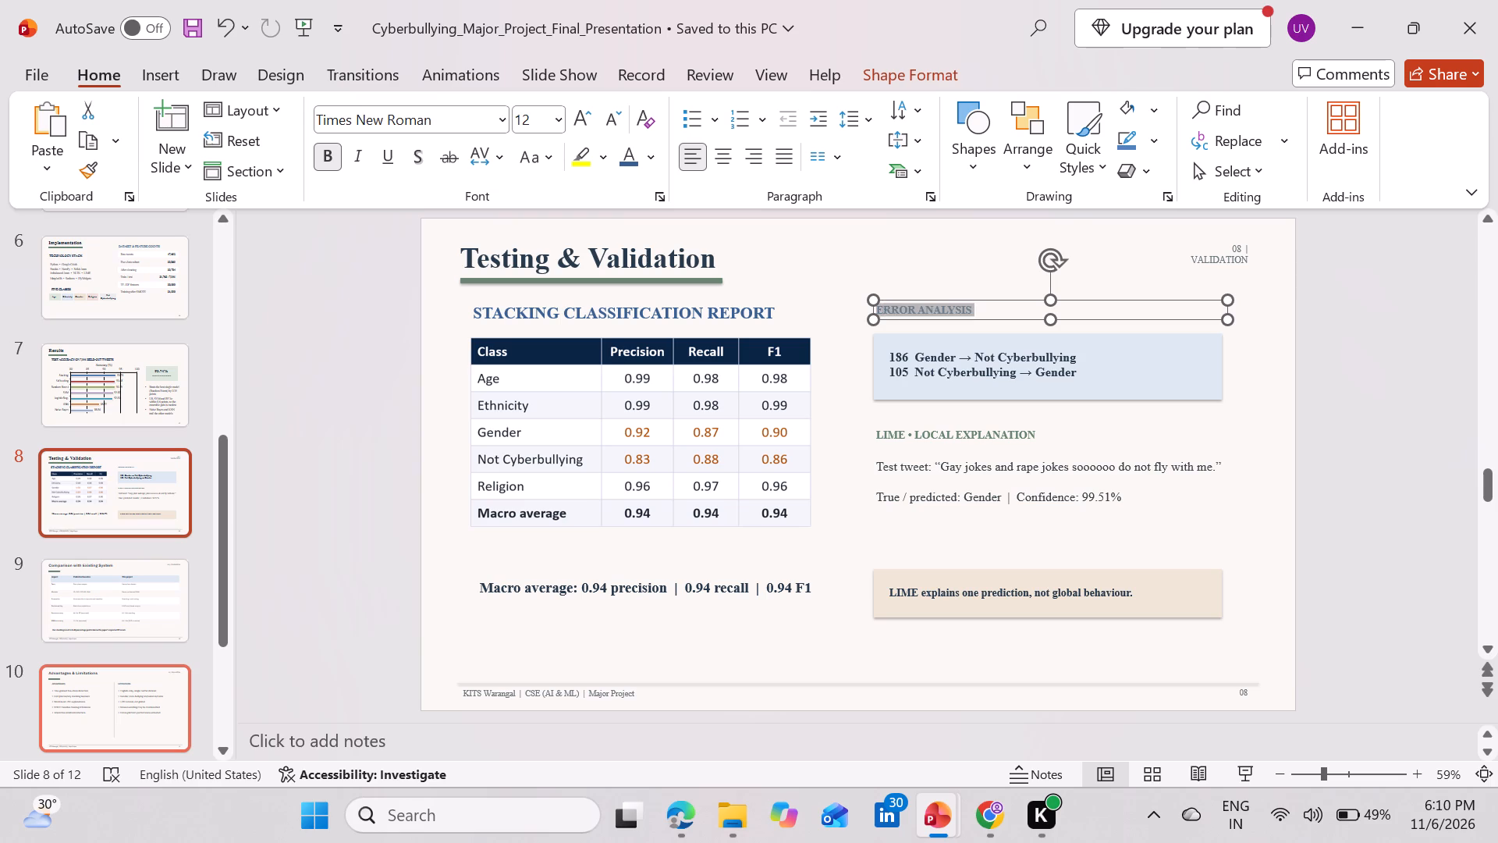
{"action": "left_click", "coordinate": [560, 116]}
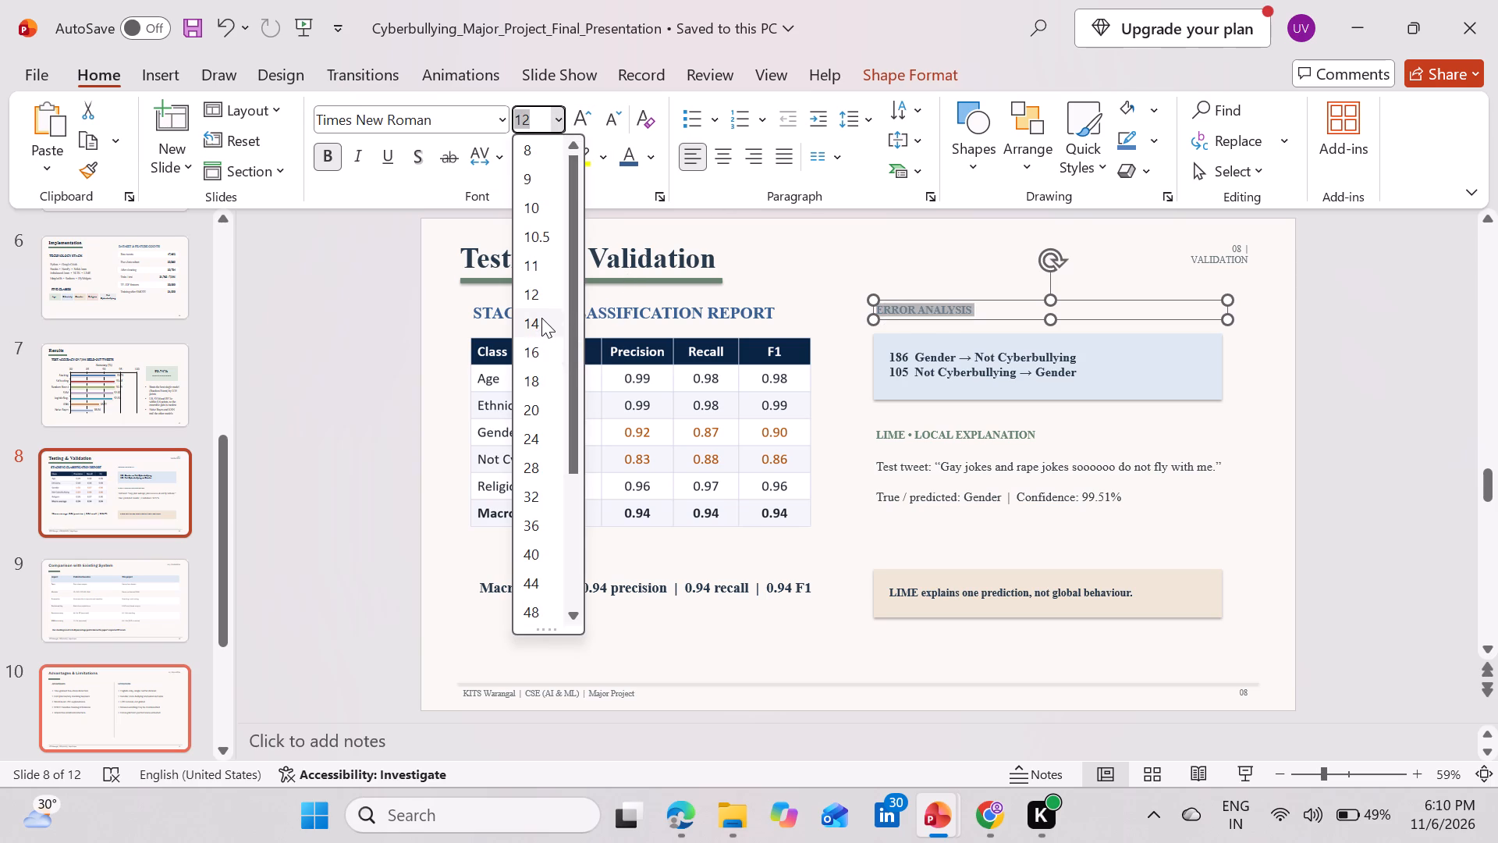
{"action": "left_click", "coordinate": [541, 347]}
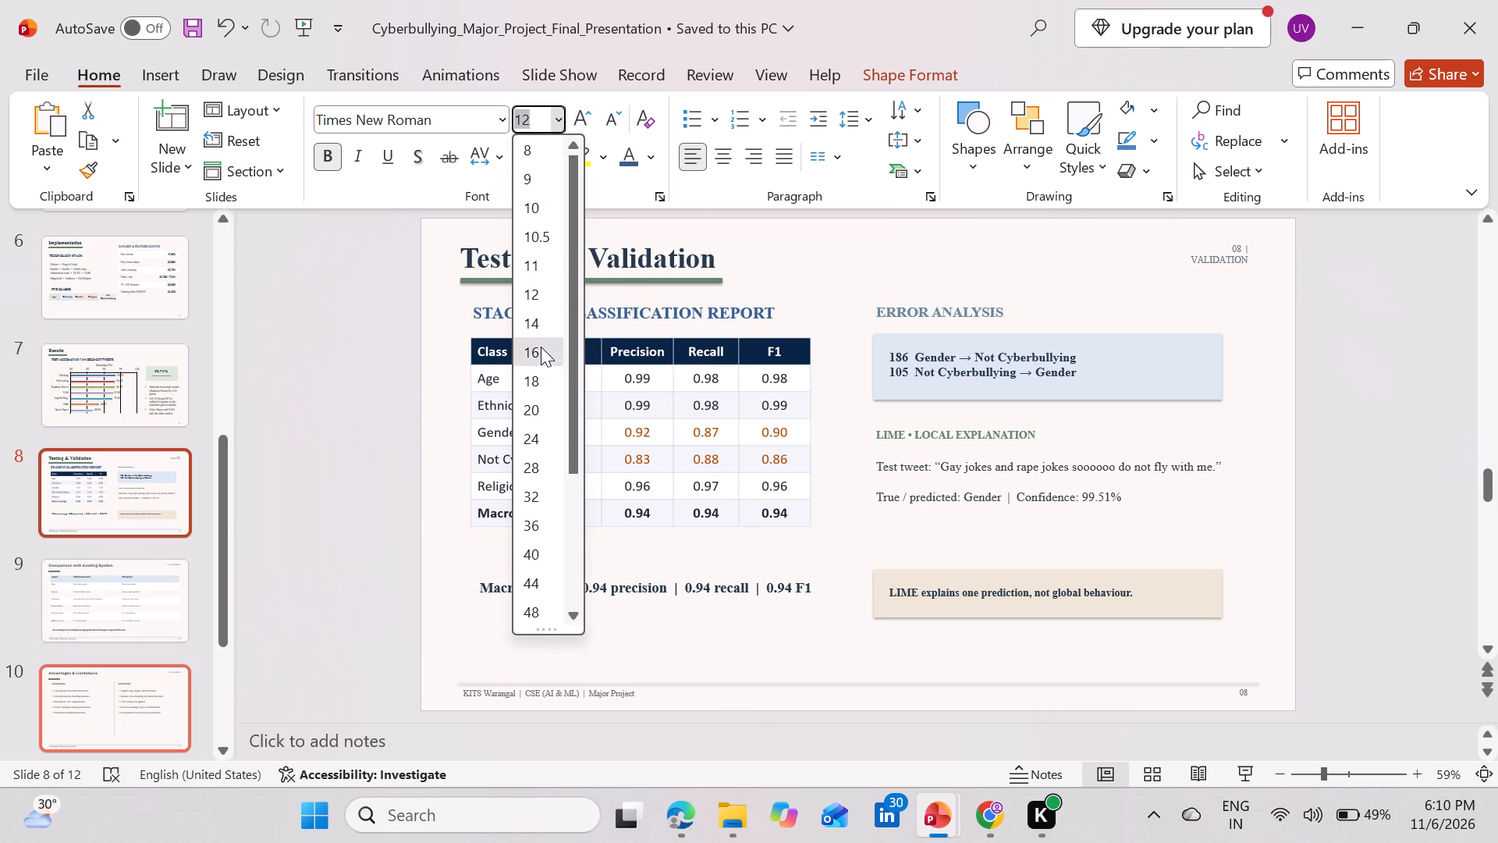
{"action": "left_click", "coordinate": [1021, 429]}
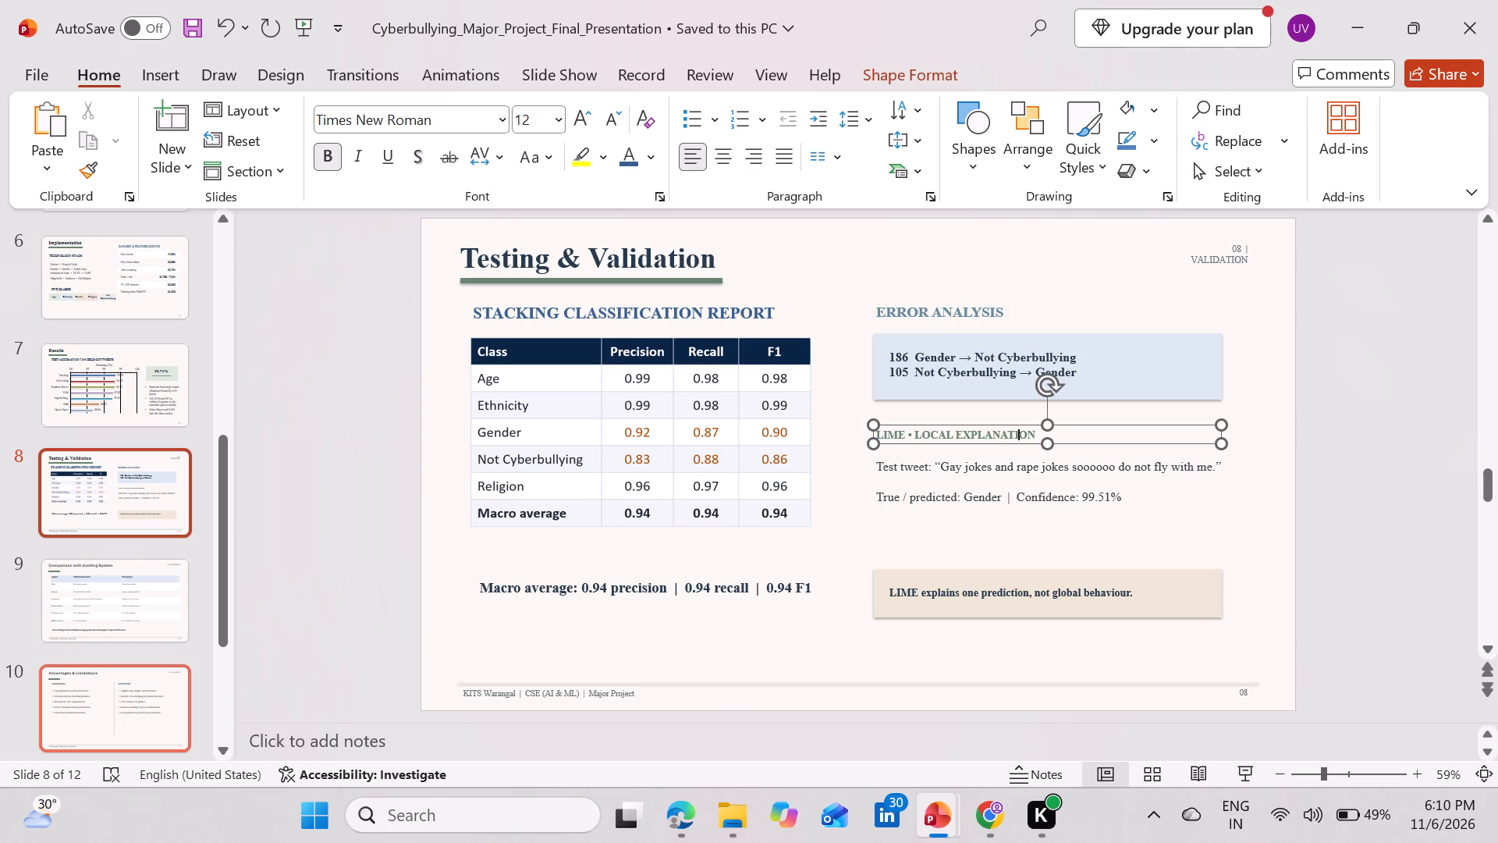
Set the font size of the two misclassification lines in the blue Error Analysis box to 18.
{"action": "left_click", "coordinate": [901, 348]}
{"action": "key", "text": "ctrl+a"}
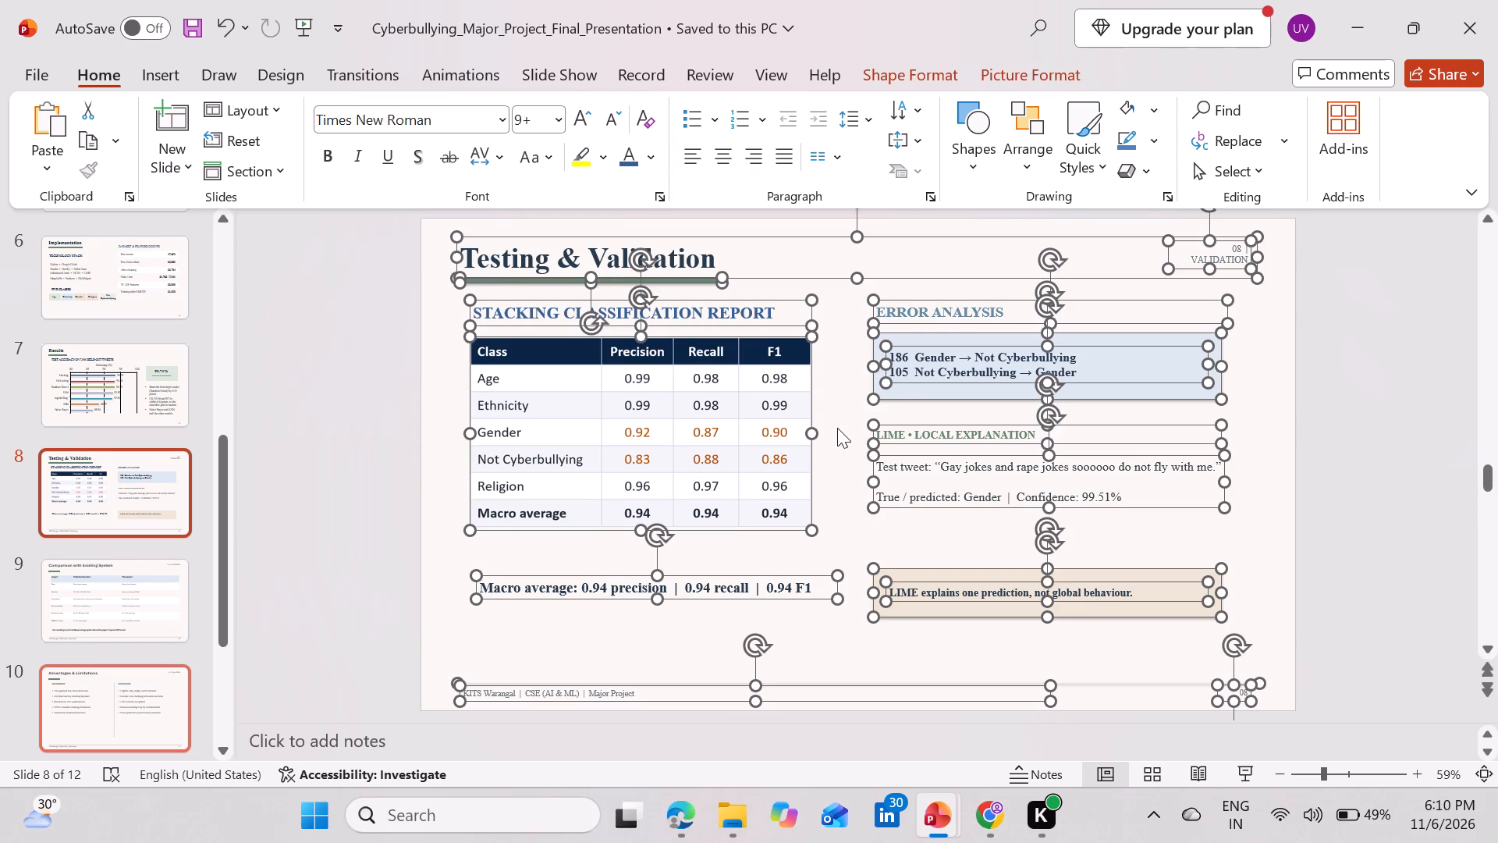
{"action": "left_click", "coordinate": [837, 428]}
{"action": "left_click", "coordinate": [932, 364]}
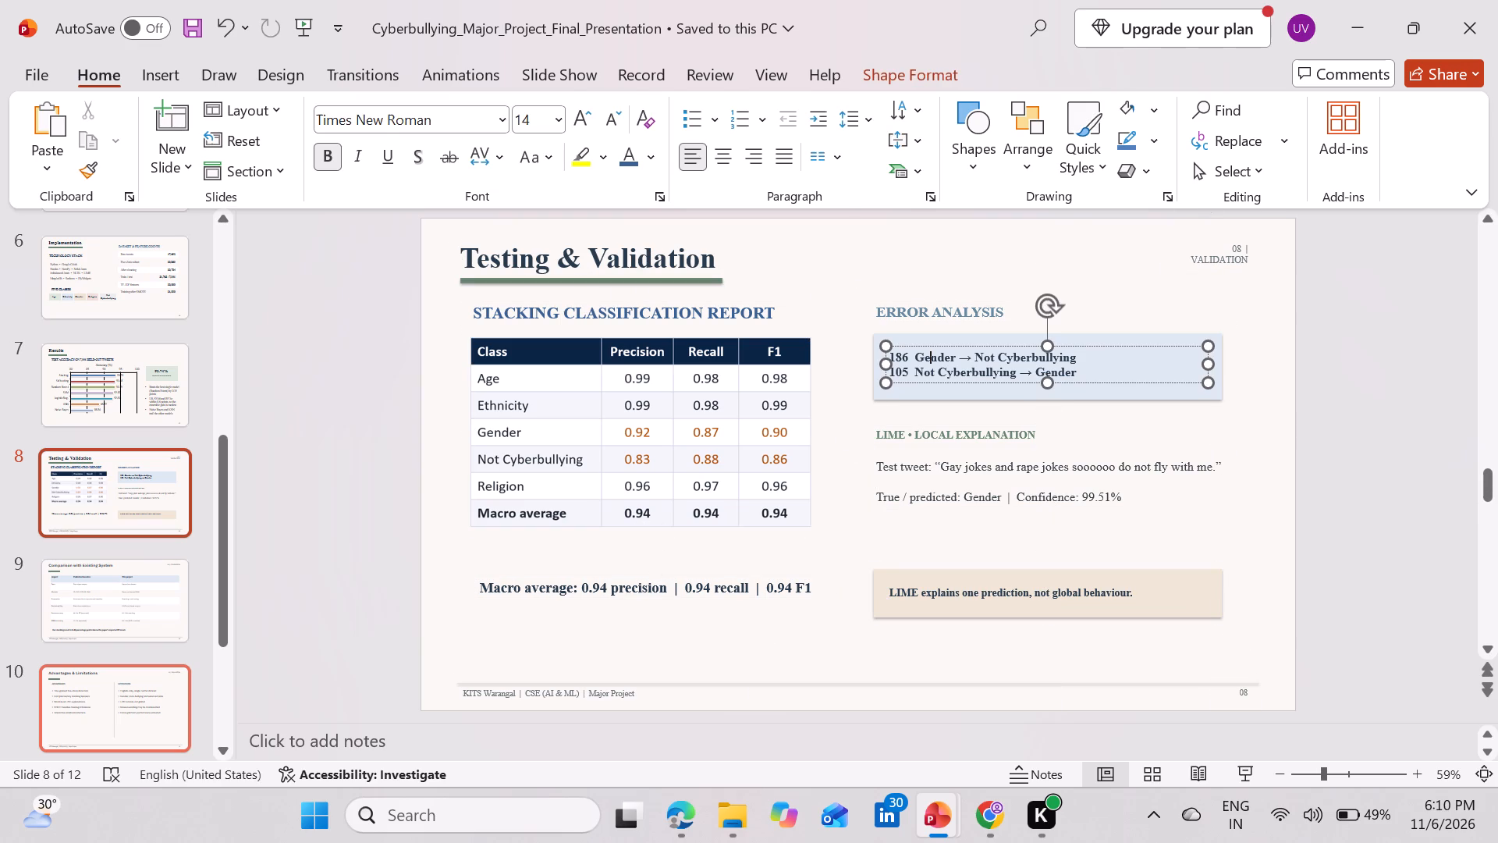
{"action": "key", "text": "ctrl+a"}
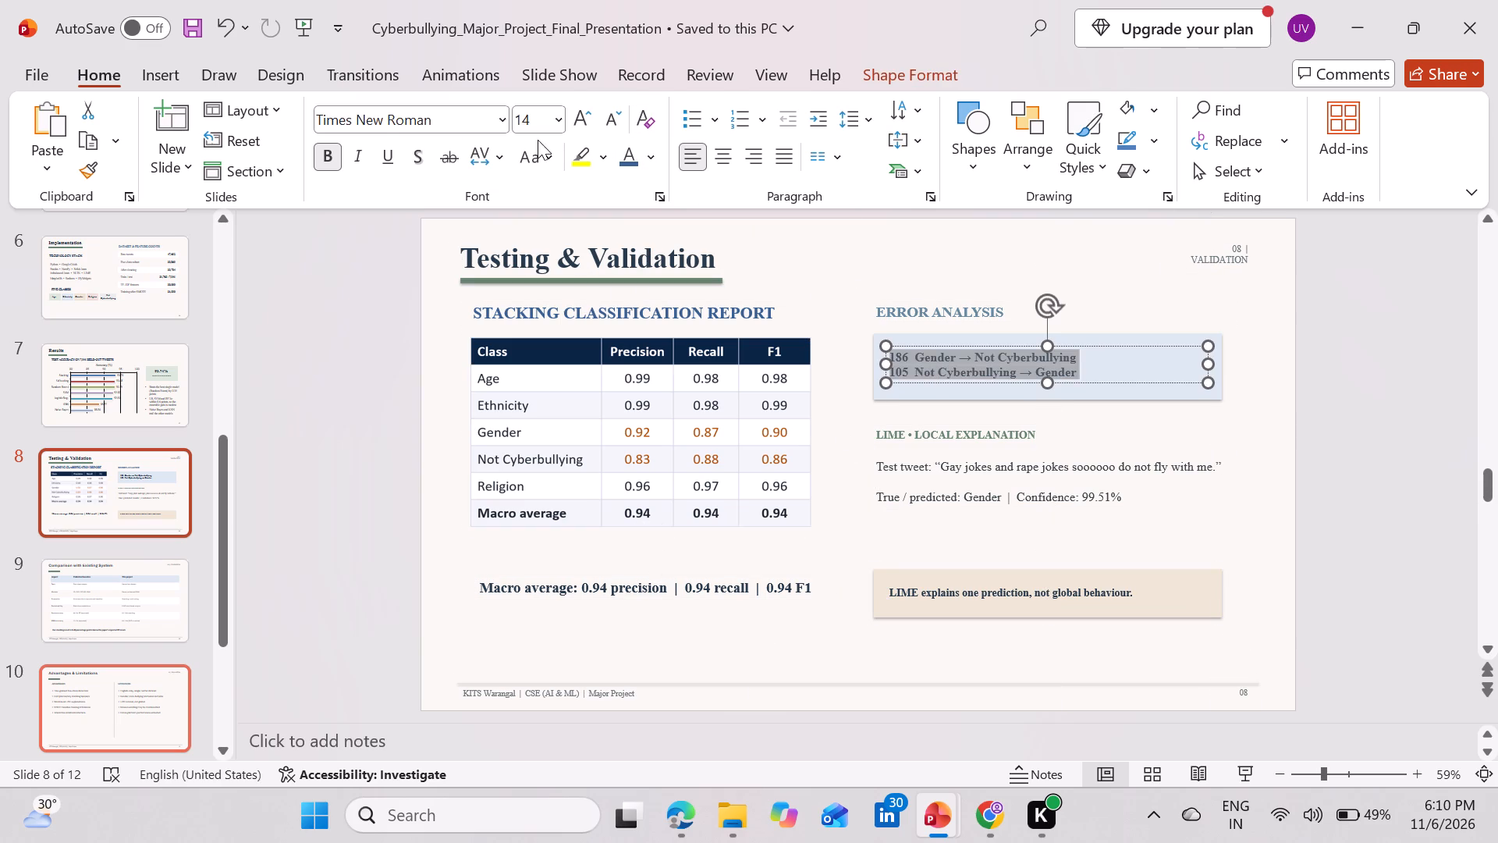
{"action": "left_click", "coordinate": [563, 110]}
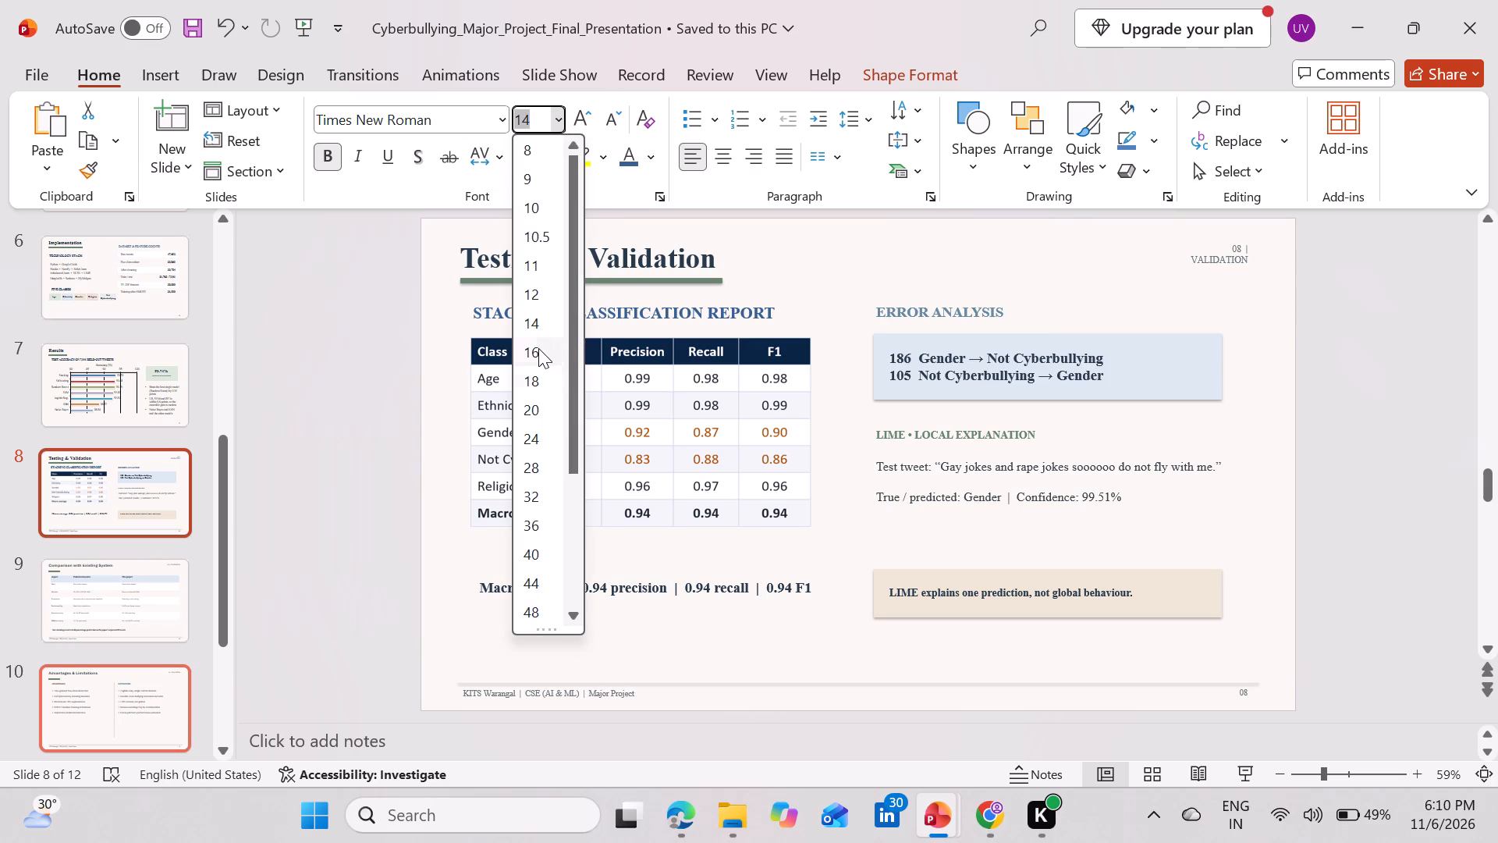
{"action": "left_click", "coordinate": [530, 393]}
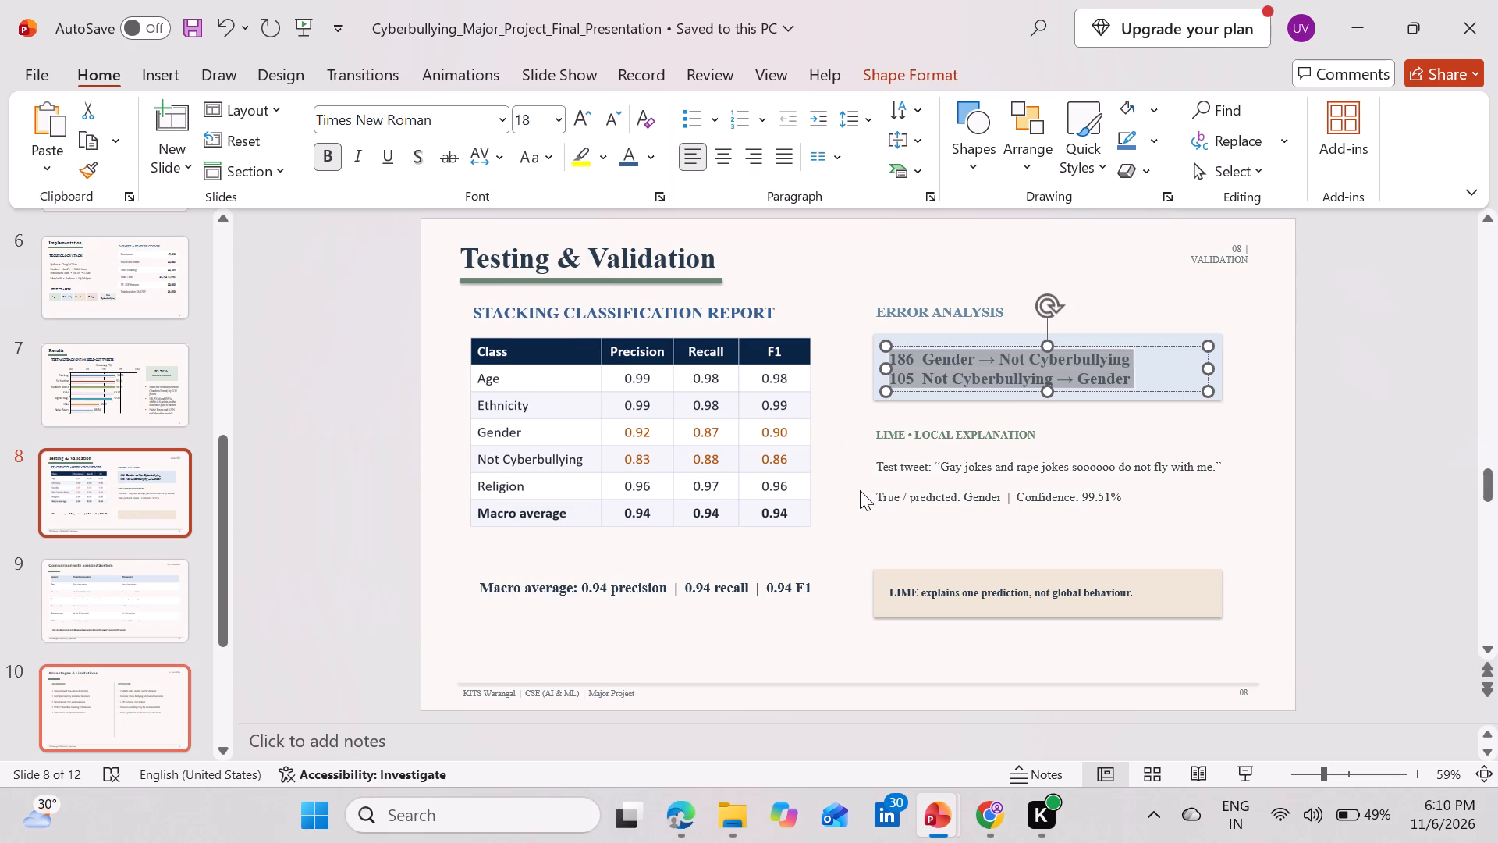
{"action": "left_click", "coordinate": [860, 490]}
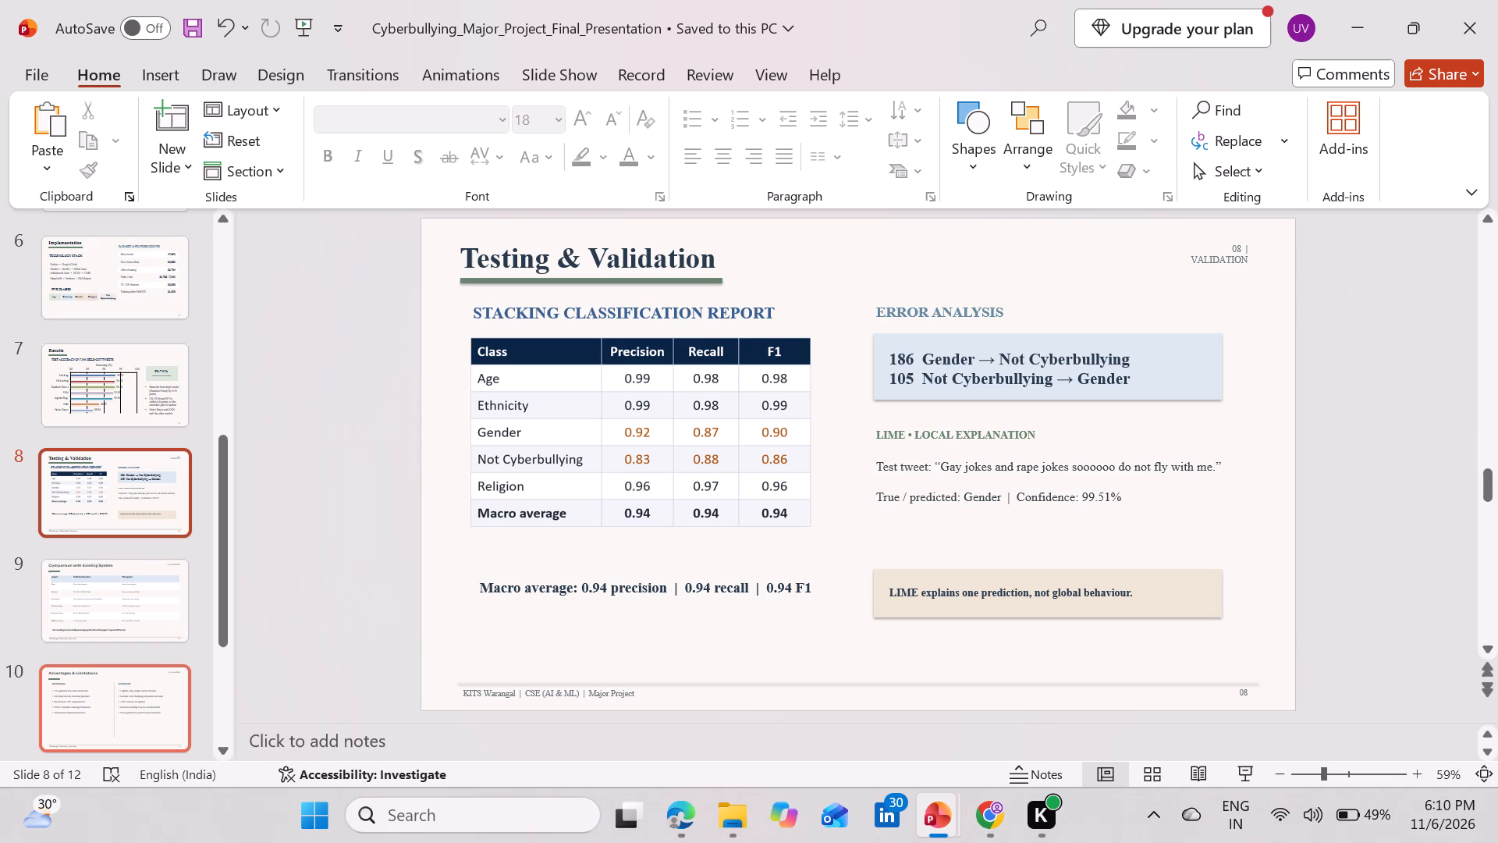
Set the LIME • LOCAL EXPLANATION heading's font size to 18.
{"action": "left_click", "coordinate": [879, 432]}
{"action": "left_click", "coordinate": [879, 432]}
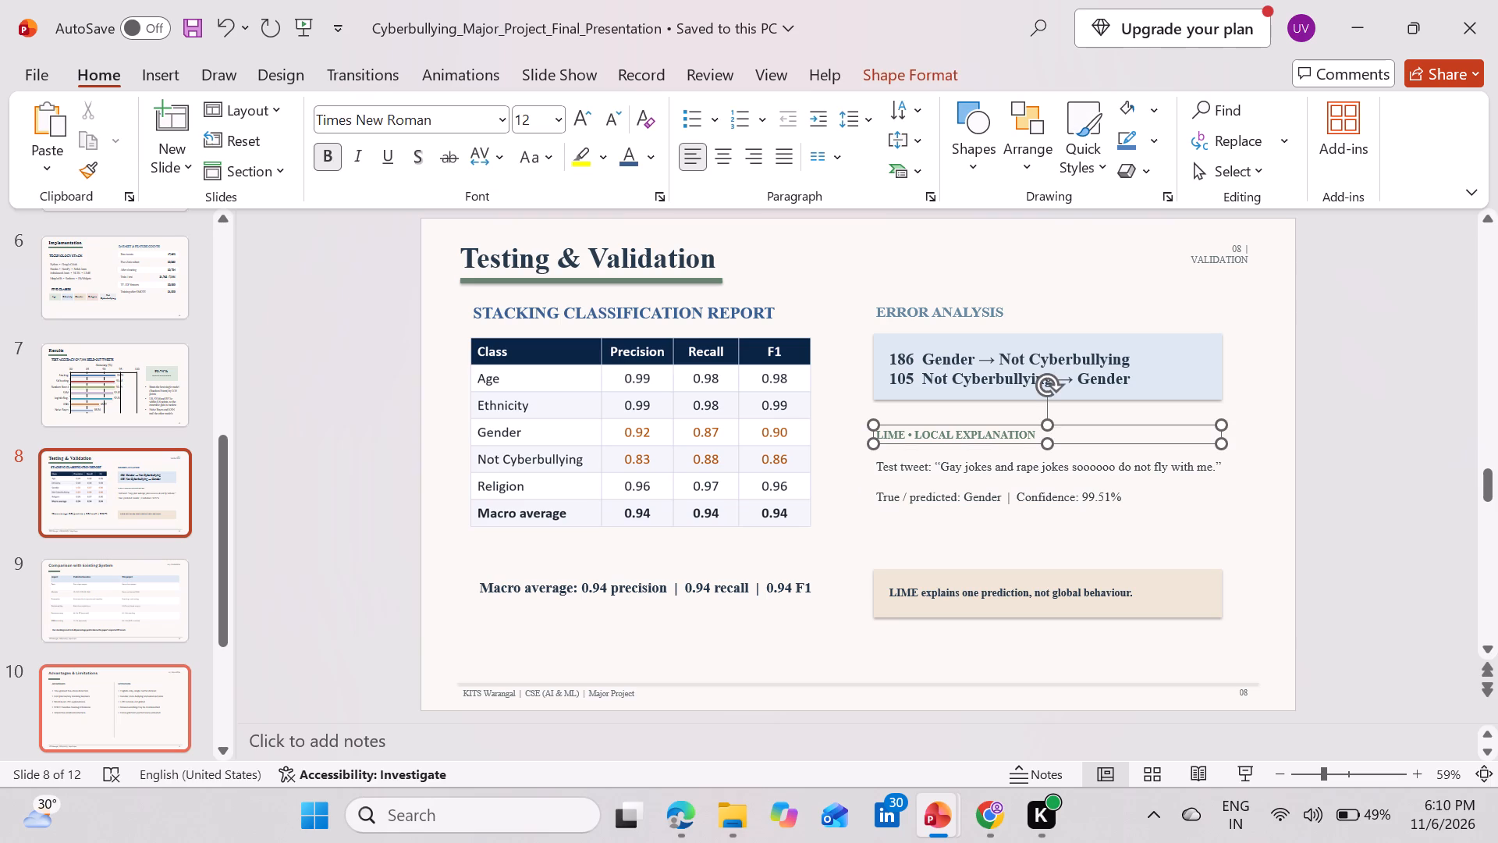
{"action": "key", "text": "ctrl+a"}
{"action": "left_click", "coordinate": [555, 119]}
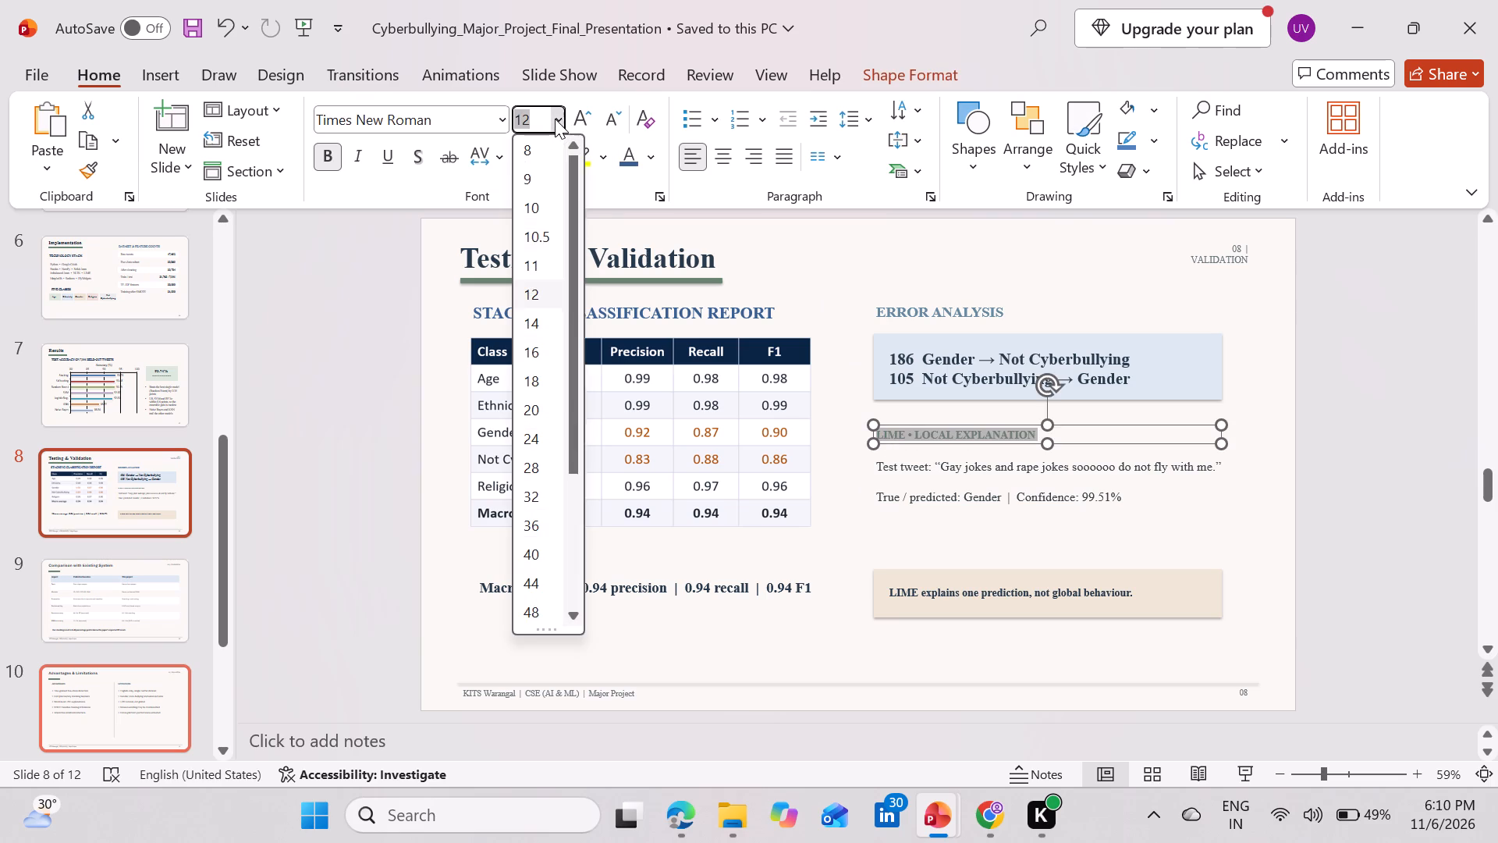
{"action": "left_click", "coordinate": [534, 389]}
Set the test tweet and true/predicted text under the LIME heading to font size 16.
{"action": "left_click", "coordinate": [891, 501]}
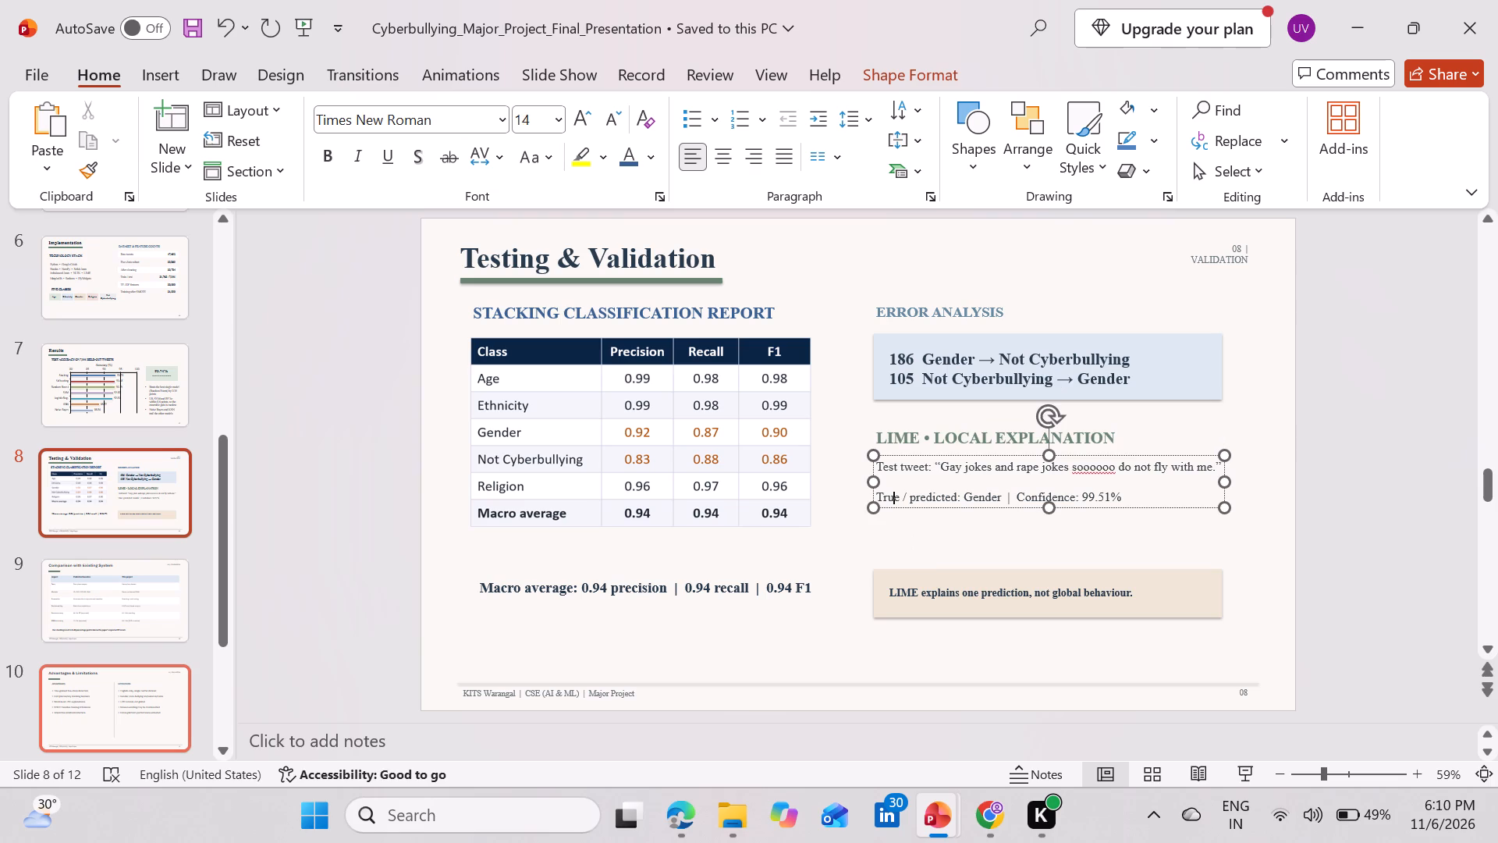
{"action": "left_click", "coordinate": [885, 466]}
{"action": "key", "text": "ctrl+a"}
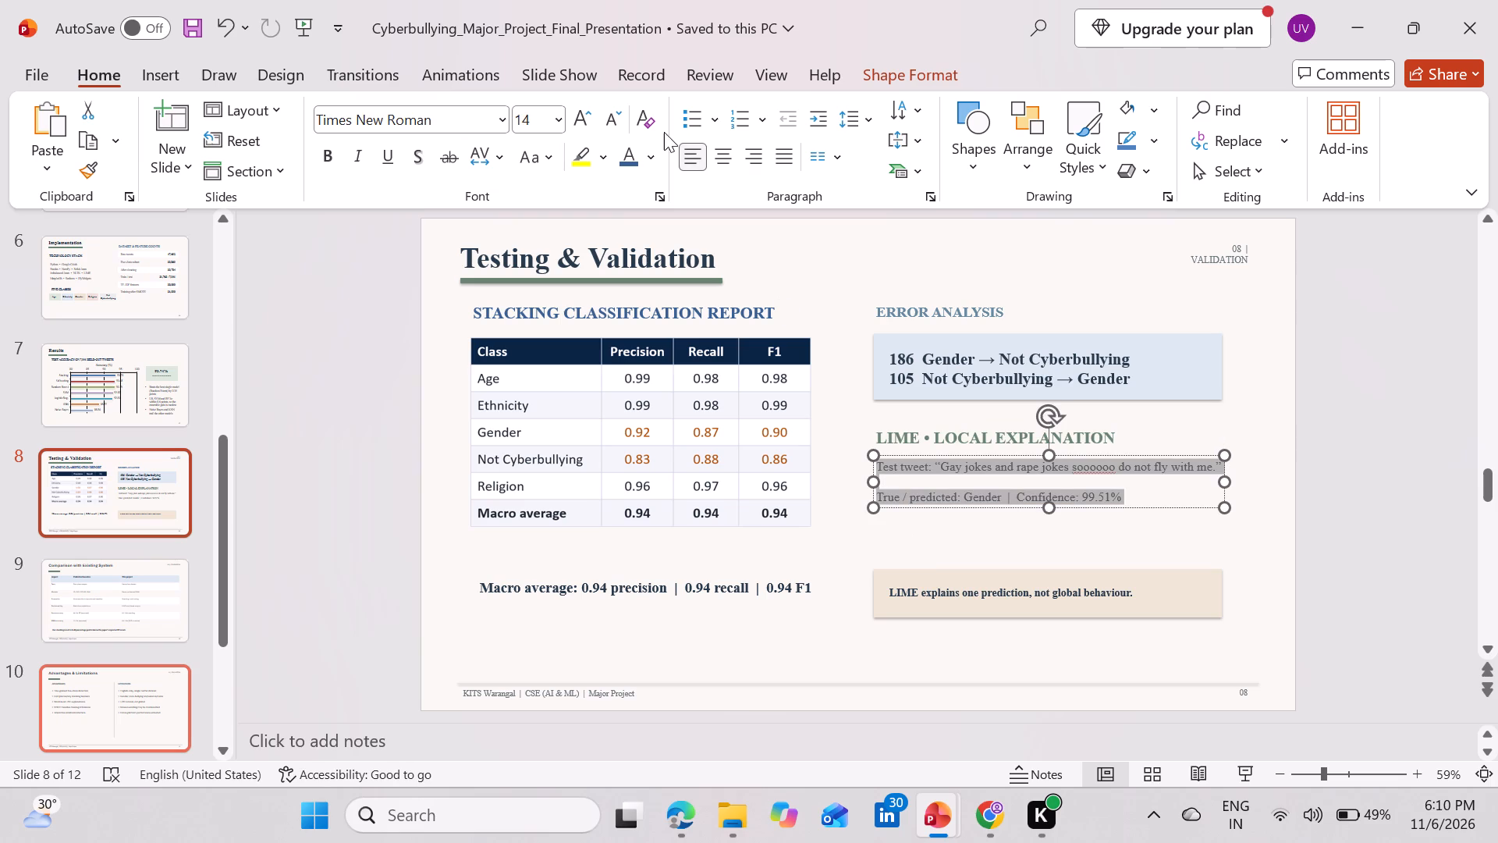
{"action": "left_click", "coordinate": [556, 124]}
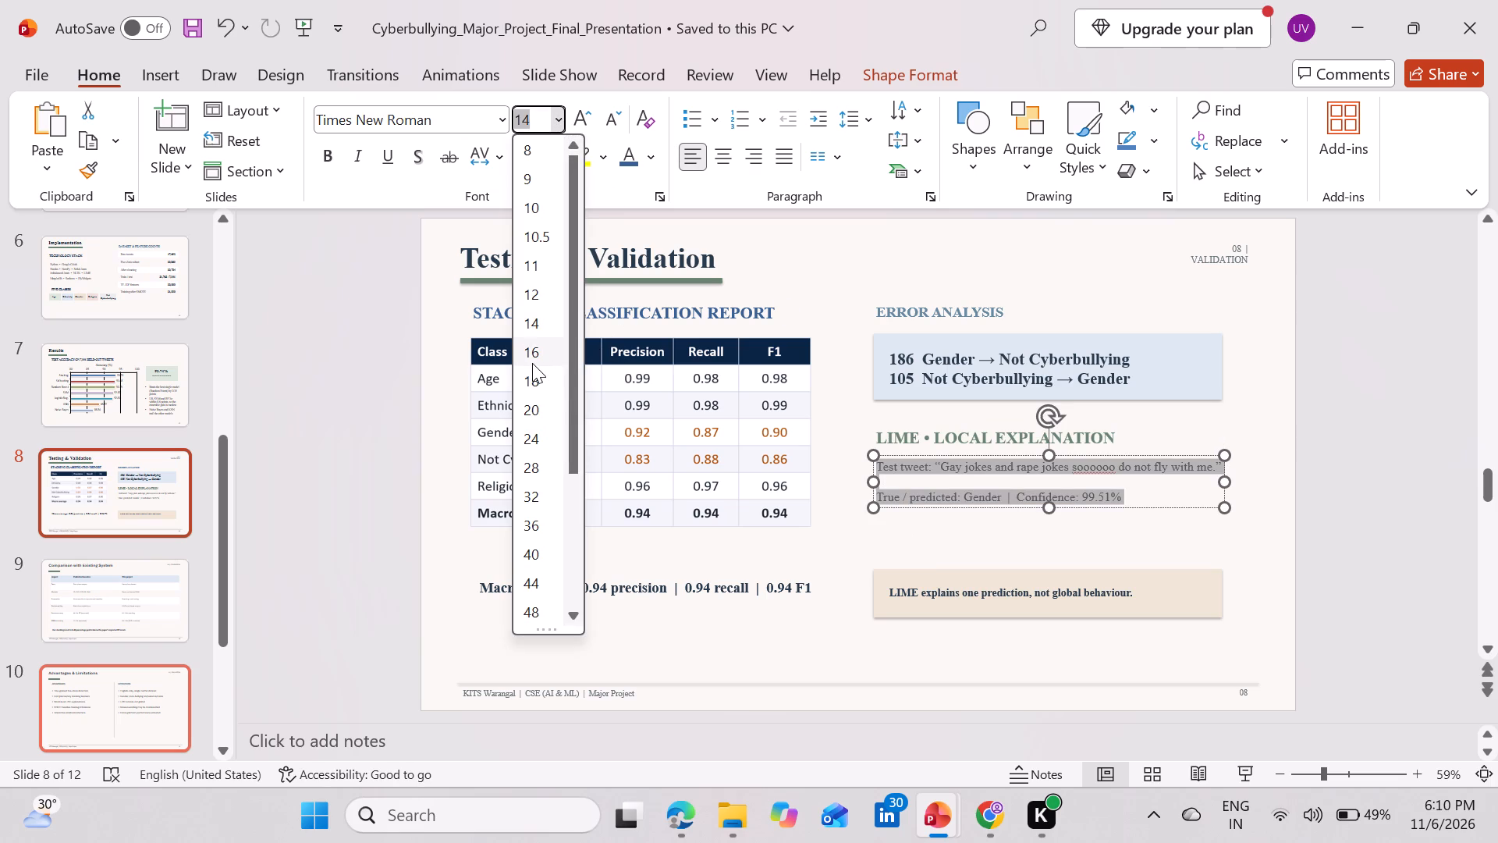
{"action": "left_click", "coordinate": [532, 363]}
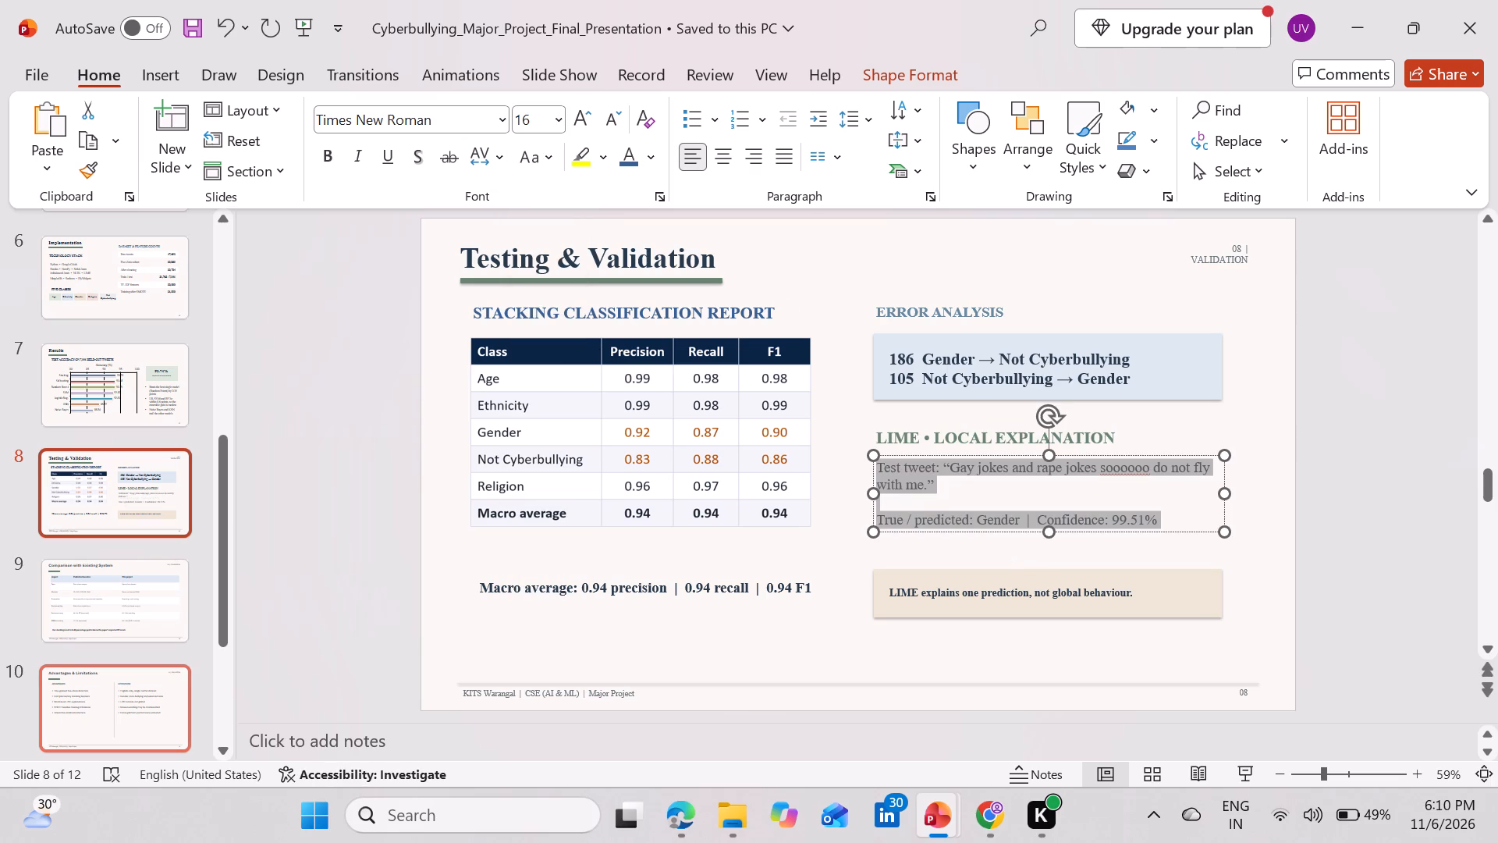
Delete the beige box and its note "LIME explains one prediction, not global behaviour." from slide 8.
{"action": "left_click", "coordinate": [971, 592]}
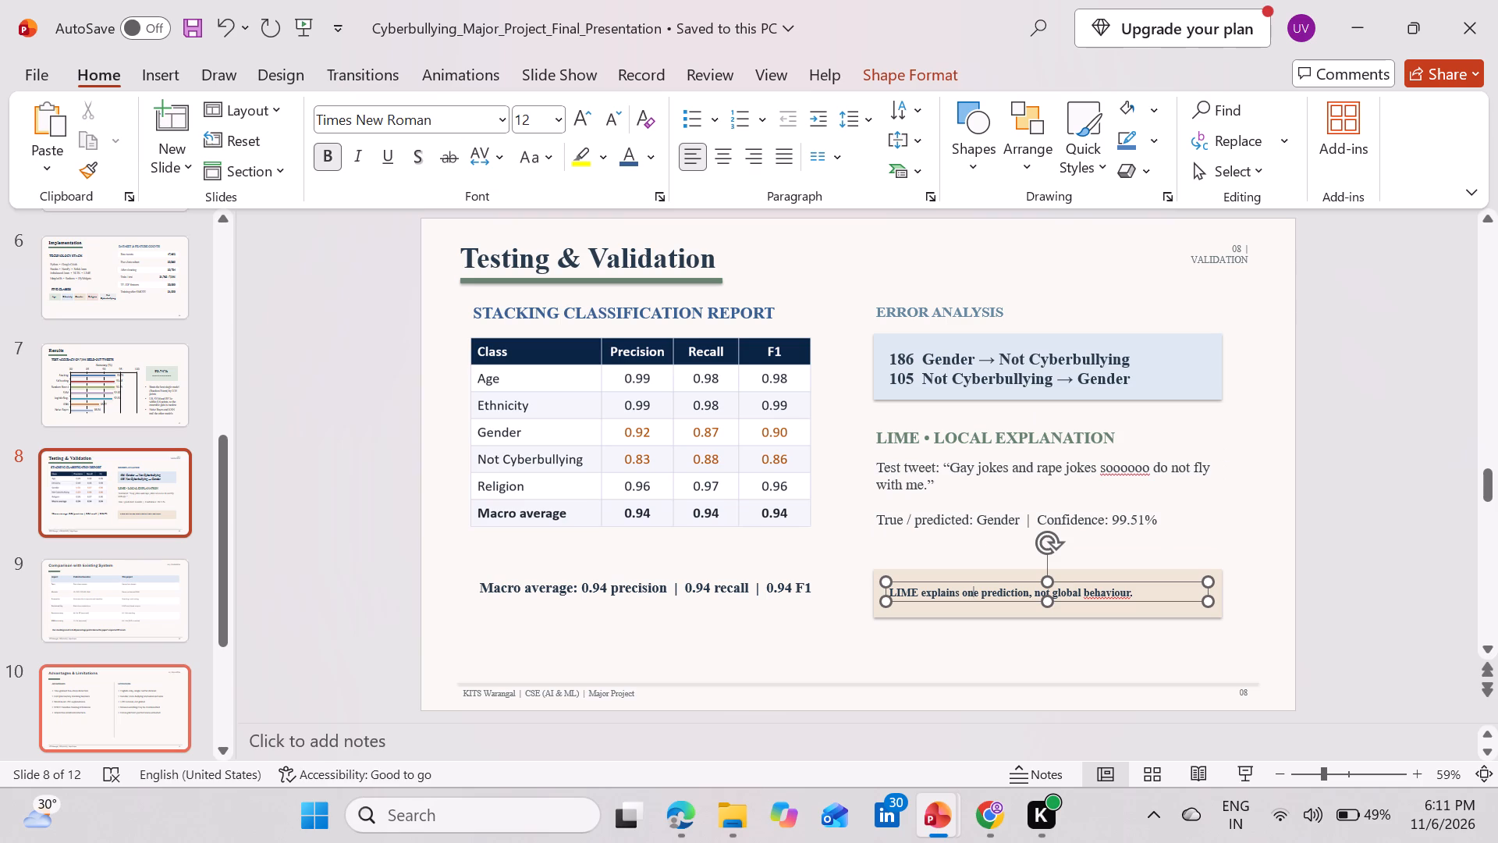
{"action": "left_click", "coordinate": [1022, 572]}
{"action": "key", "text": "Delete"}
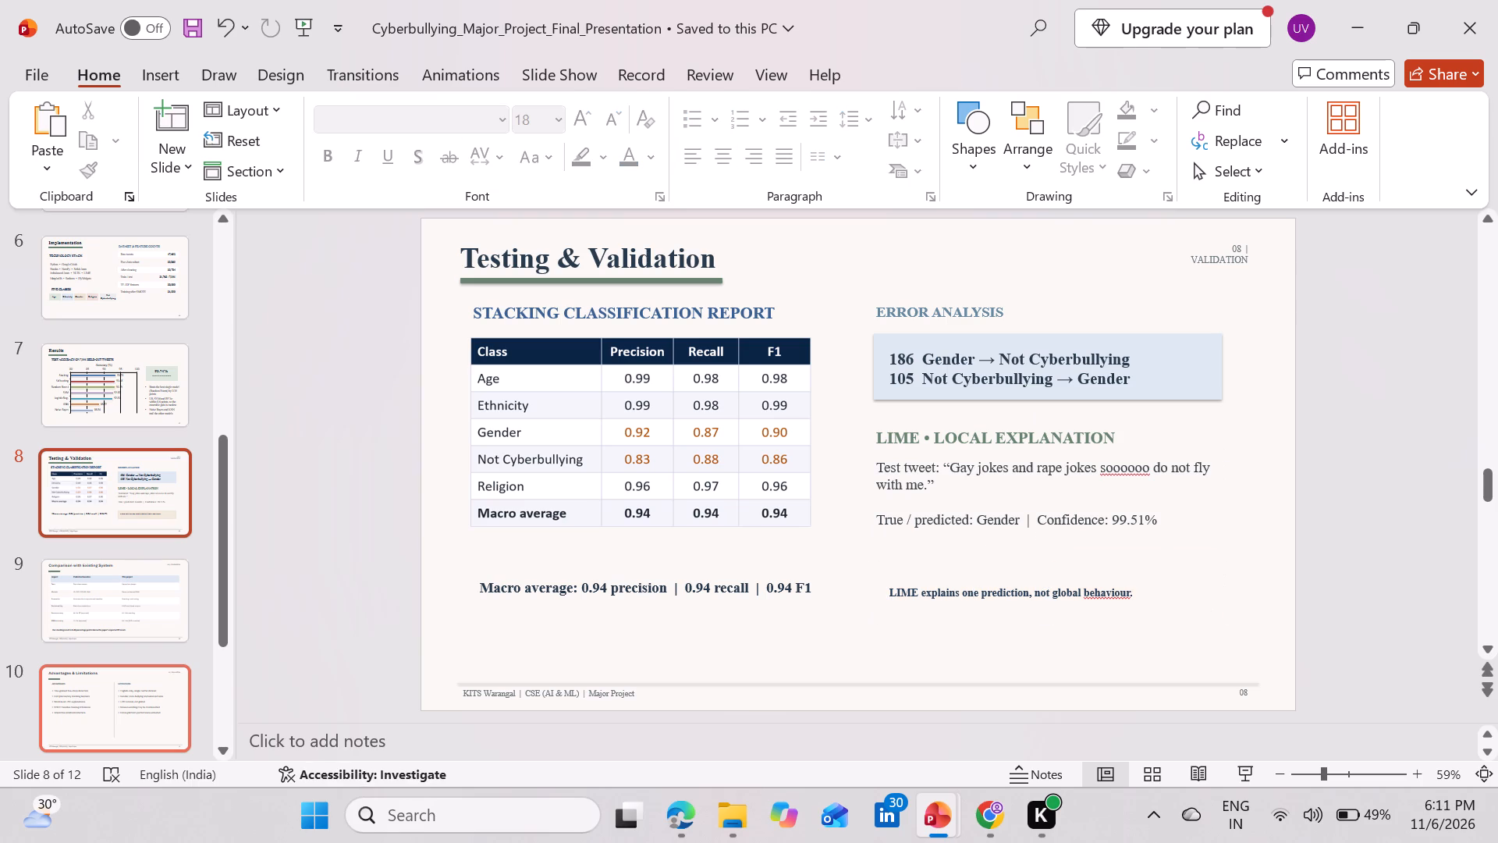
{"action": "left_click", "coordinate": [1021, 591]}
{"action": "key", "text": "Delete"}
{"action": "key", "text": "Delete"}
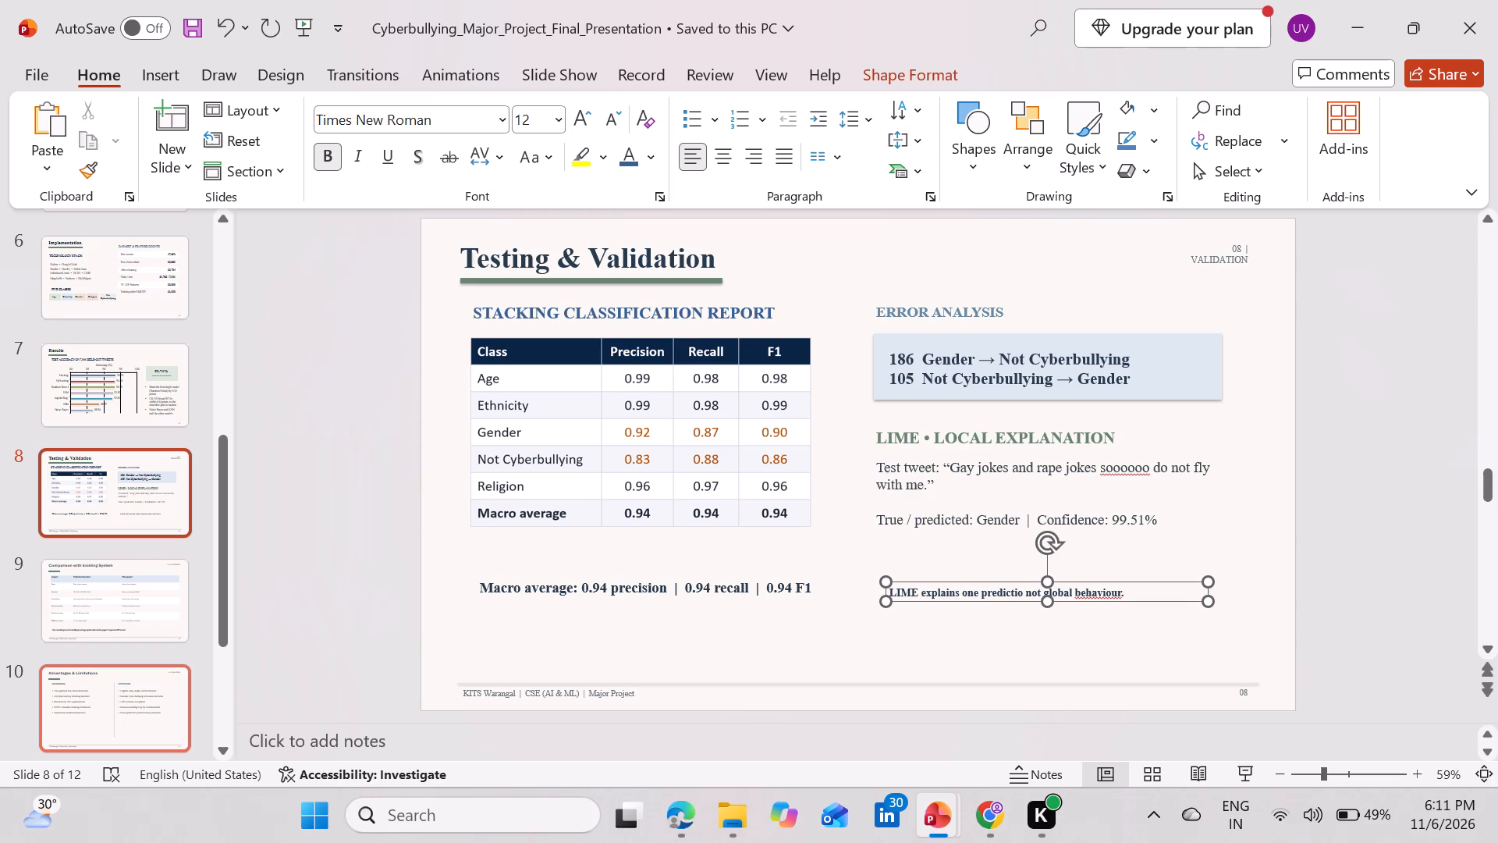
{"action": "key", "text": "ctrl+a"}
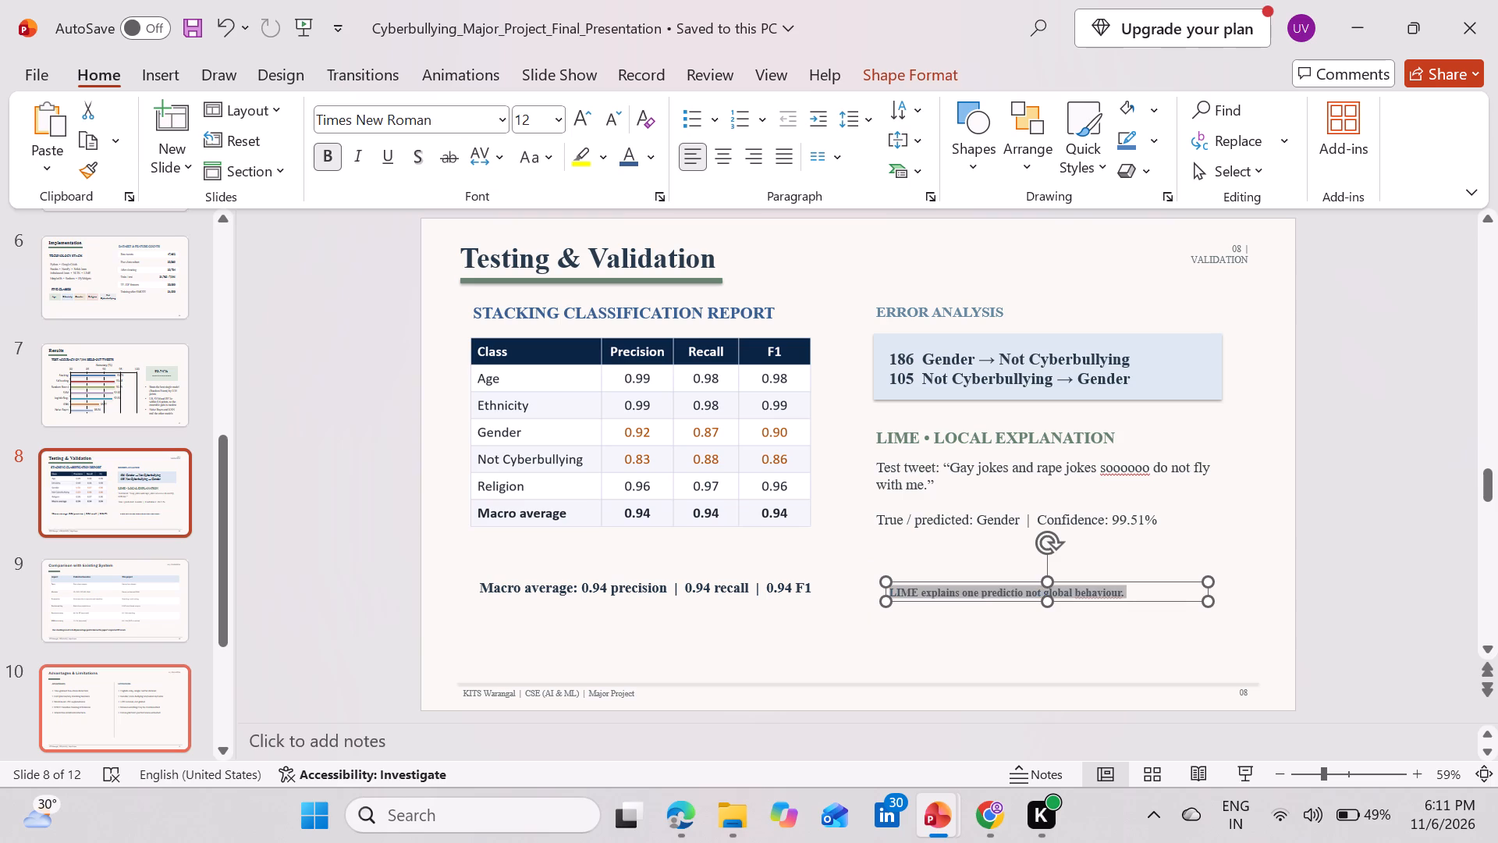
{"action": "key", "text": "BackSpace"}
{"action": "left_click", "coordinate": [996, 639]}
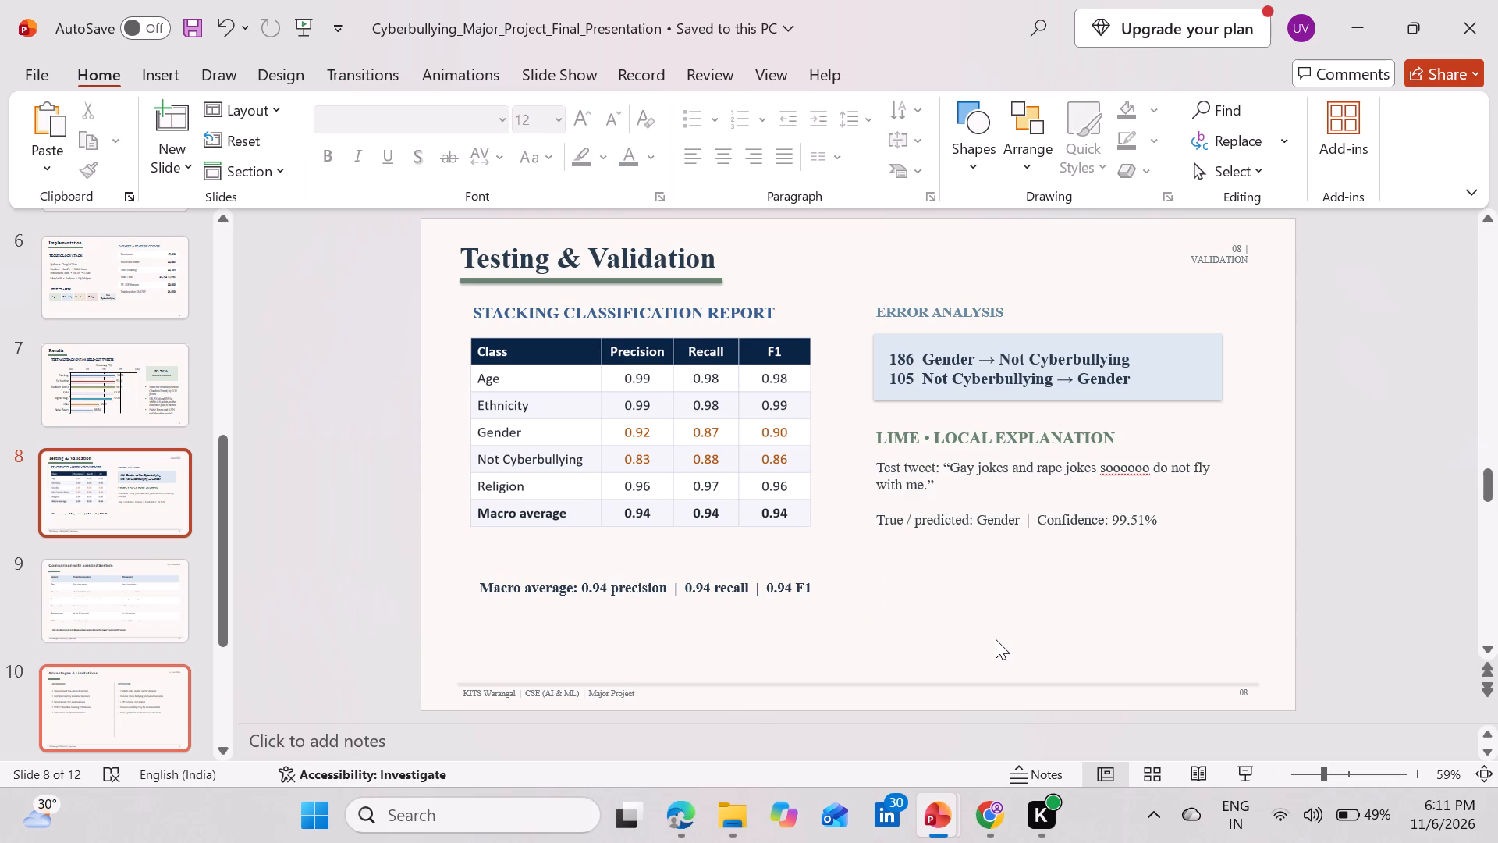
Delete the "08 | VALIDATION" label text in the corner of slide 8.
{"action": "left_click", "coordinate": [1237, 256]}
{"action": "key", "text": "Delete"}
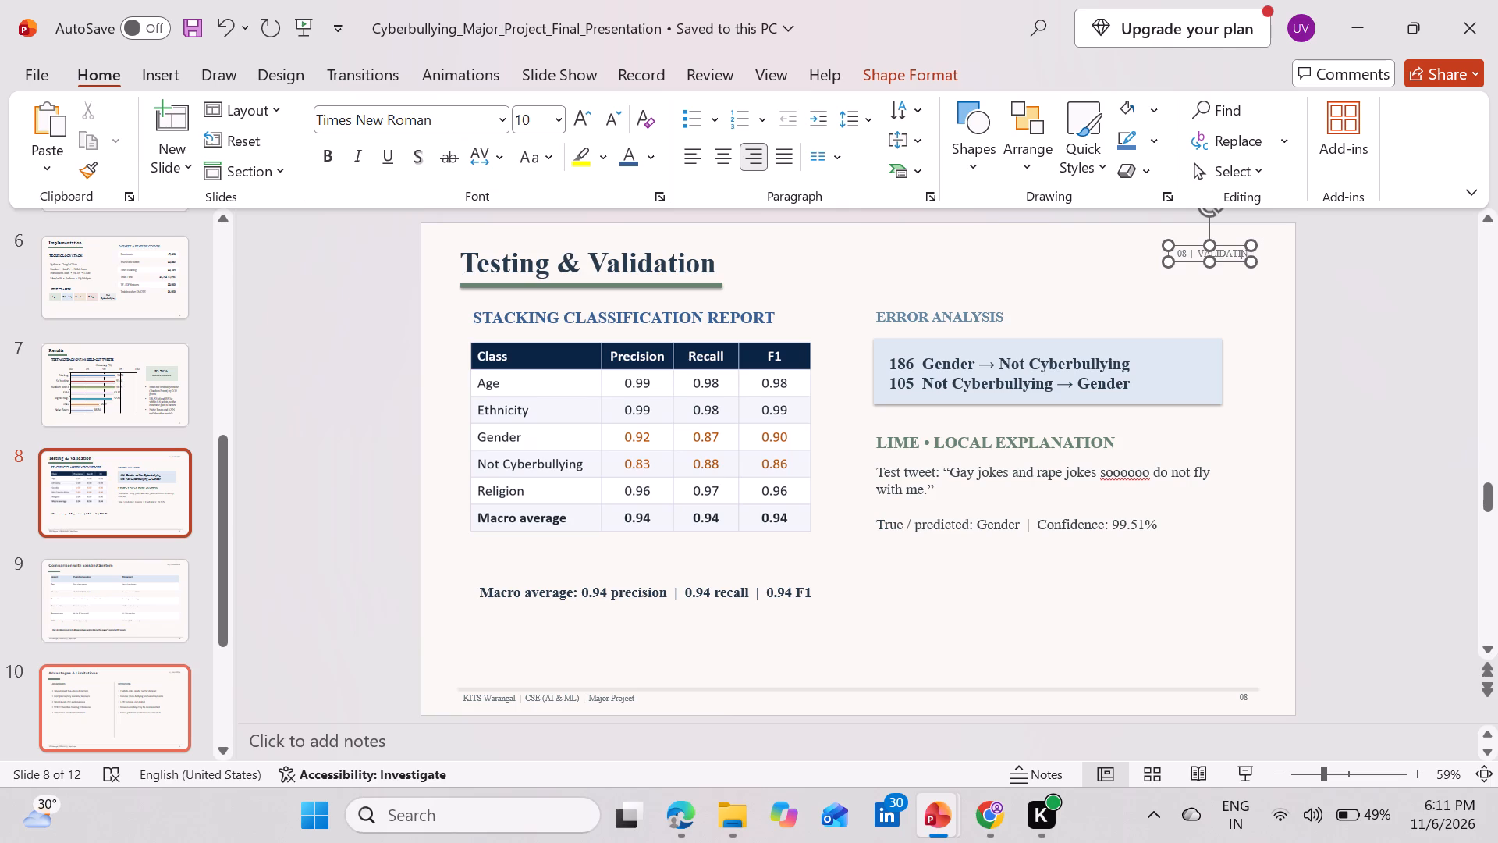
{"action": "left_click", "coordinate": [1232, 242]}
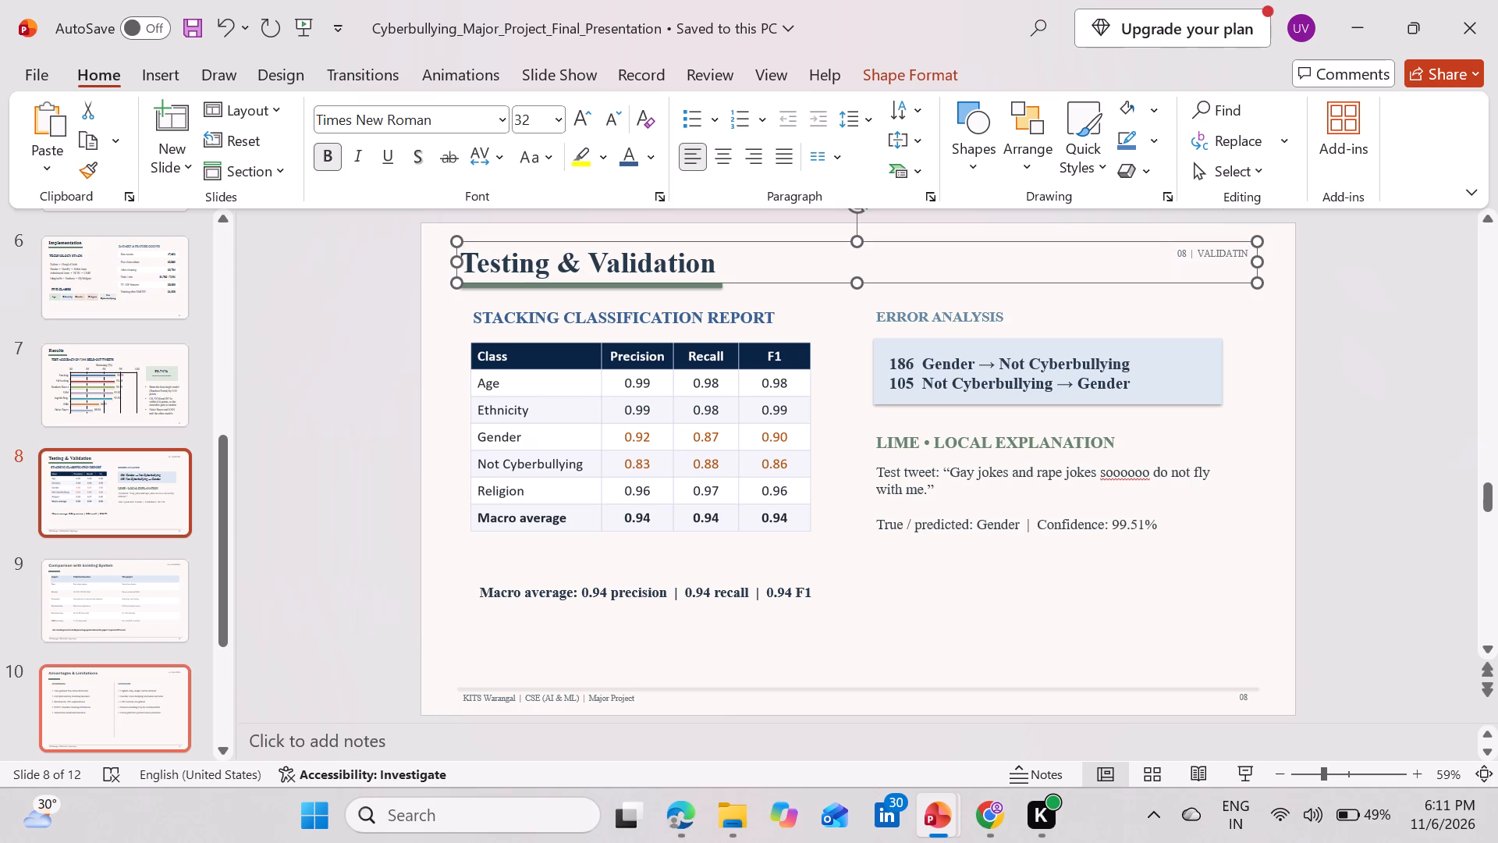
{"action": "left_click", "coordinate": [1233, 248]}
{"action": "key", "text": "ctrl+a"}
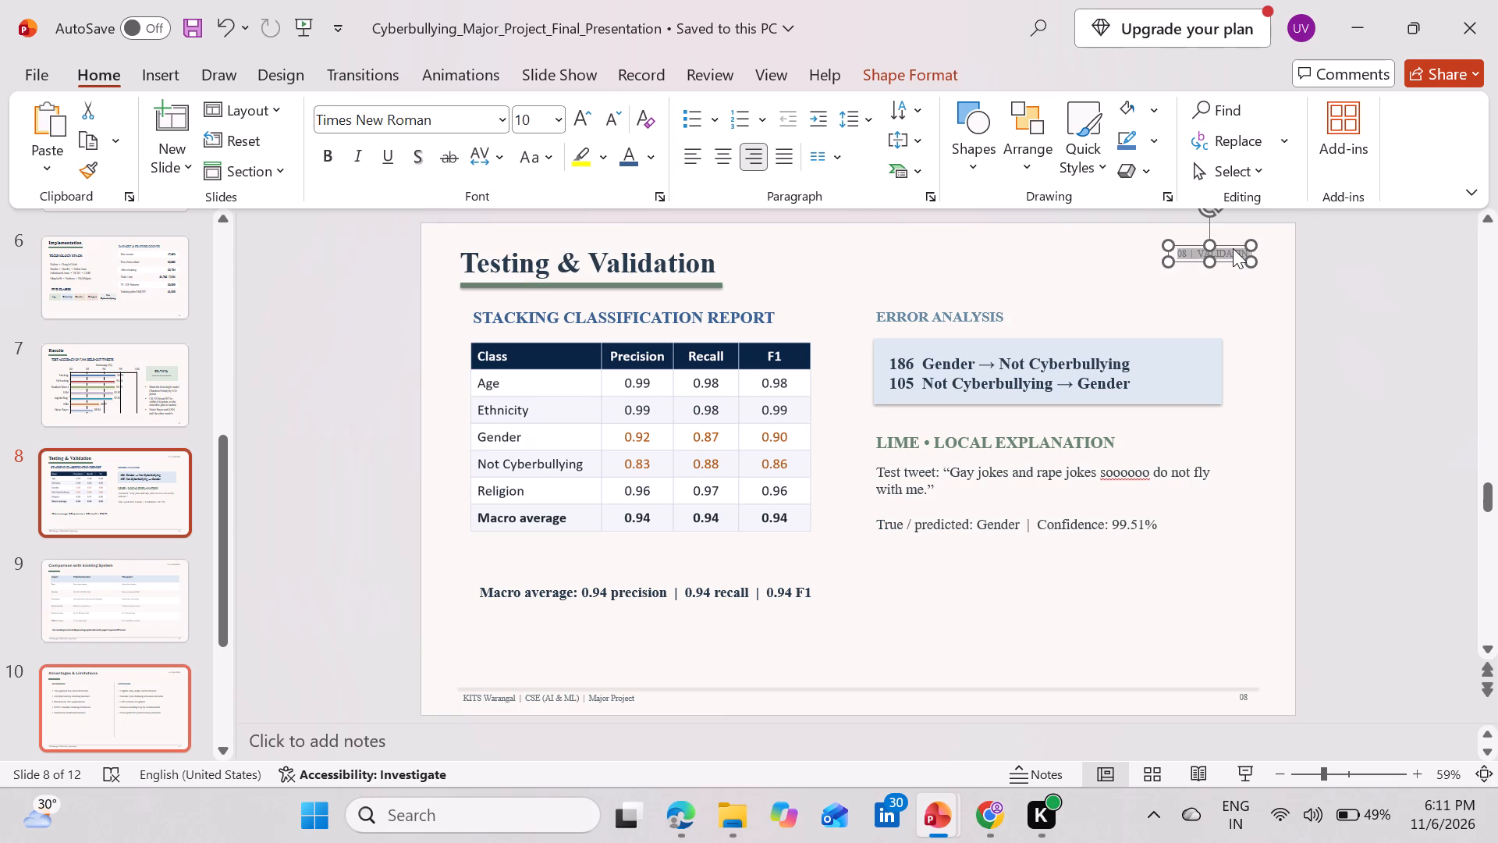
{"action": "key", "text": "Delete"}
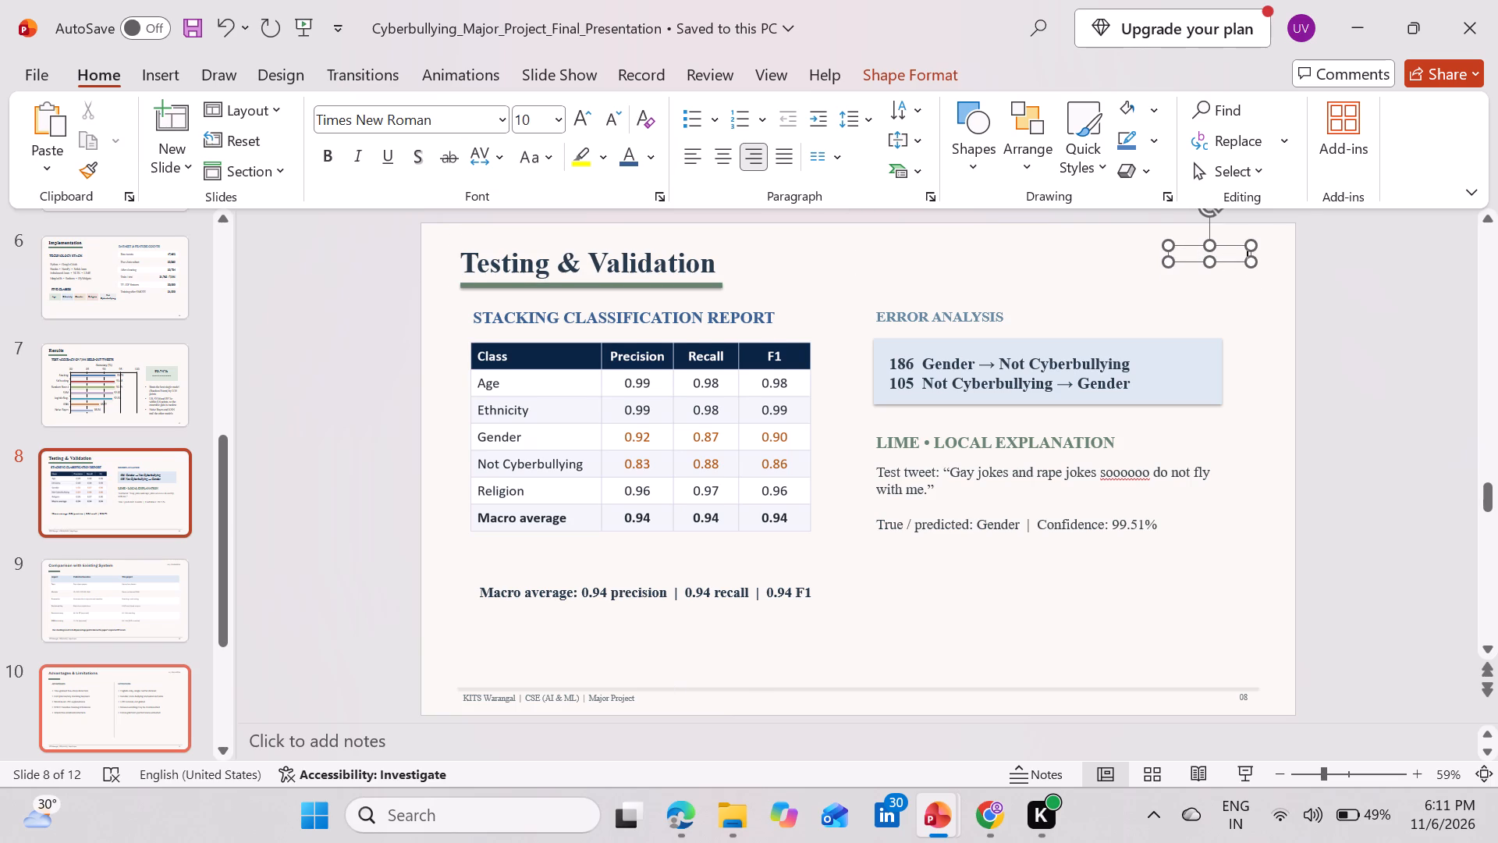
Delete the "KITS Warangal | CSE (AI & ML) | Major Project" footer text and the footer line on slide 8.
{"action": "left_click", "coordinate": [654, 685]}
{"action": "key", "text": "Delete"}
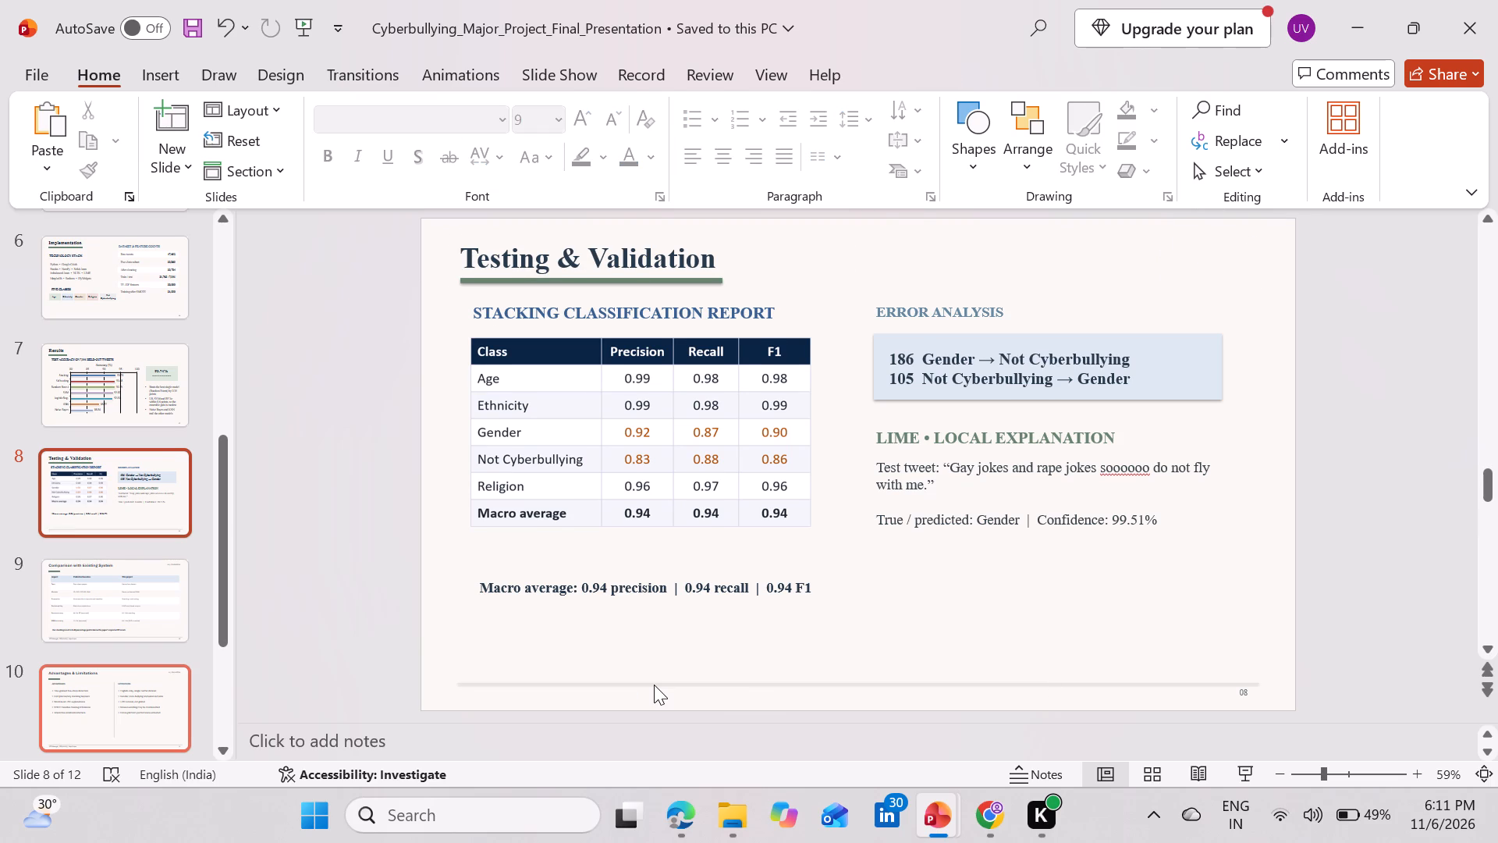
{"action": "left_click", "coordinate": [654, 680]}
{"action": "key", "text": "Delete"}
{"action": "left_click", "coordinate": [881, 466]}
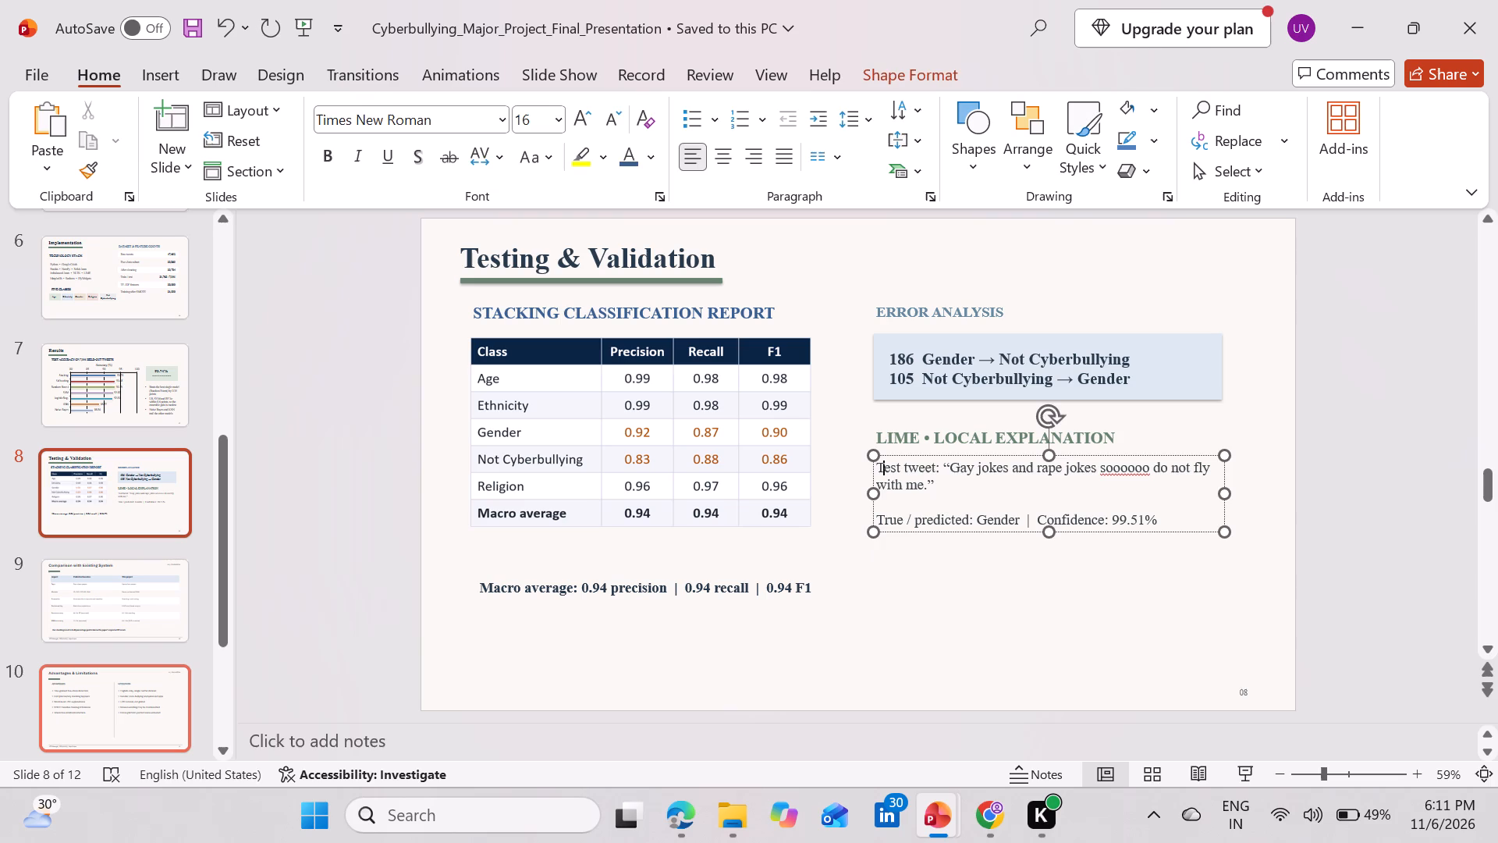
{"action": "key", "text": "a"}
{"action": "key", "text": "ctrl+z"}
Increase the test tweet and true/predicted text under the LIME heading to font size 18.
{"action": "key", "text": "ctrl+a"}
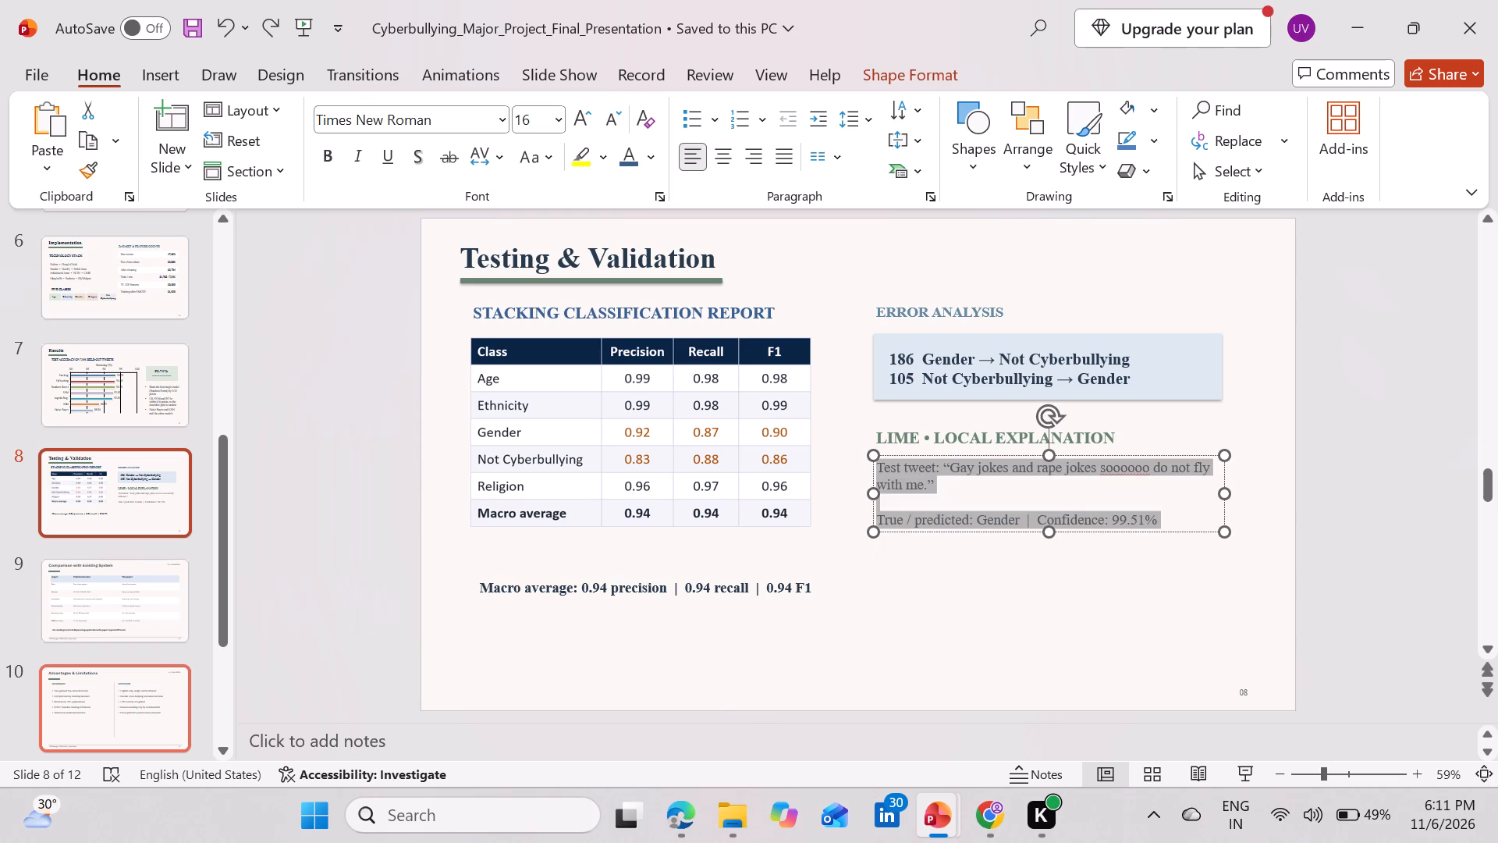
{"action": "key", "text": "ctrl+shift+period"}
{"action": "left_click", "coordinate": [825, 621]}
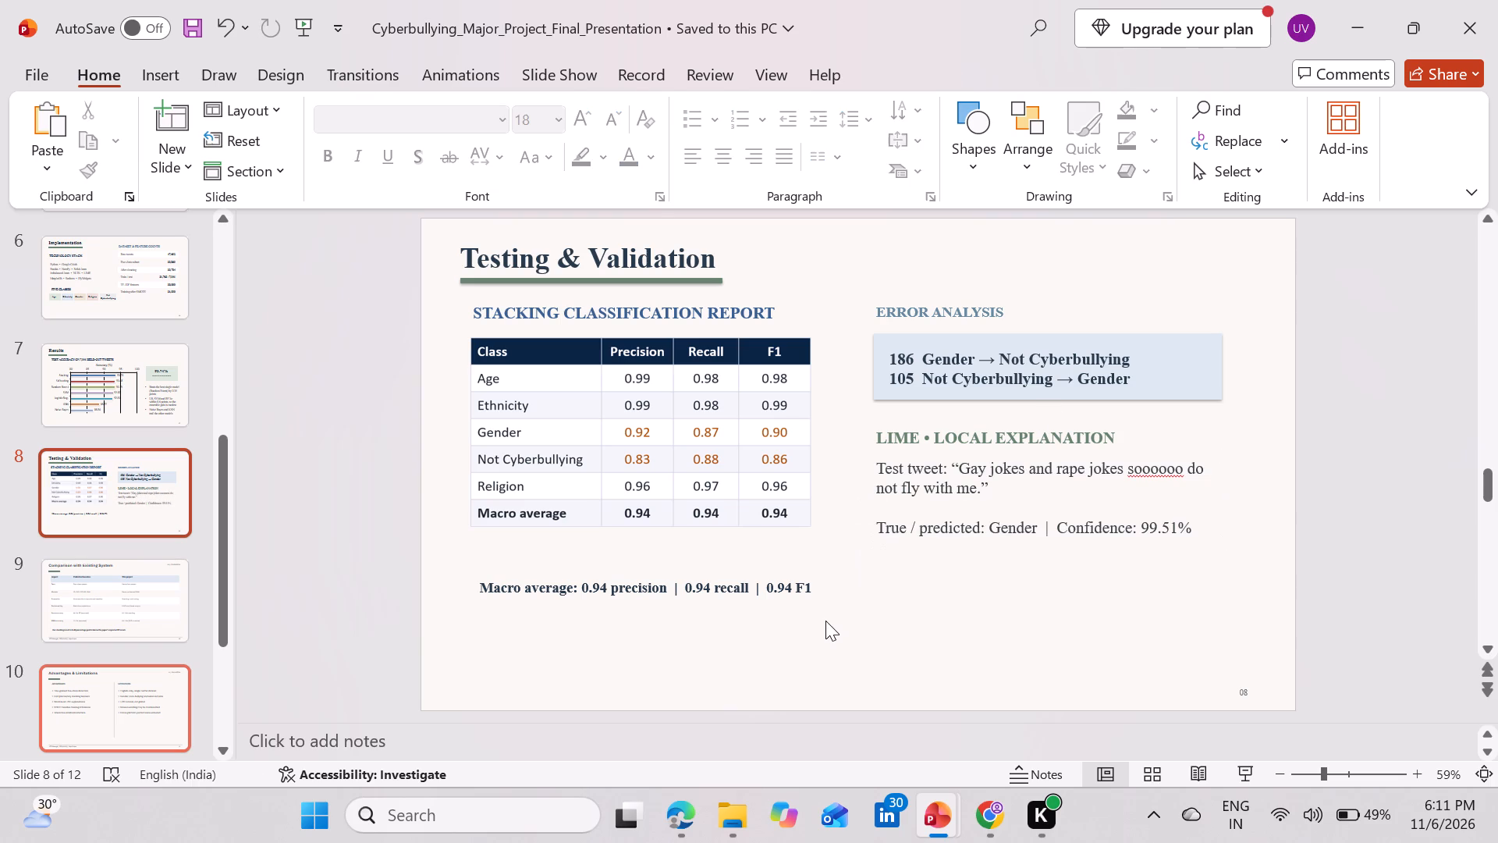
Increase the "Macro average" line below the table to font size 18 and widen its text box to fit one line.
{"action": "left_click", "coordinate": [777, 589]}
{"action": "key", "text": "ctrl+a"}
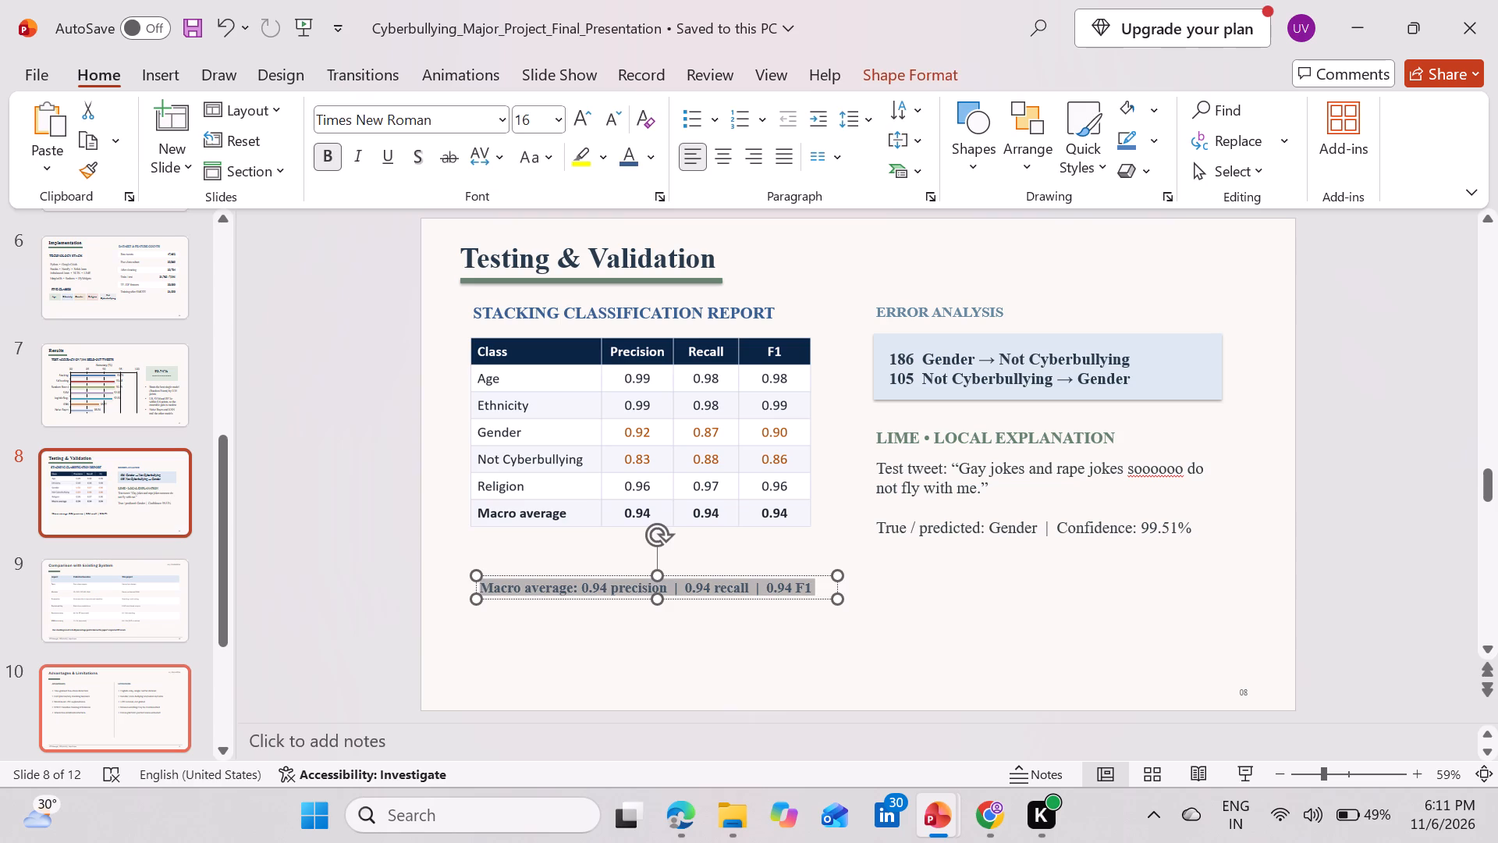
{"action": "key", "text": "ctrl+shift+period"}
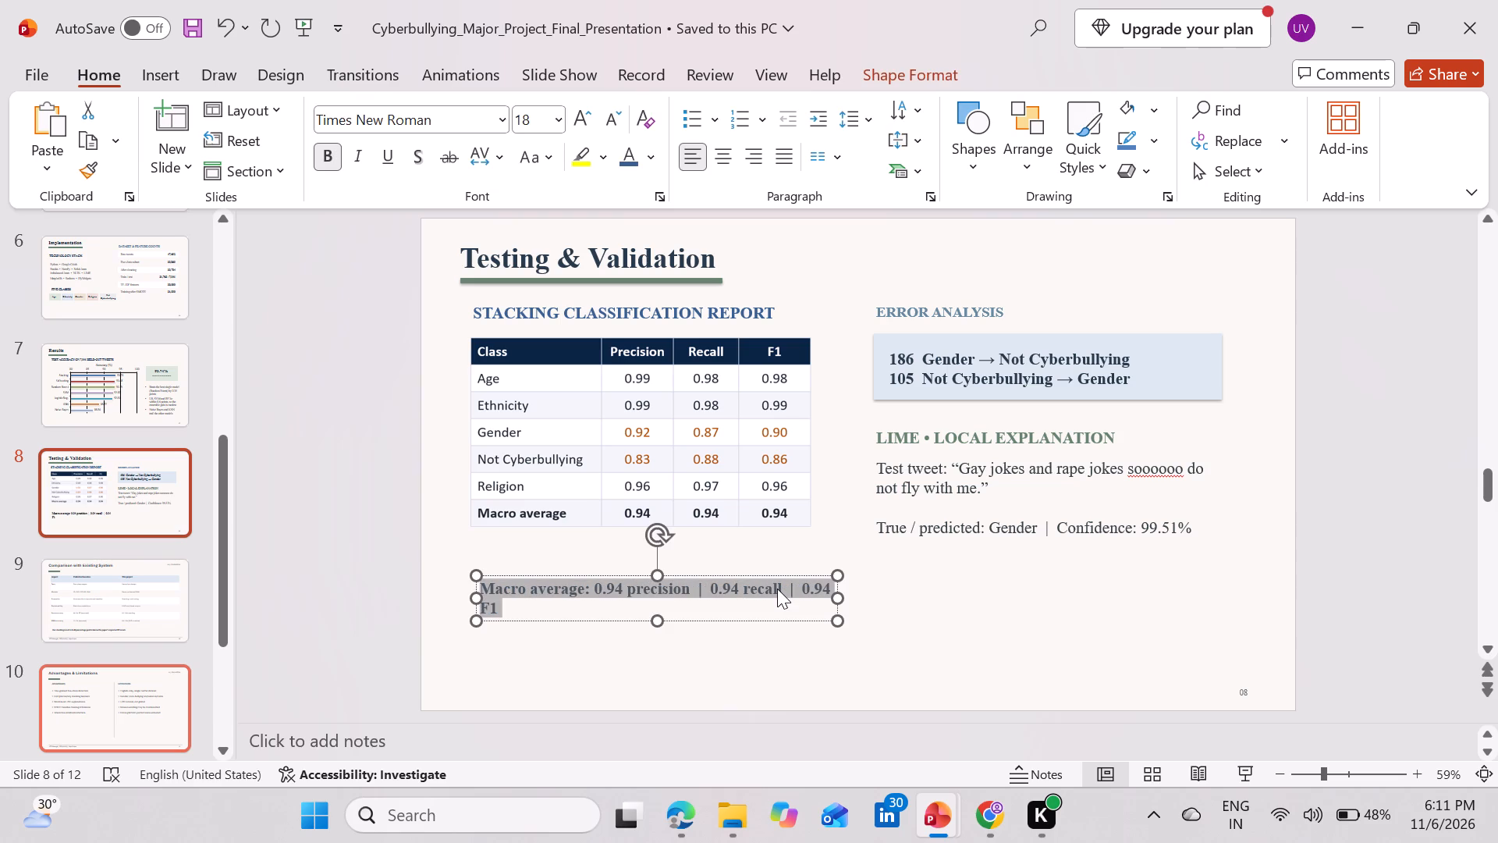
{"action": "left_click_drag", "start_coordinate": [834, 593], "coordinate": [843, 594]}
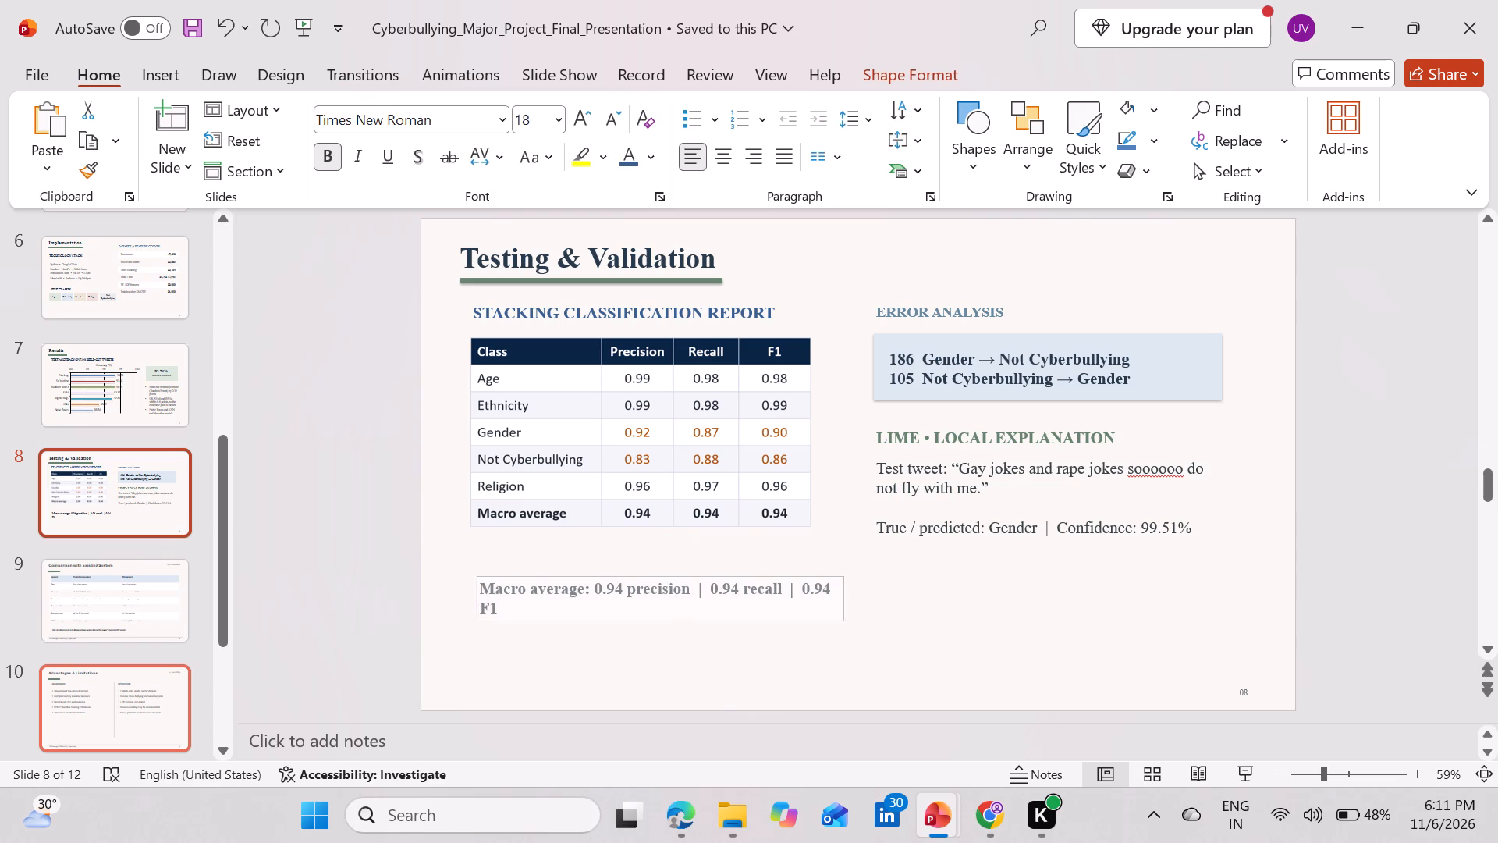
{"action": "left_click_drag", "start_coordinate": [843, 594], "coordinate": [856, 594]}
{"action": "left_click", "coordinate": [942, 620]}
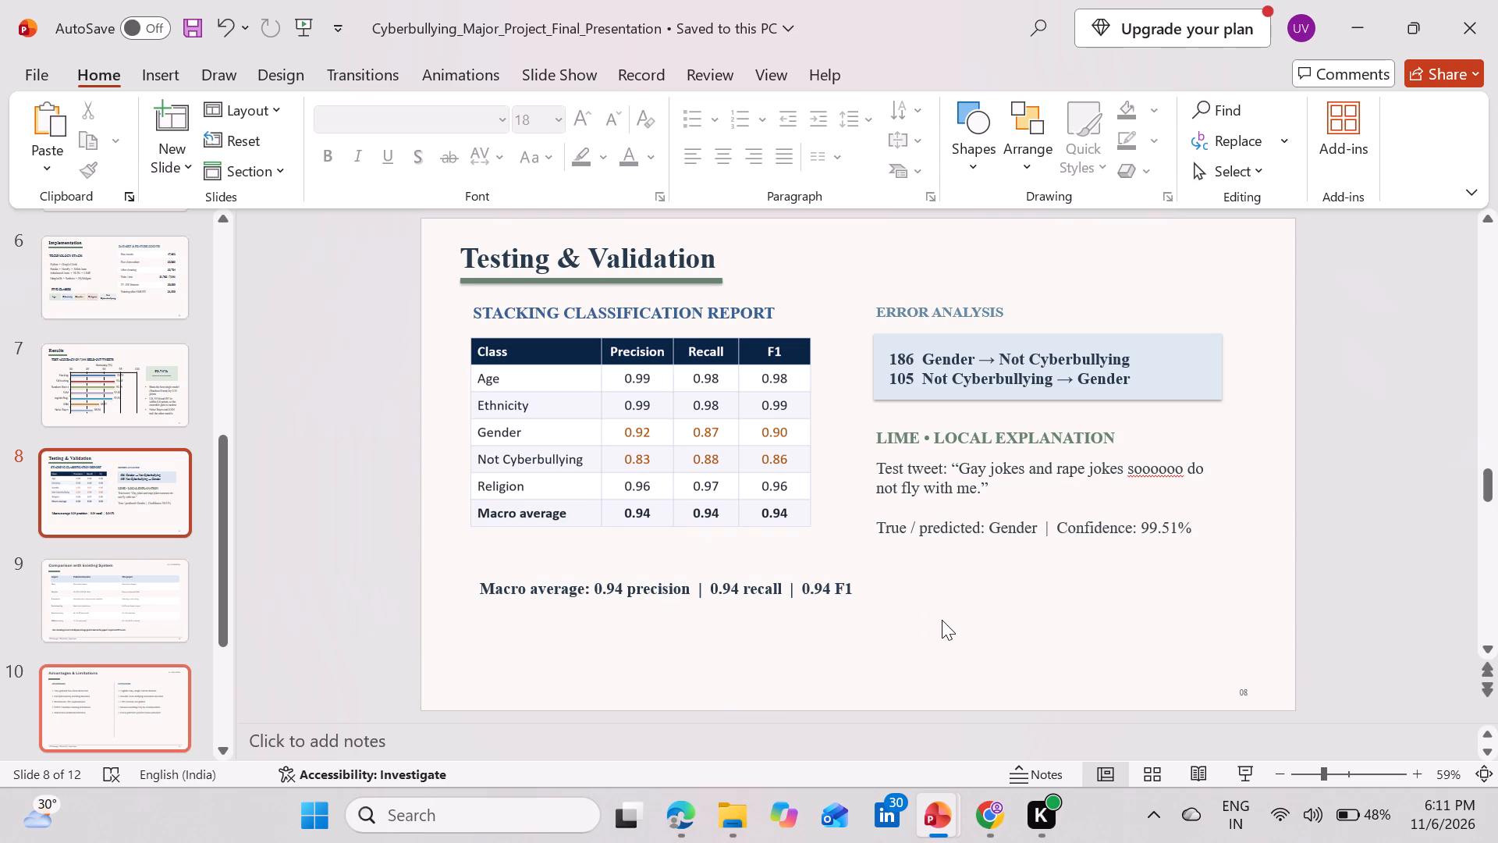
Enlarge the stacking classification report table slightly in both width and height, keeping it above the "Macro average" line.
{"action": "left_click", "coordinate": [772, 525]}
{"action": "left_click_drag", "start_coordinate": [814, 530], "coordinate": [826, 547]}
{"action": "left_click", "coordinate": [957, 603]}
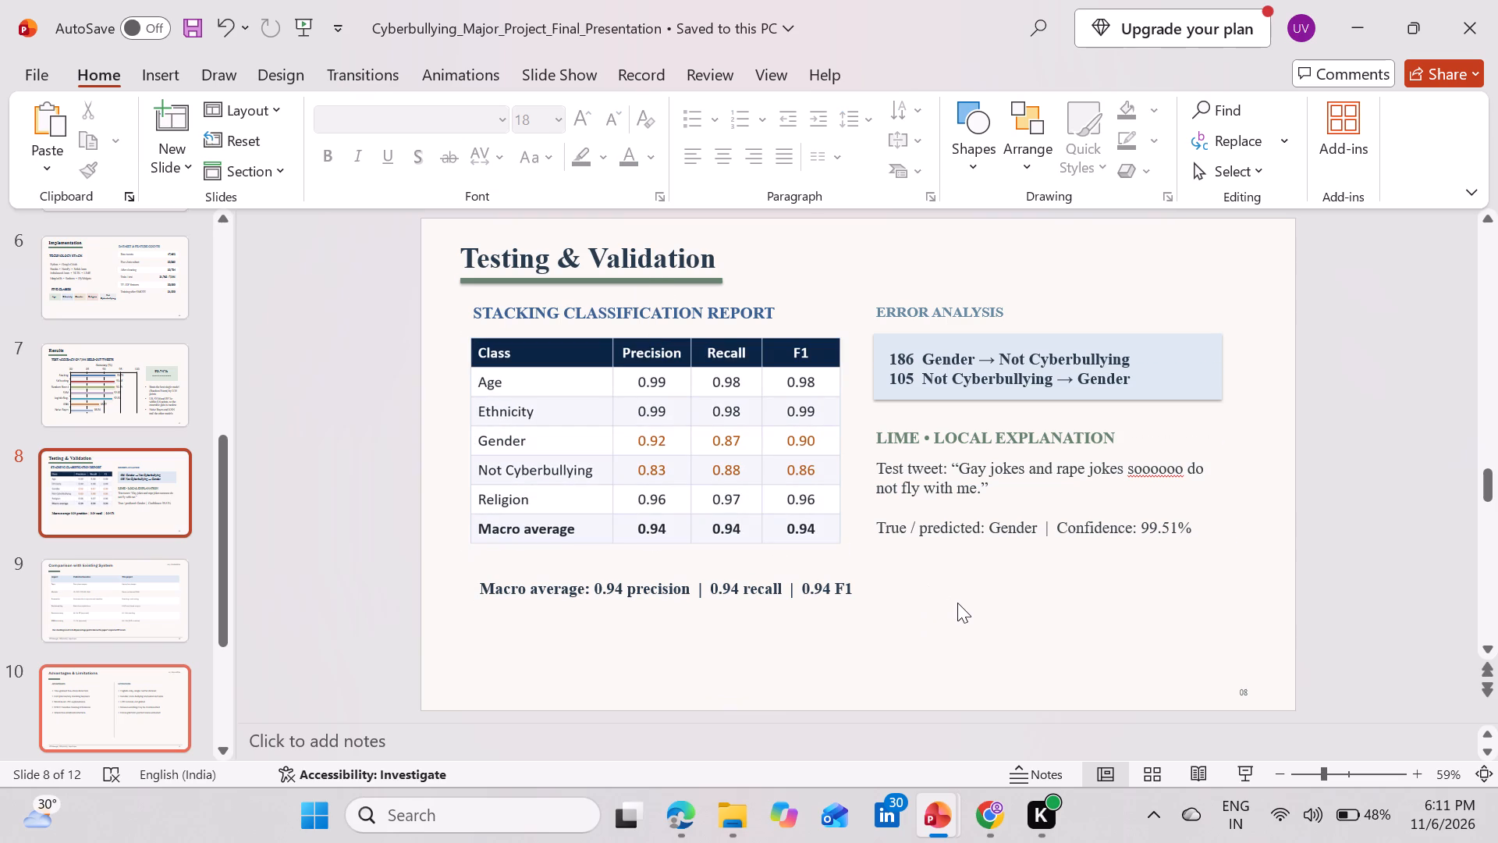
Go to slide 9, switch to the Major_Project_Final_Presentation_Redesigned_NEW presentation and select the comparison table on its slide 9.
{"action": "key", "text": "Down"}
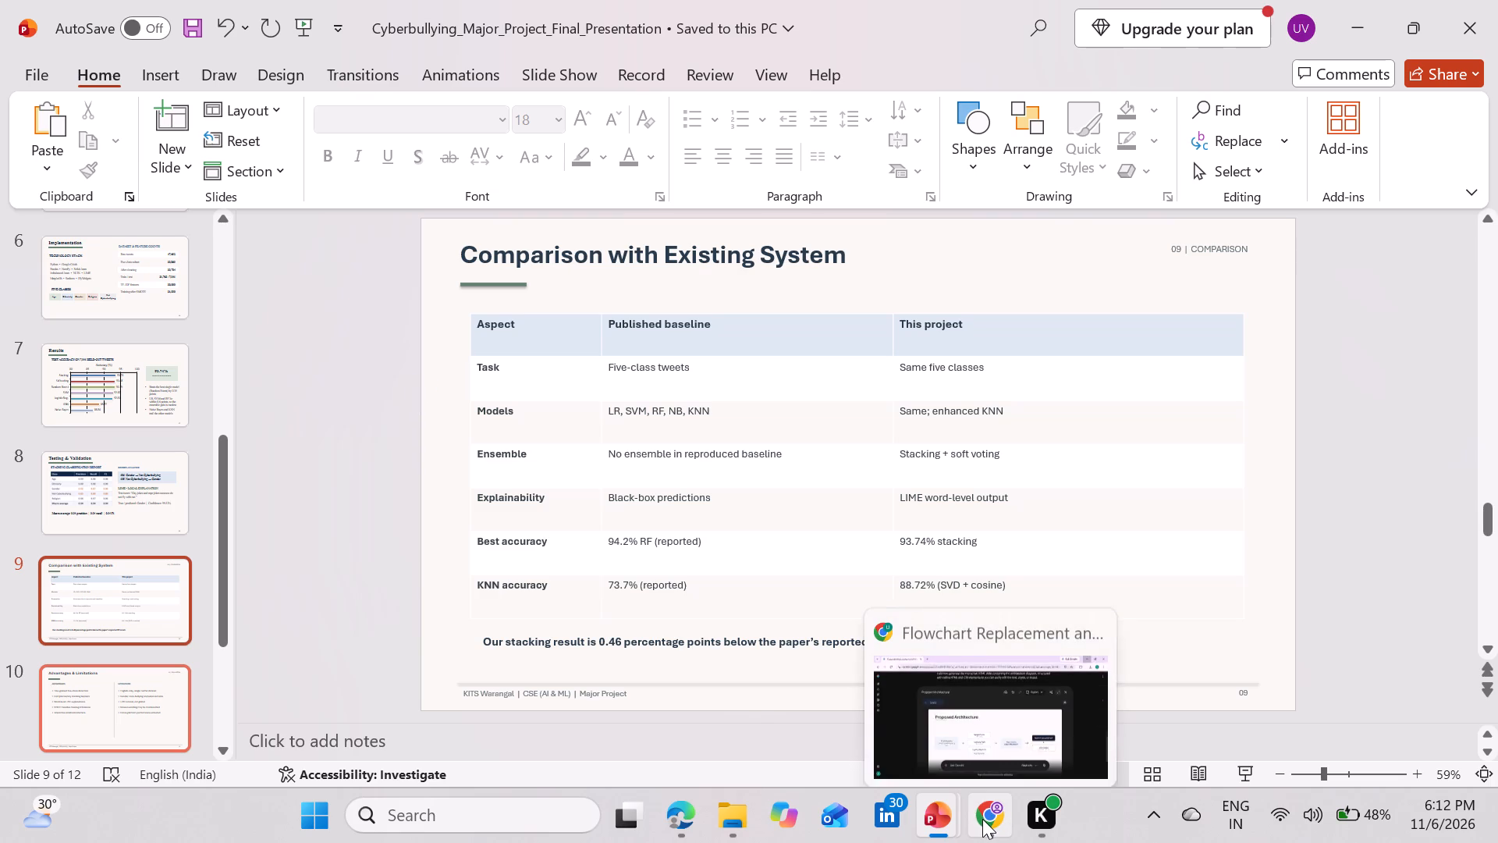
{"action": "left_click", "coordinate": [731, 698]}
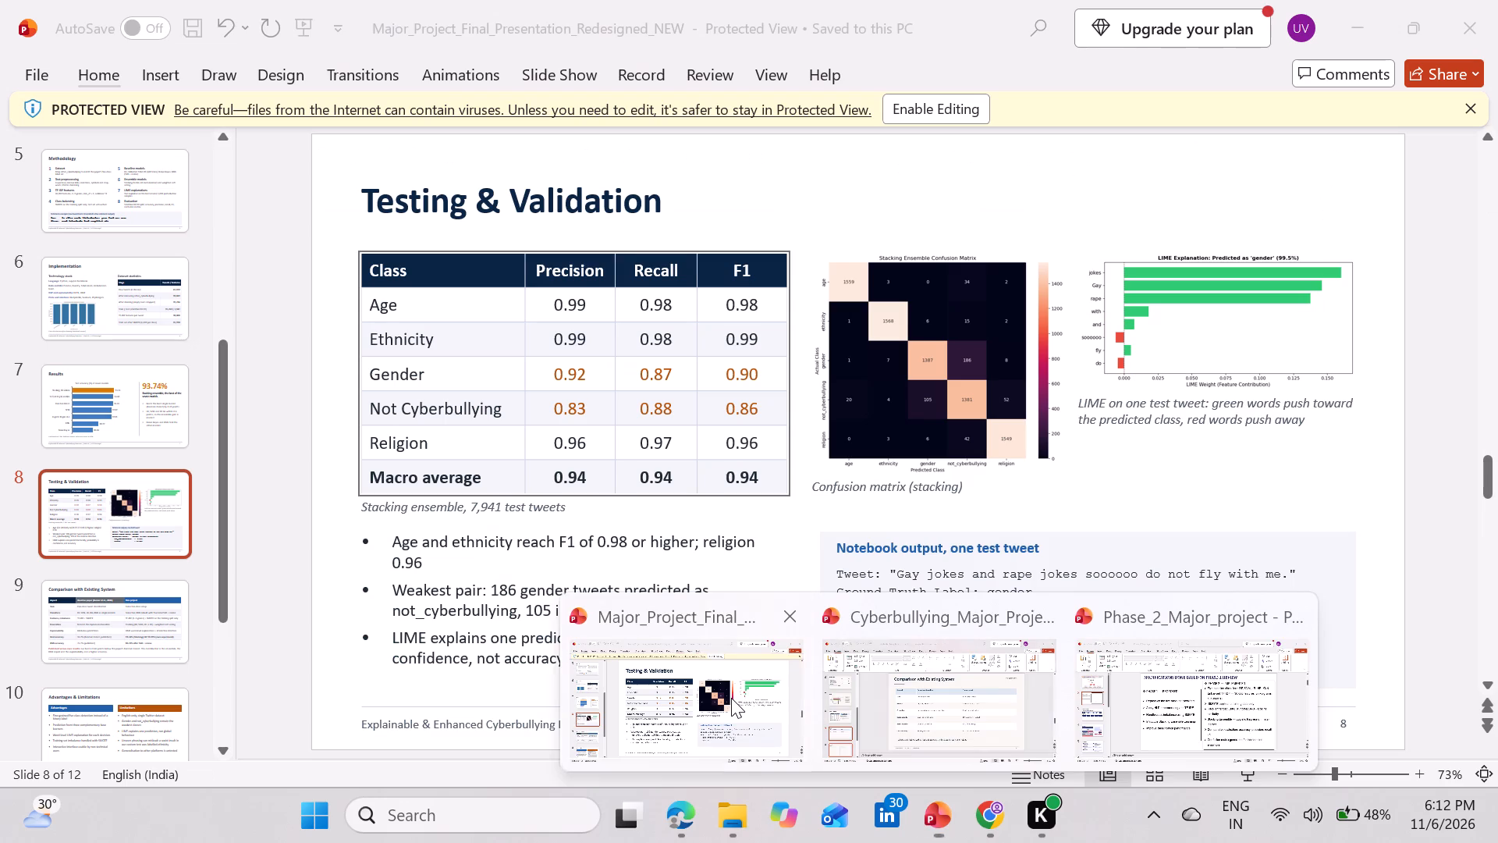
{"action": "left_click", "coordinate": [61, 603]}
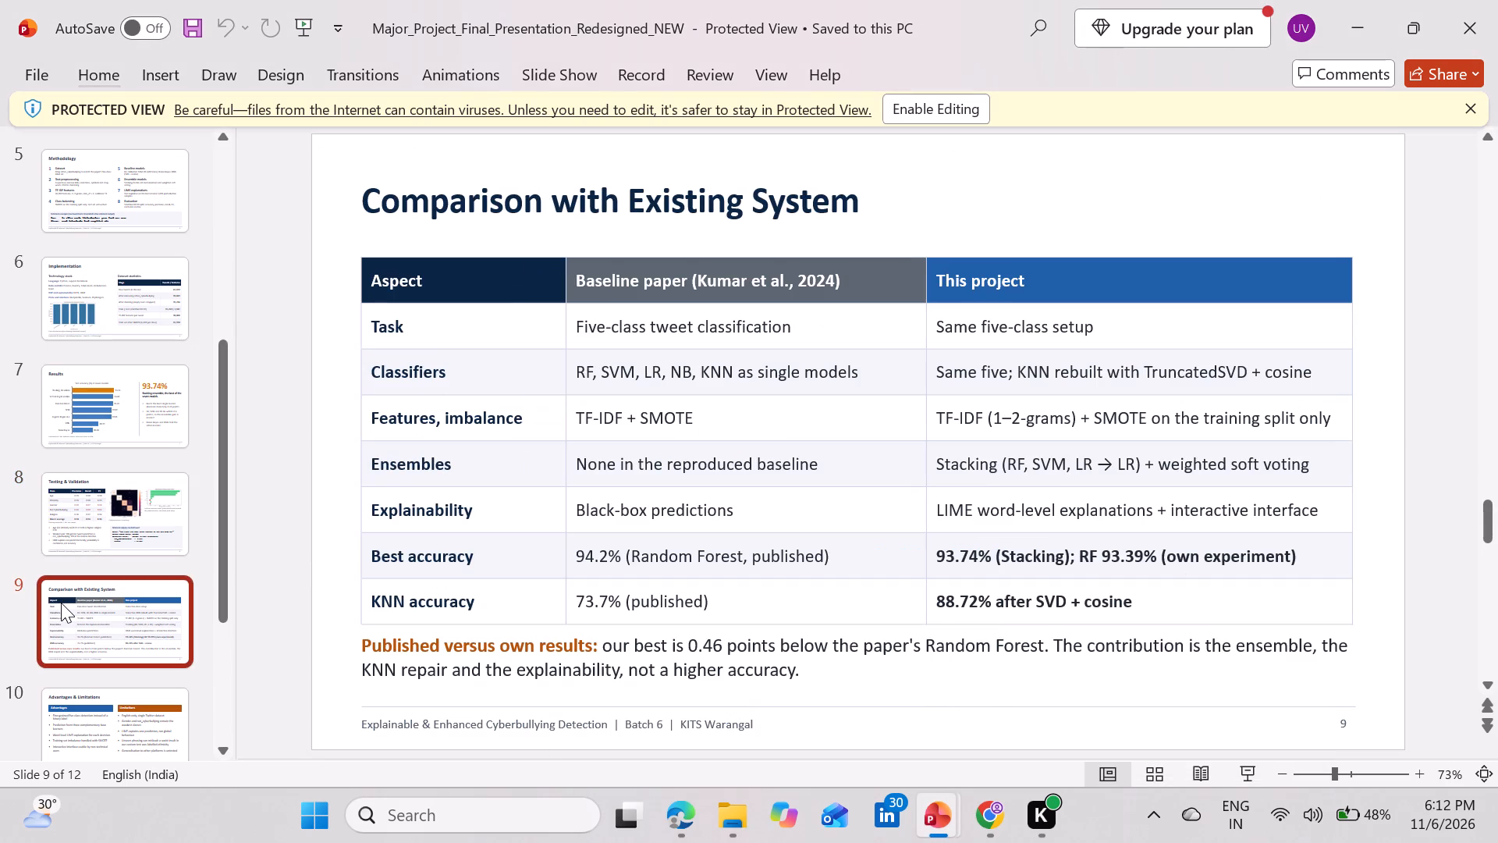
{"action": "left_click", "coordinate": [434, 566]}
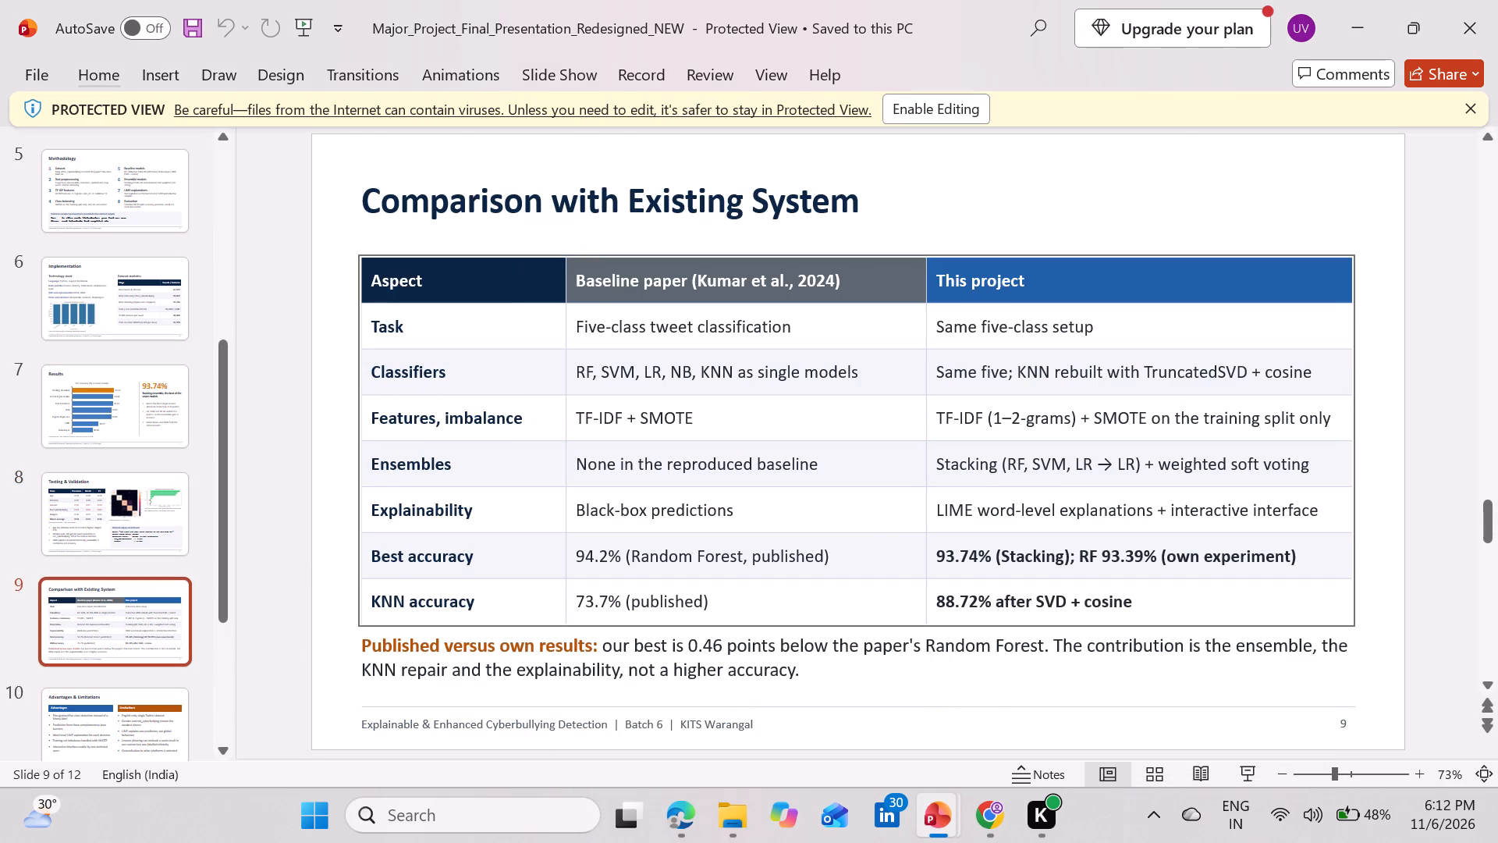
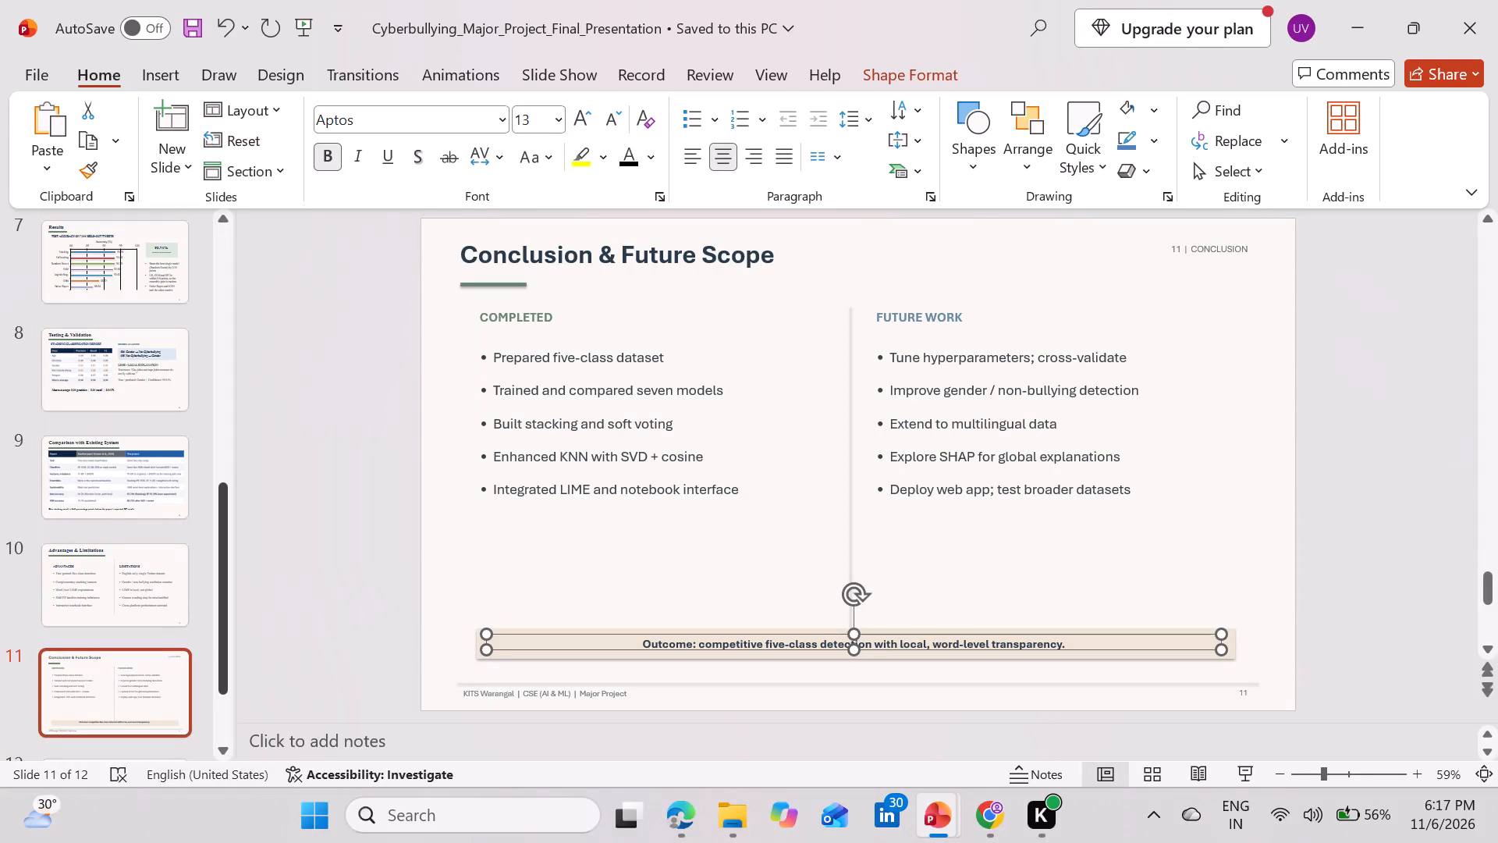
Delete the "KITS Warangal | CSE (AI & ML) | Major Project" footer text and the thin footer line on slide 11.
{"action": "left_click", "coordinate": [595, 693]}
{"action": "key", "text": "Delete"}
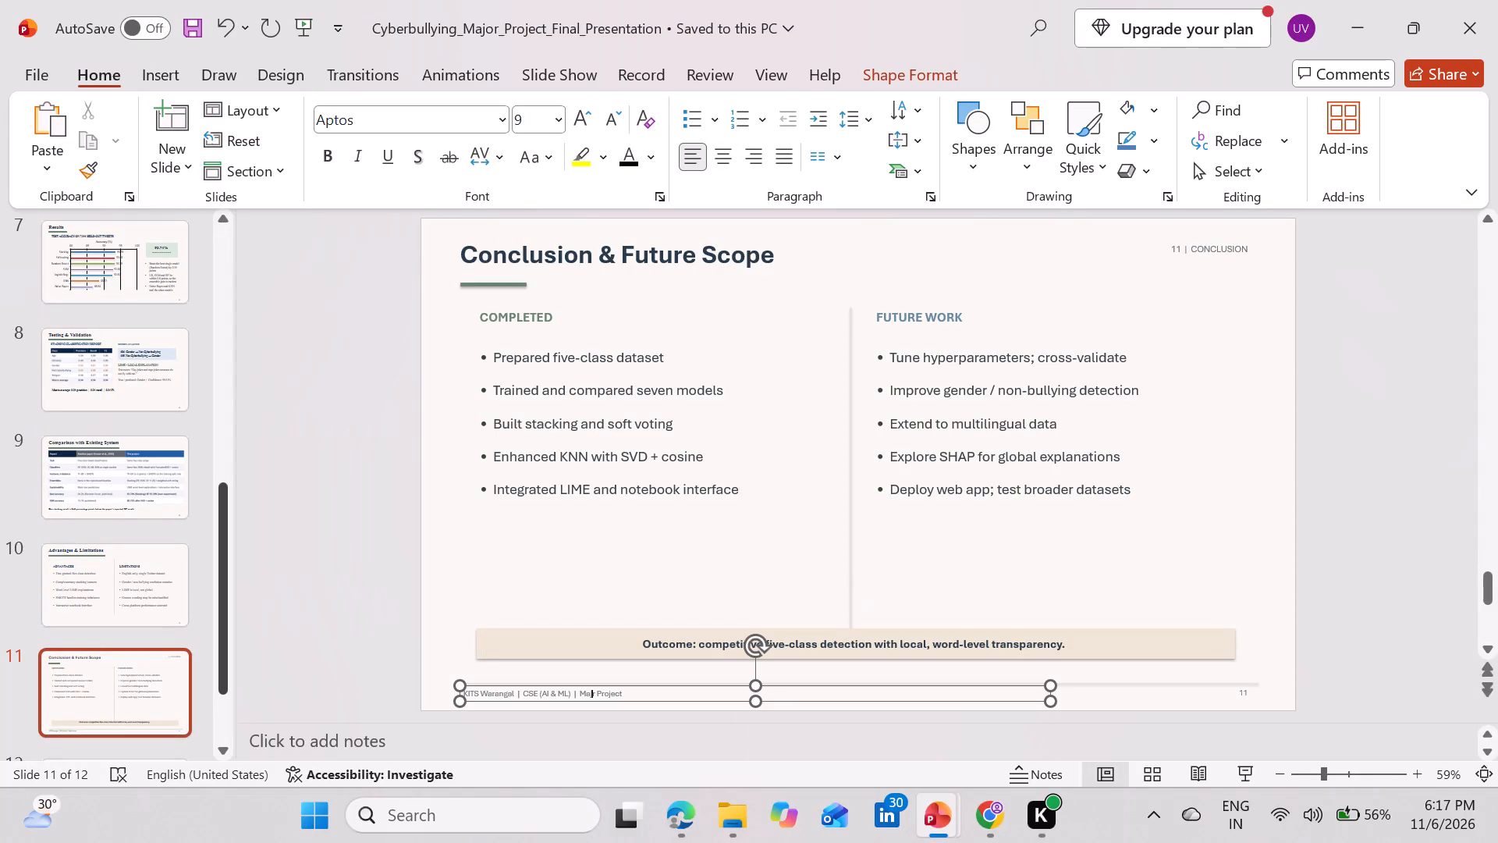
{"action": "left_click", "coordinate": [599, 689]}
{"action": "key", "text": "Delete"}
{"action": "key", "text": "BackSpace"}
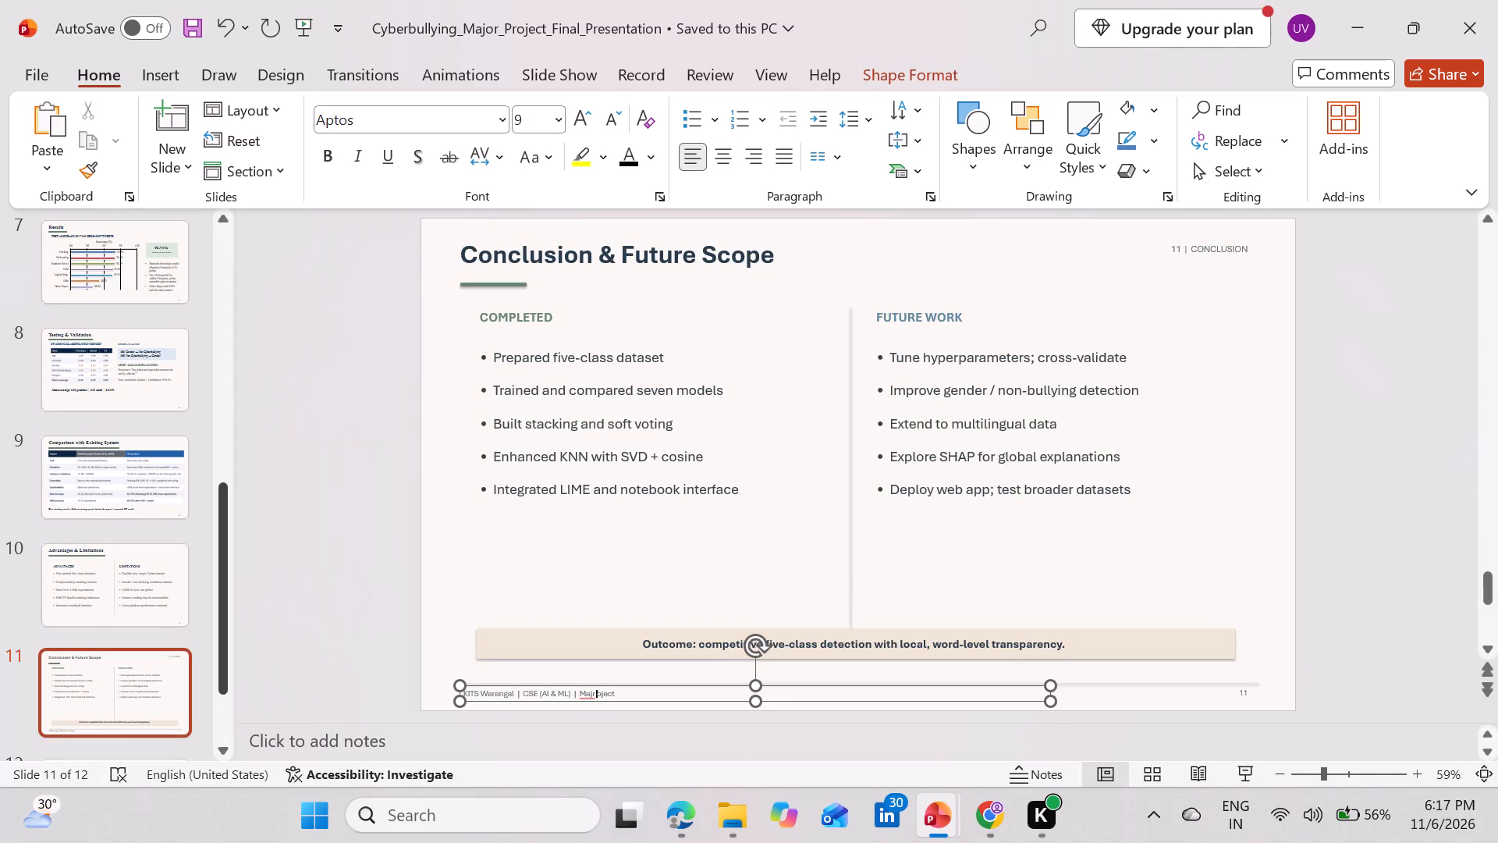
{"action": "left_click", "coordinate": [625, 684]}
{"action": "key", "text": "BackSpace"}
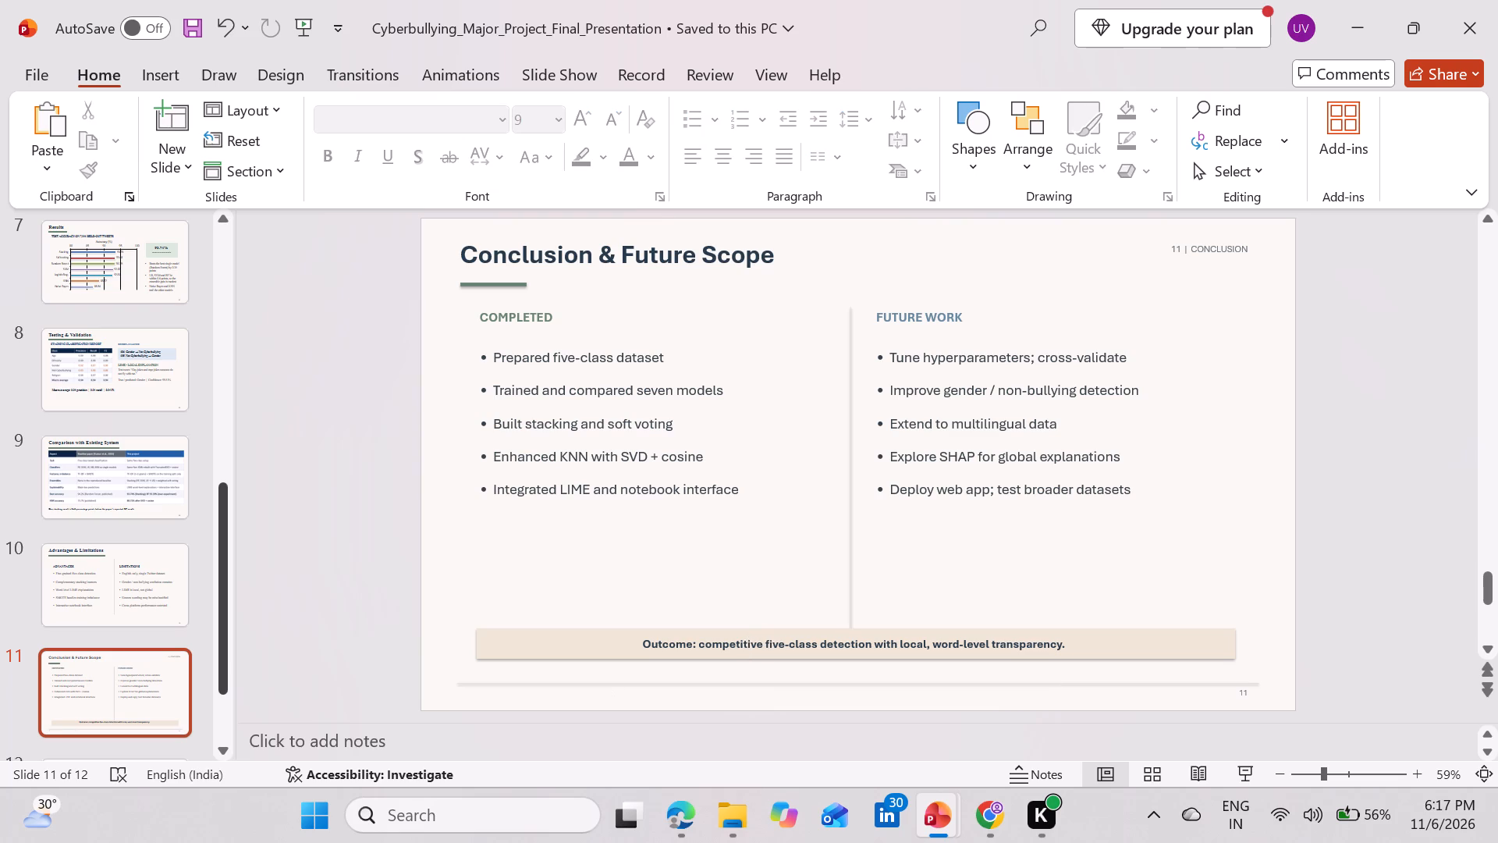
{"action": "left_click", "coordinate": [625, 684]}
{"action": "key", "text": "Delete"}
Clear the "11 | CONCLUSION" label text from the slide's upper corner, opposite the title.
{"action": "left_click", "coordinate": [1262, 246]}
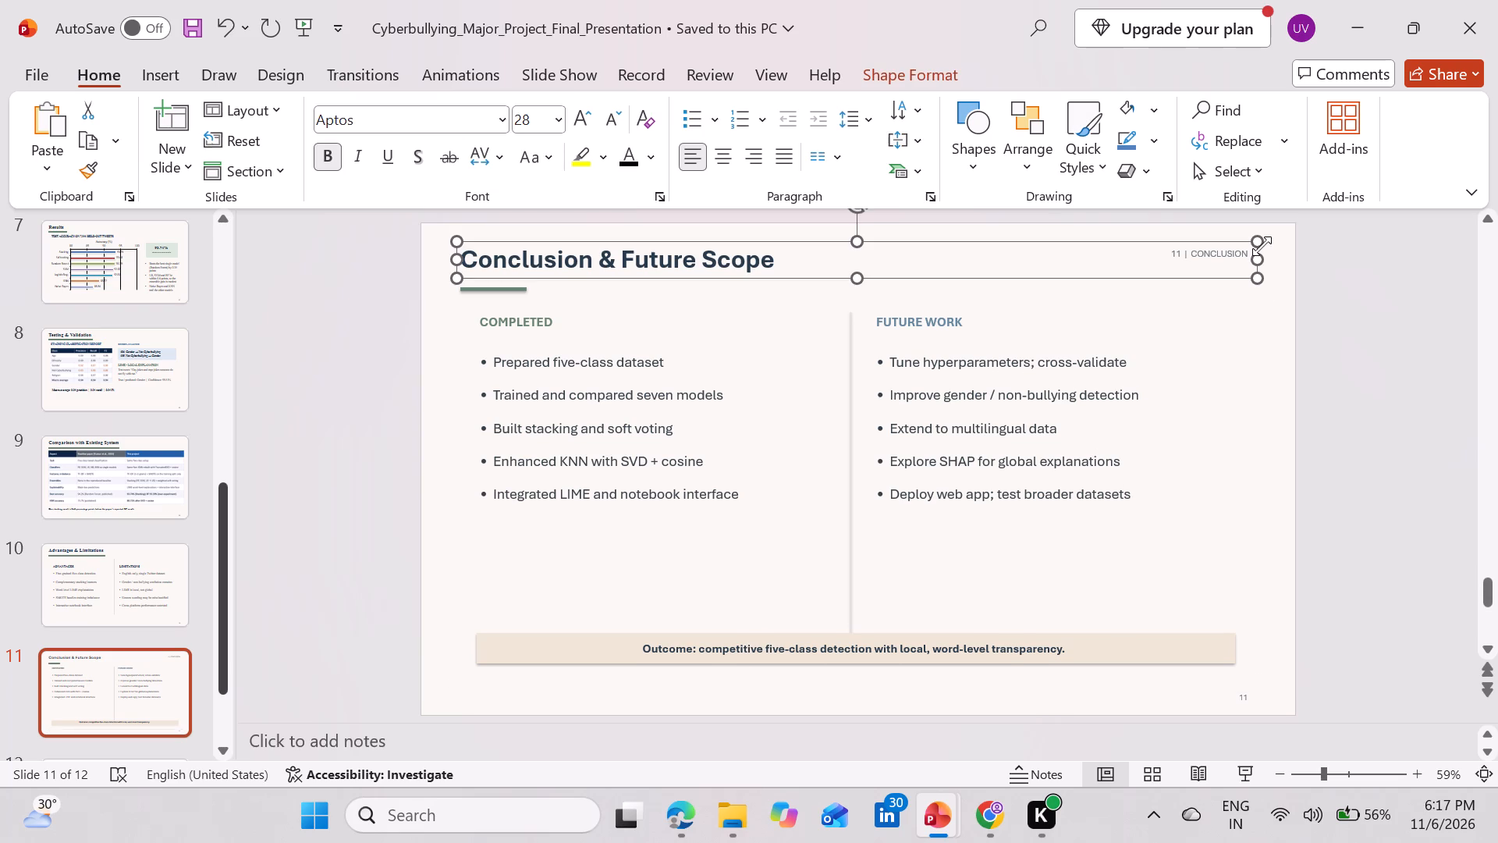
{"action": "left_click", "coordinate": [1243, 248]}
{"action": "key", "text": "Delete"}
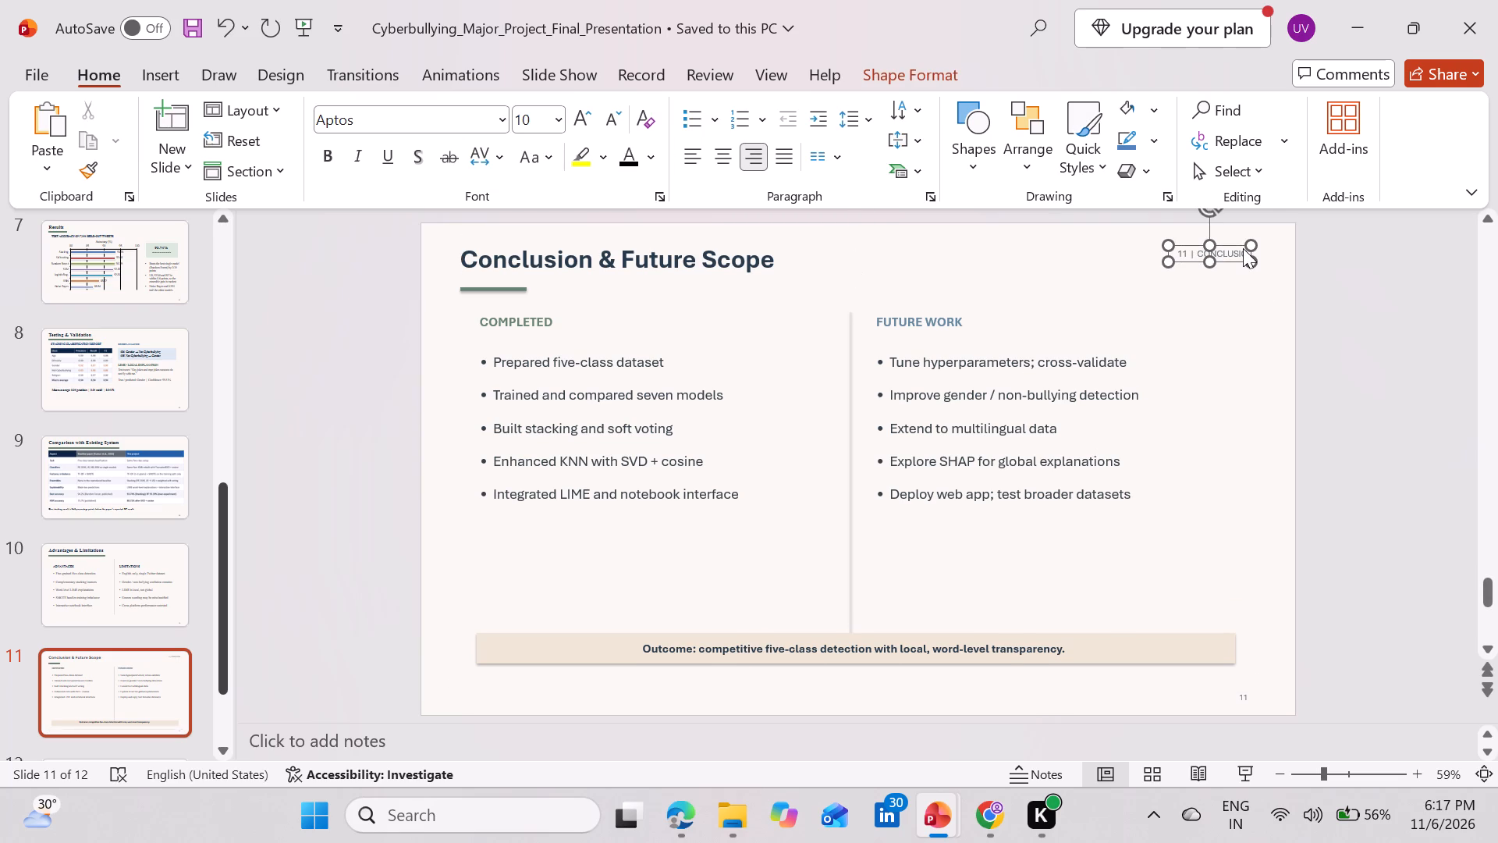
{"action": "key", "text": "BackSpace"}
{"action": "key", "text": "BackSpace"}
{"action": "key", "text": "BackSpace"}
{"action": "key", "text": "BackSpace"}
{"action": "key", "text": "BackSpace"}
{"action": "key", "text": "BackSpace"}
{"action": "key", "text": "BackSpace"}
{"action": "key", "text": "BackSpace"}
{"action": "key", "text": "BackSpace"}
{"action": "key", "text": "BackSpace"}
{"action": "key", "text": "BackSpace"}
{"action": "key", "text": "BackSpace"}
{"action": "key", "text": "BackSpace"}
{"action": "key", "text": "BackSpace"}
{"action": "key", "text": "BackSpace"}
{"action": "key", "text": "BackSpace"}
{"action": "left_click", "coordinate": [1231, 318]}
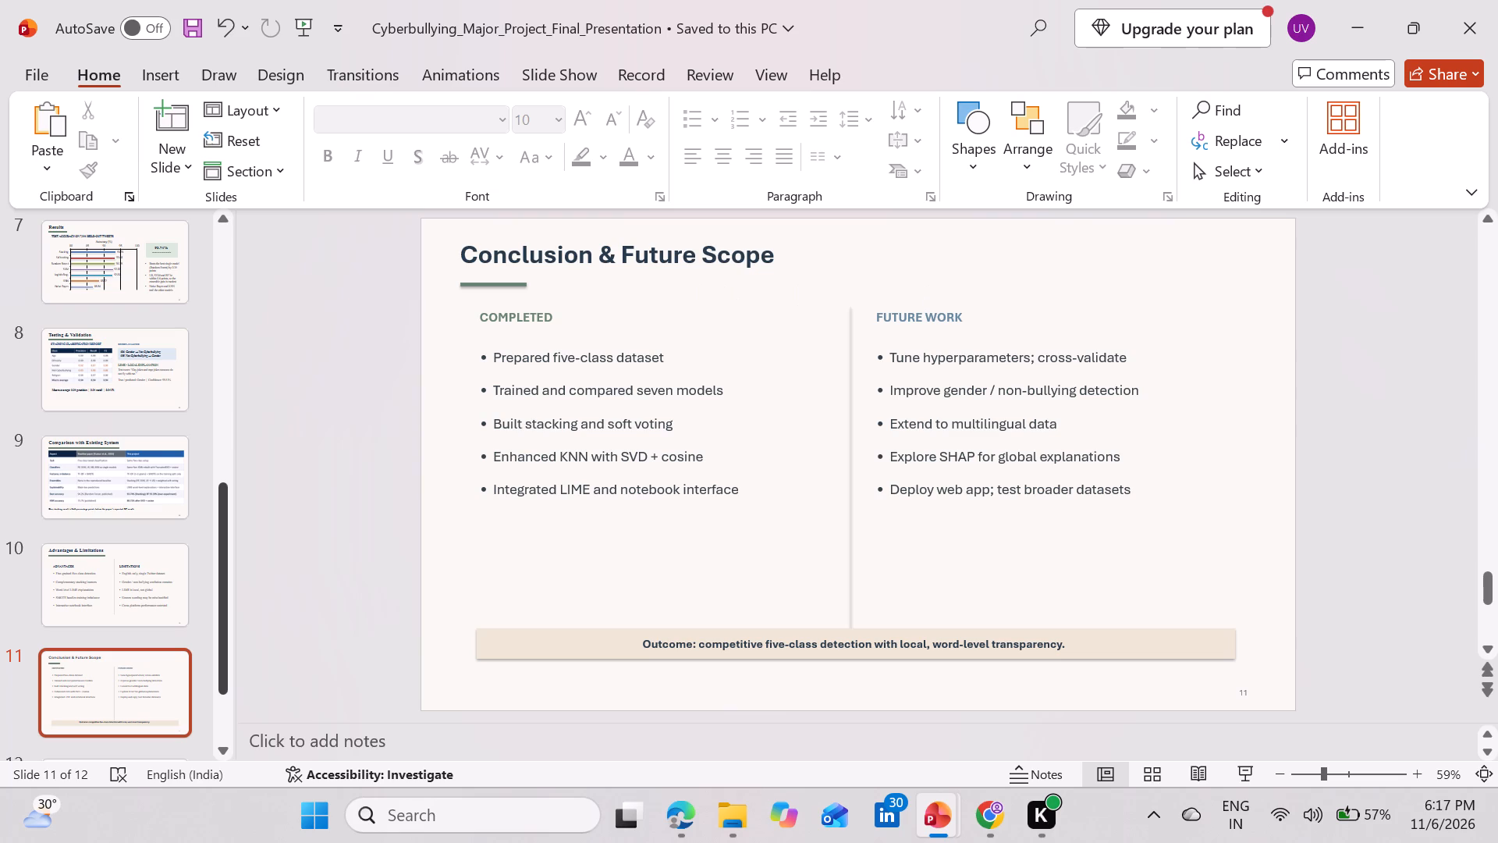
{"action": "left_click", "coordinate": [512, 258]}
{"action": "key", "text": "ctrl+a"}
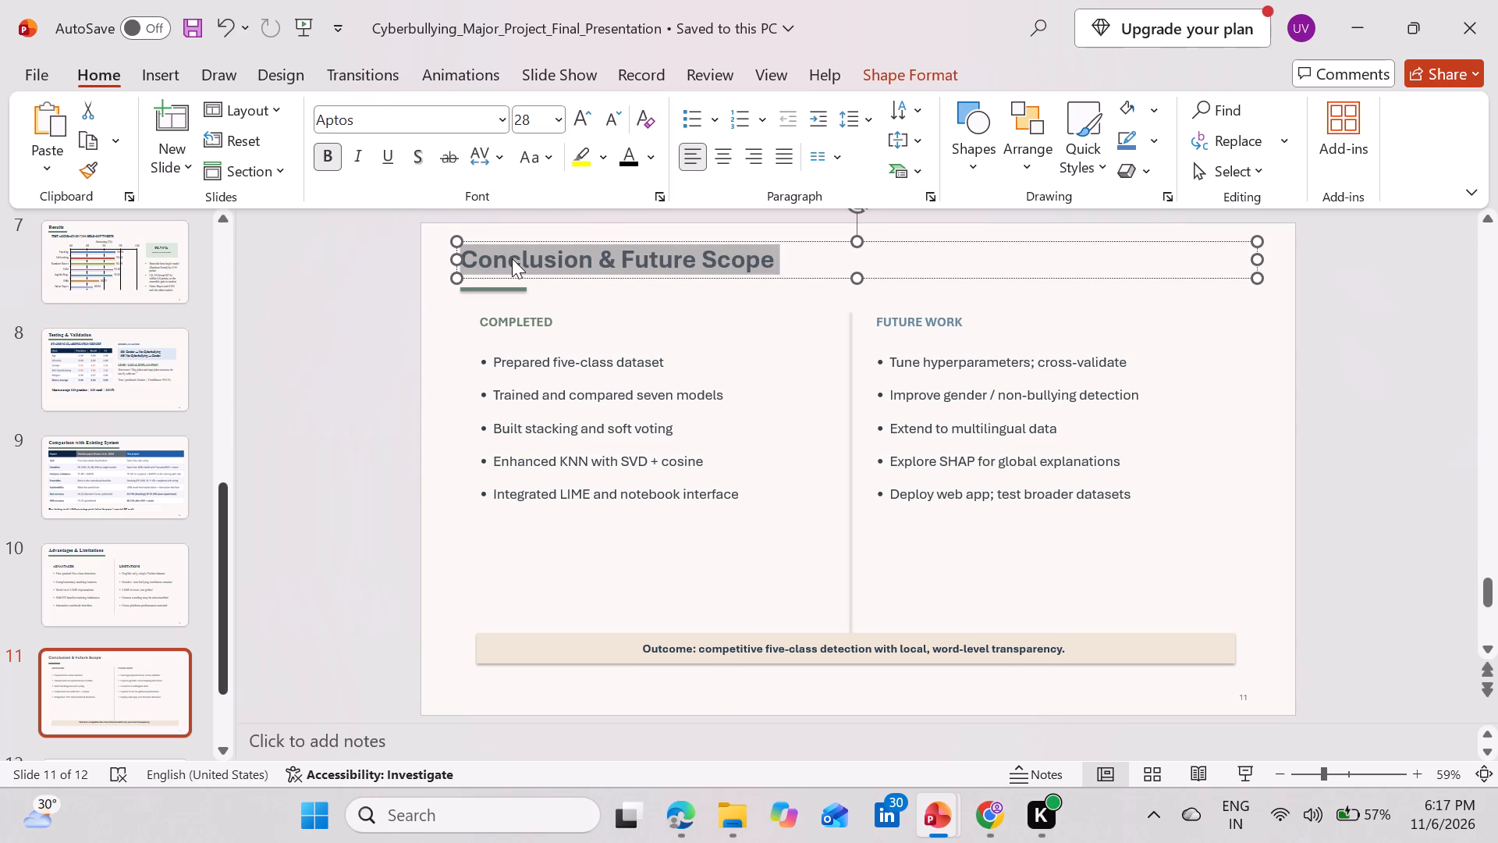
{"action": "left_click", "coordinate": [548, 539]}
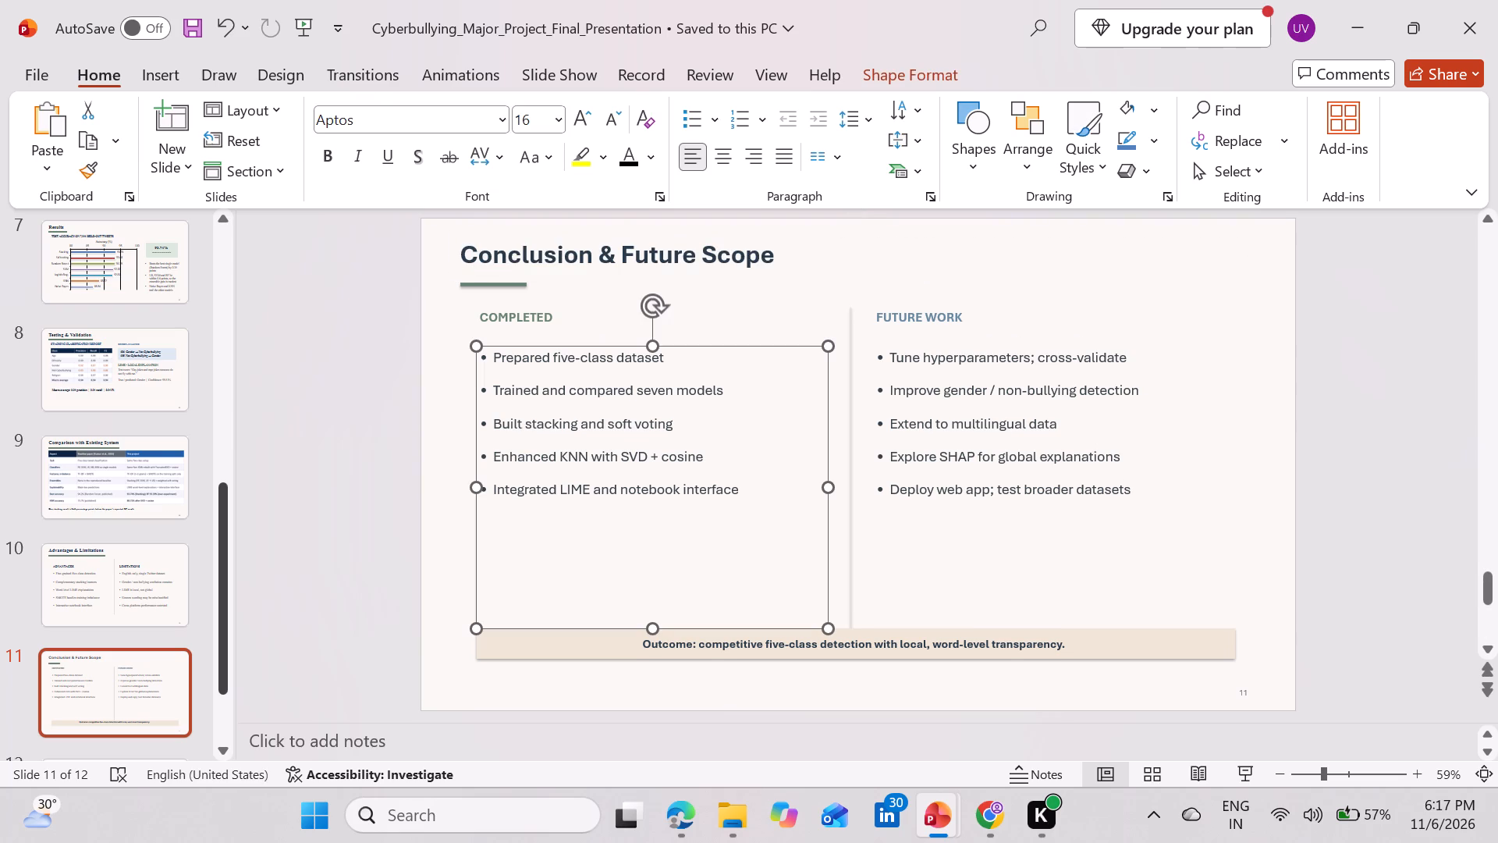
Delete the "Outcome: competitive five-class detection" text and the beige banner behind it.
{"action": "left_click", "coordinate": [1153, 646]}
{"action": "key", "text": "Delete"}
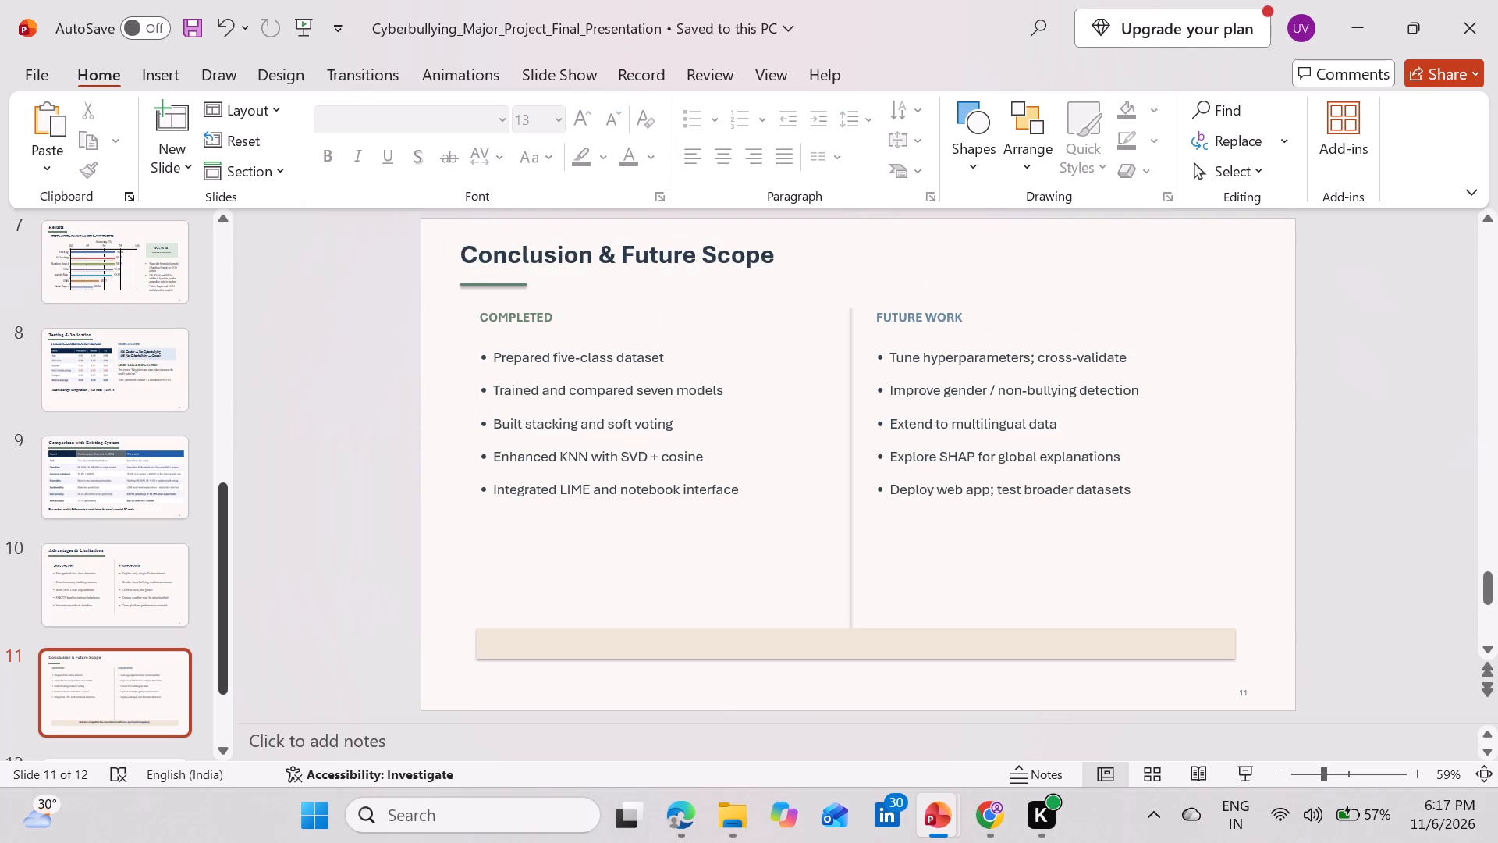
{"action": "left_click", "coordinate": [1169, 638]}
{"action": "key", "text": "Delete"}
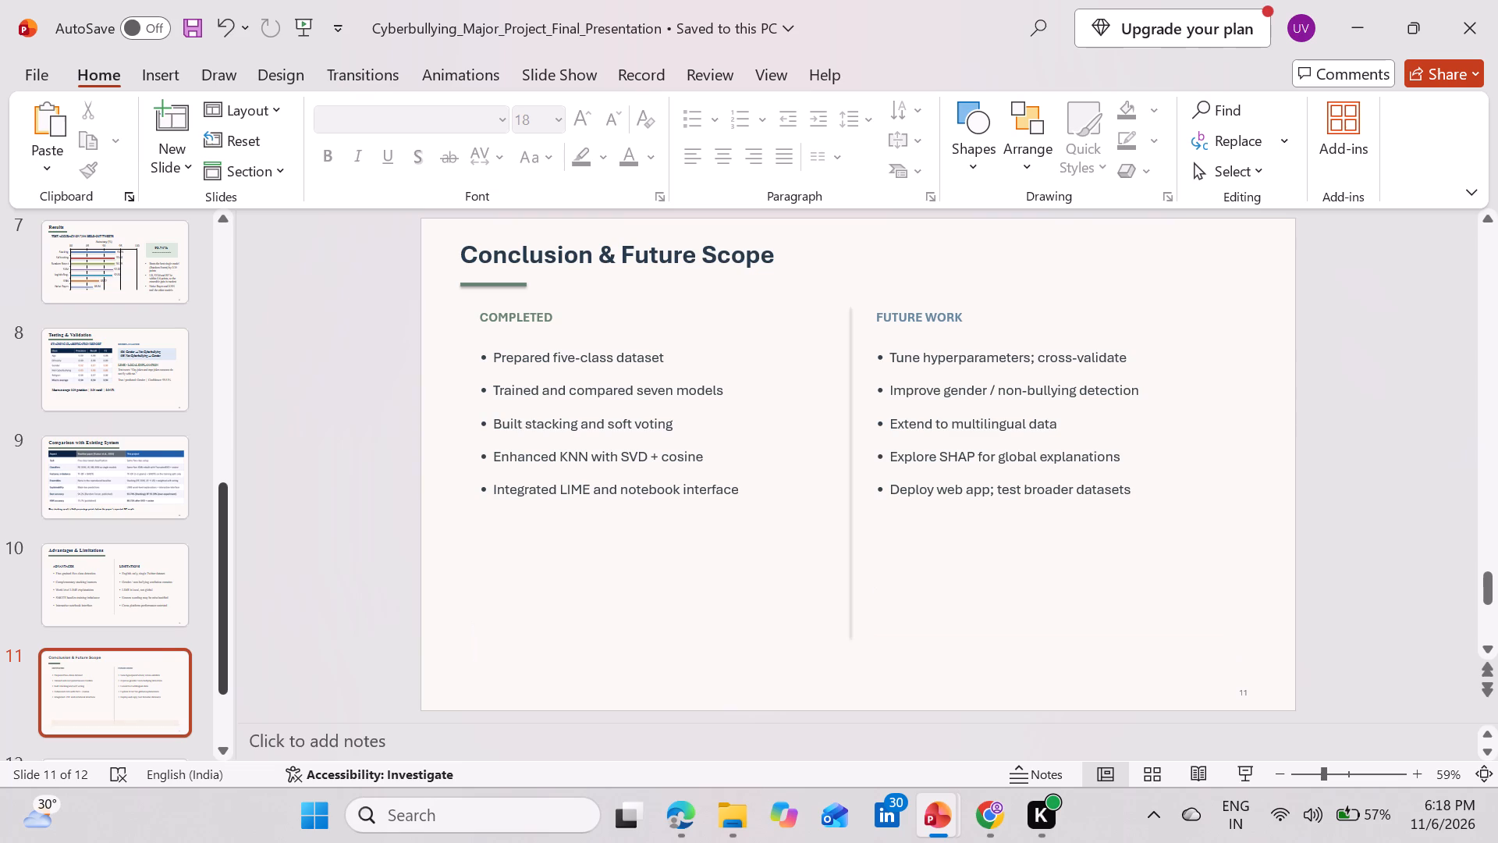
Change the font of all text on the Conclusion & Future Scope slide to Times New Roman.
{"action": "left_click", "coordinate": [719, 655]}
{"action": "key", "text": "ctrl+a"}
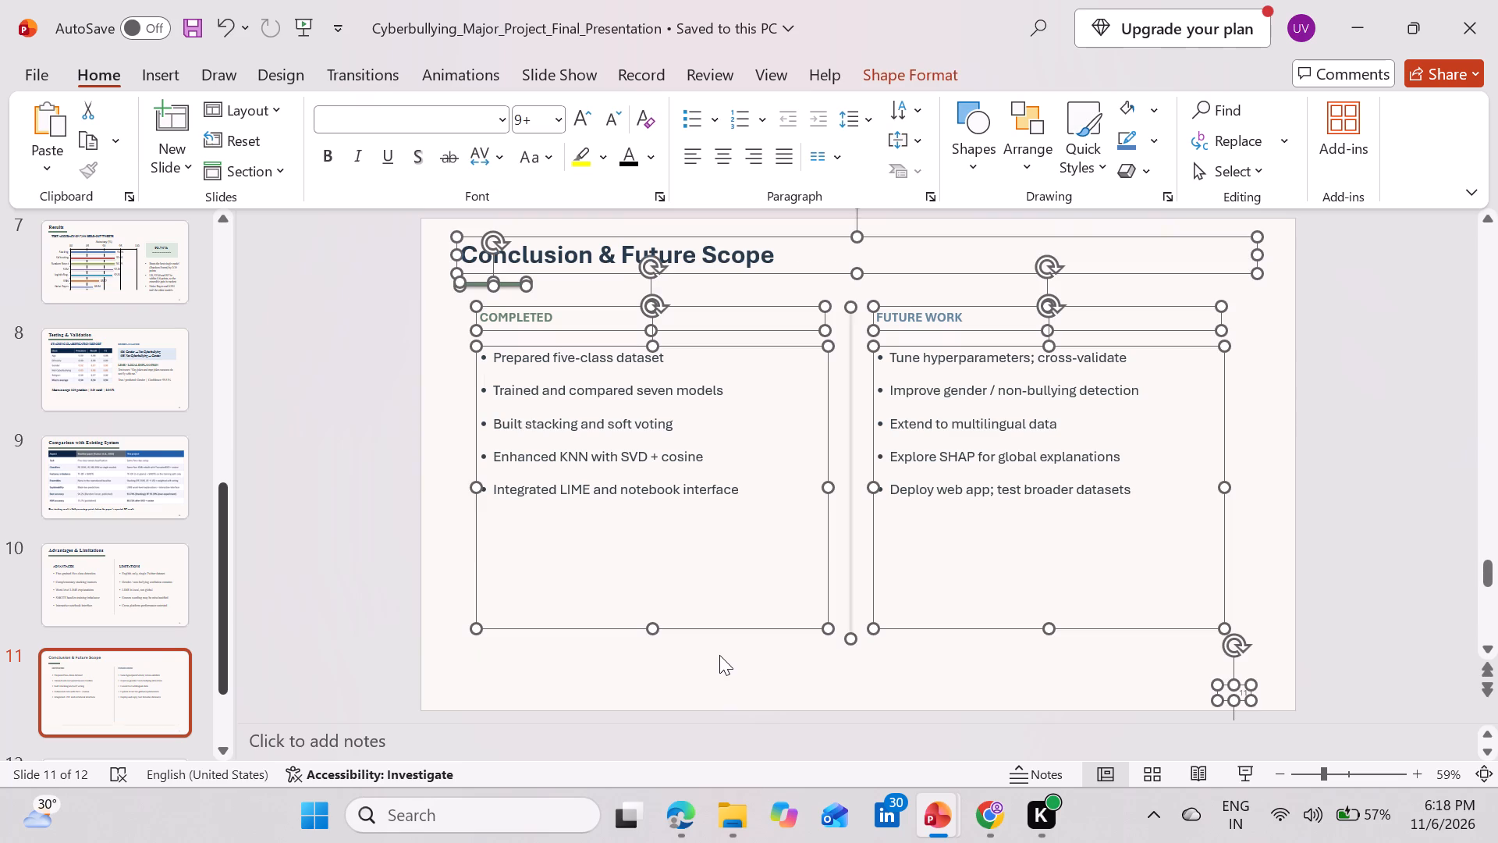
{"action": "left_click", "coordinate": [502, 115]}
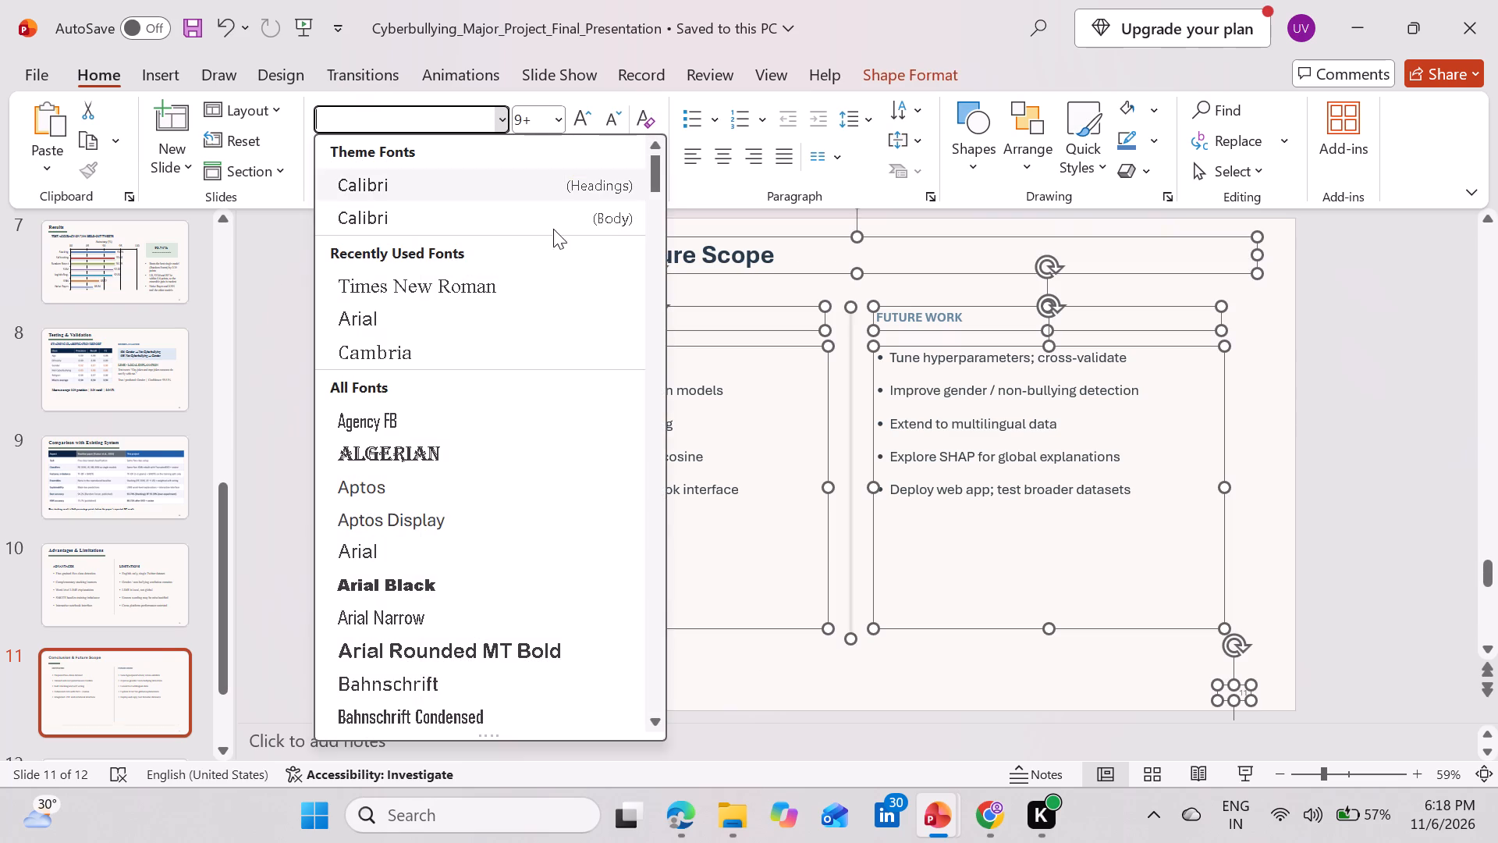
{"action": "left_click", "coordinate": [434, 293]}
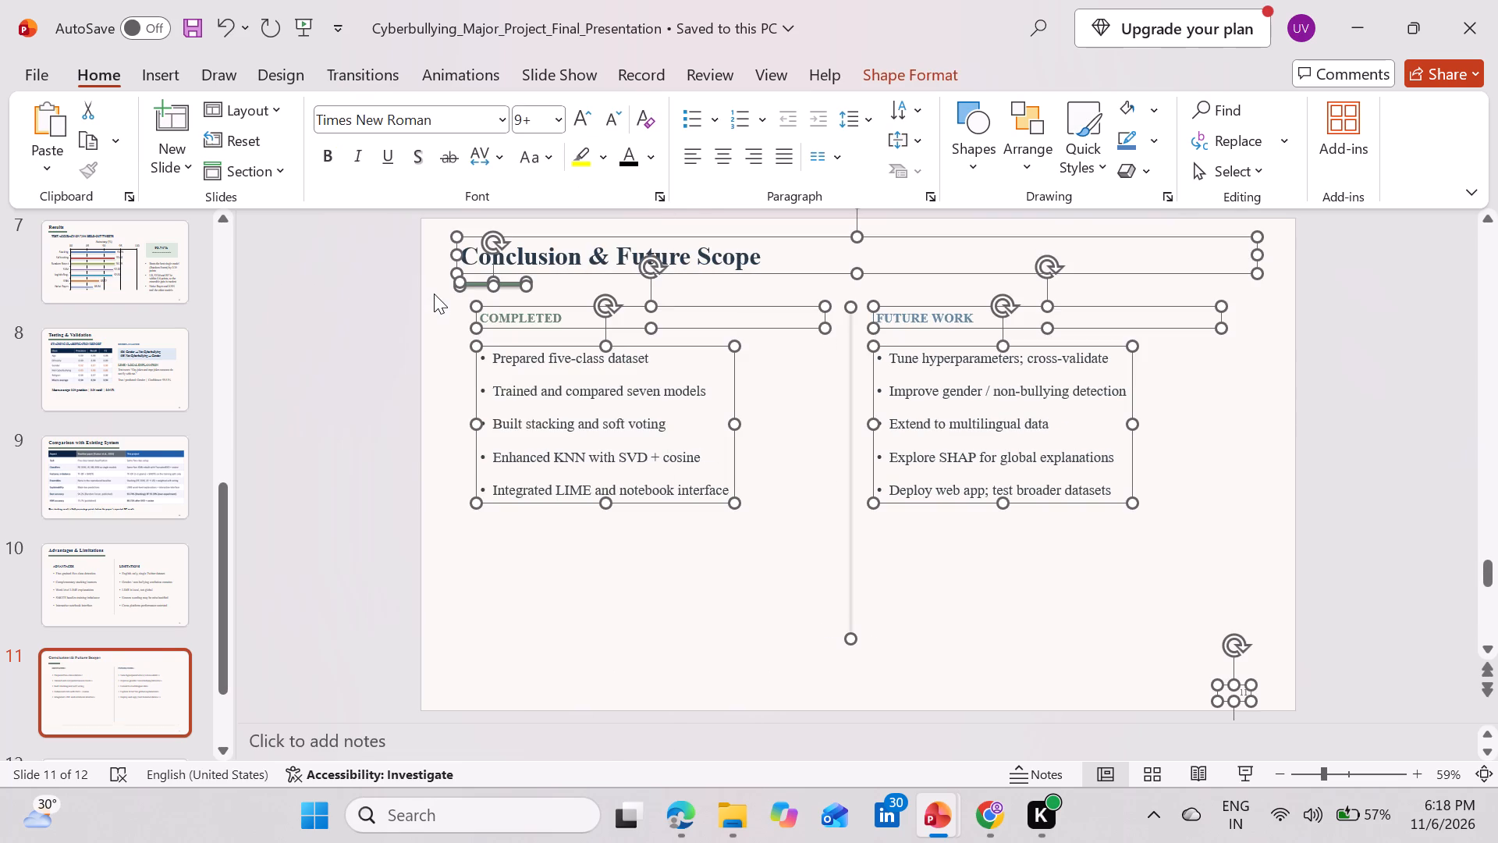
{"action": "left_click", "coordinate": [554, 568]}
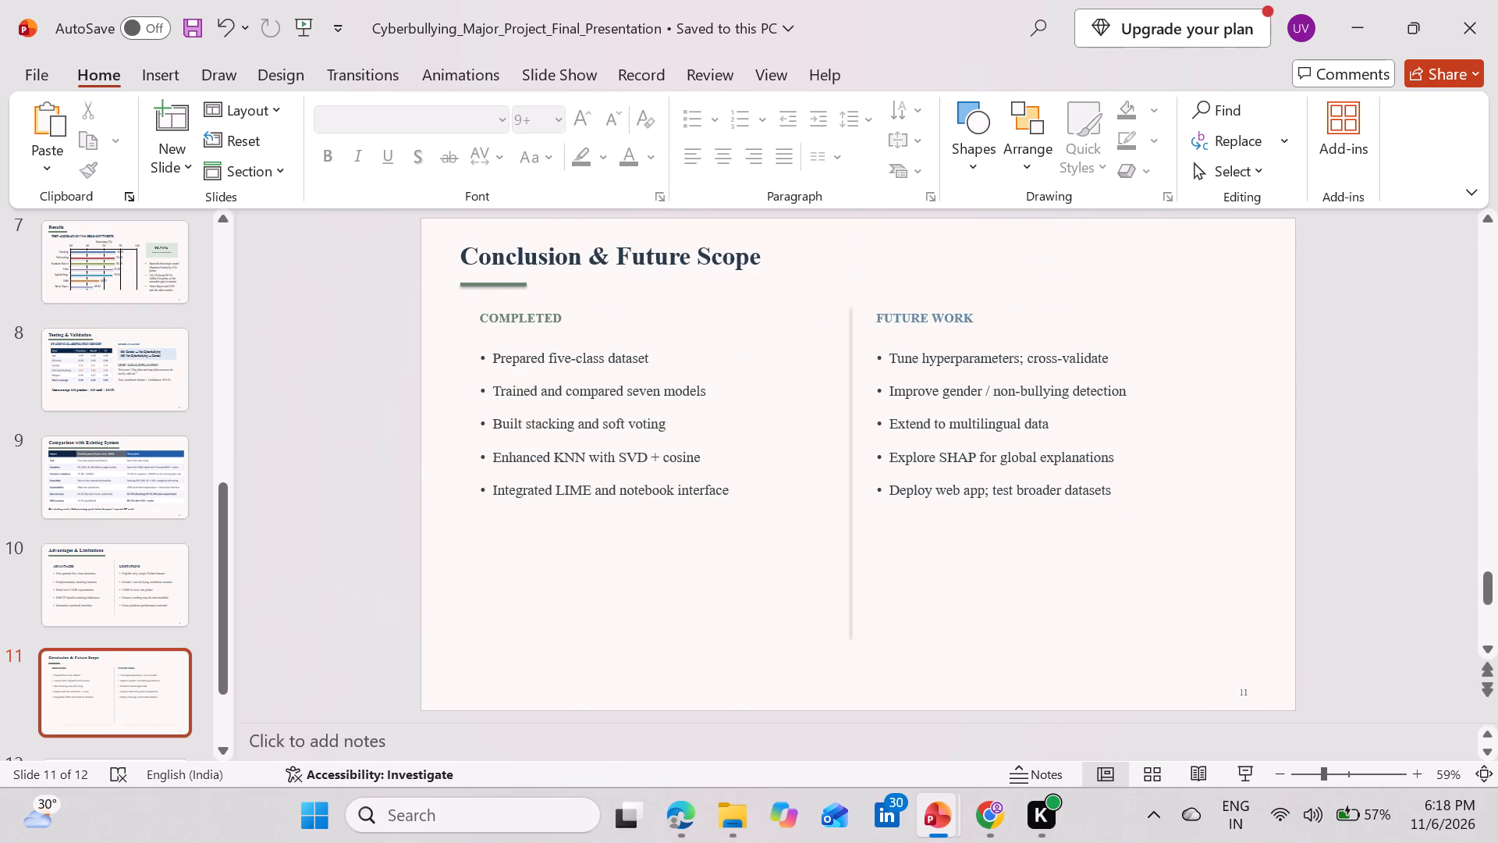
Set the "Conclusion & Future Scope" title to font size 32.
{"action": "left_click", "coordinate": [556, 253]}
{"action": "key", "text": "ctrl+a"}
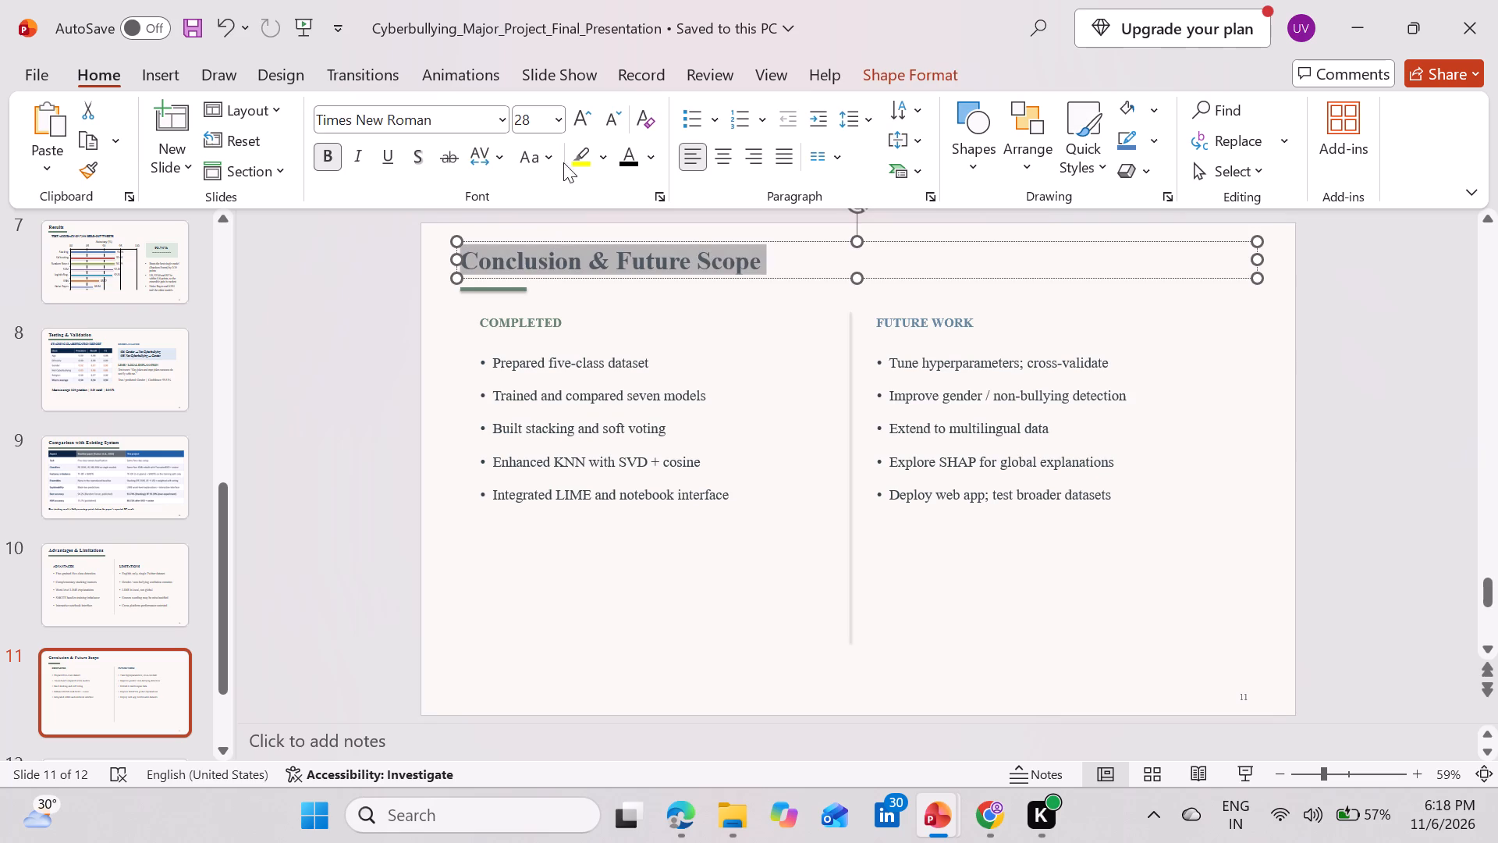
{"action": "left_click", "coordinate": [561, 123]}
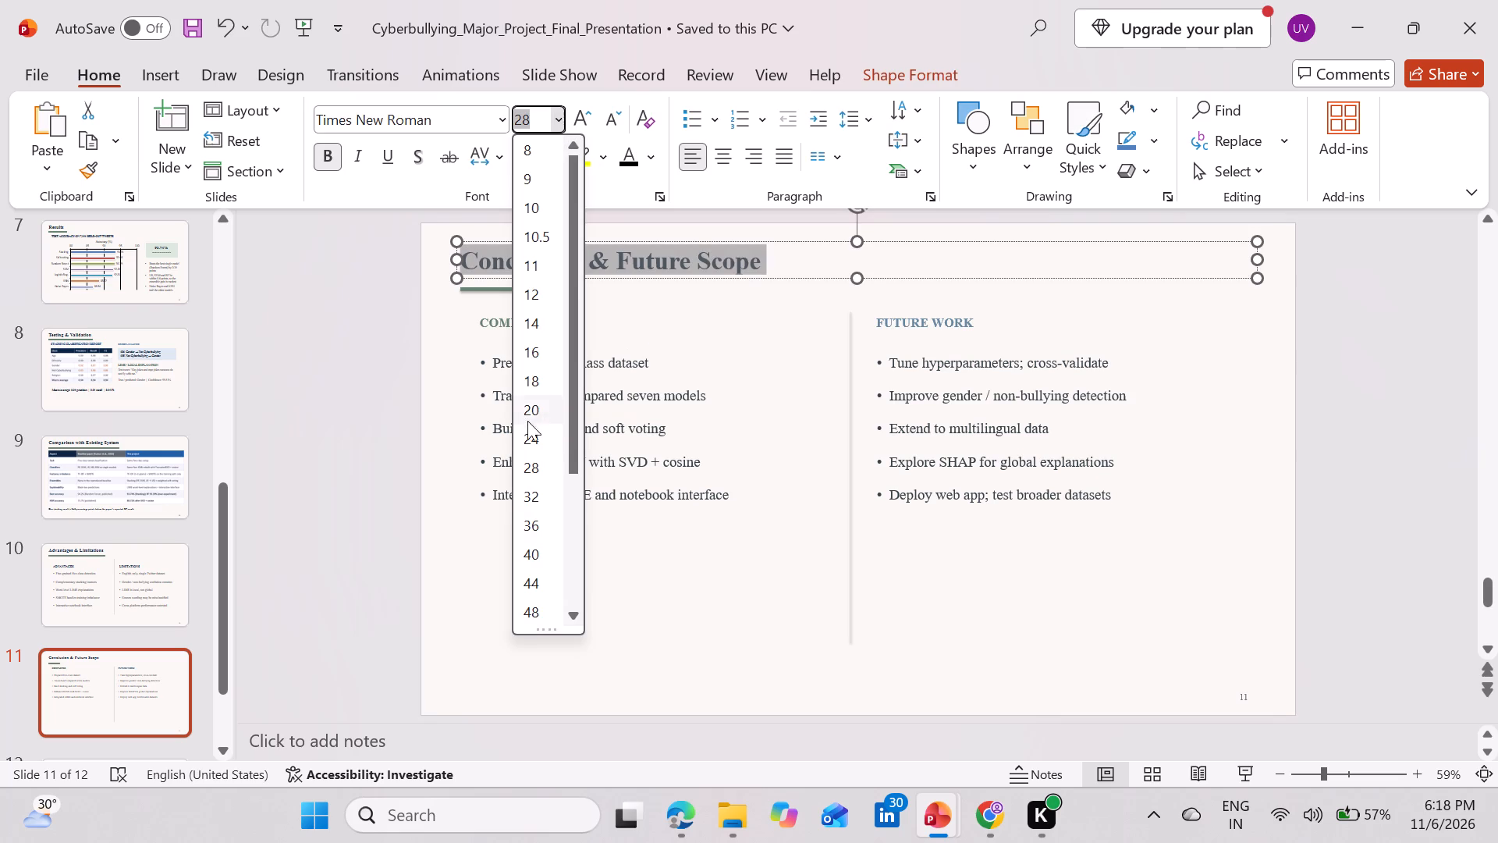
{"action": "left_click", "coordinate": [534, 501]}
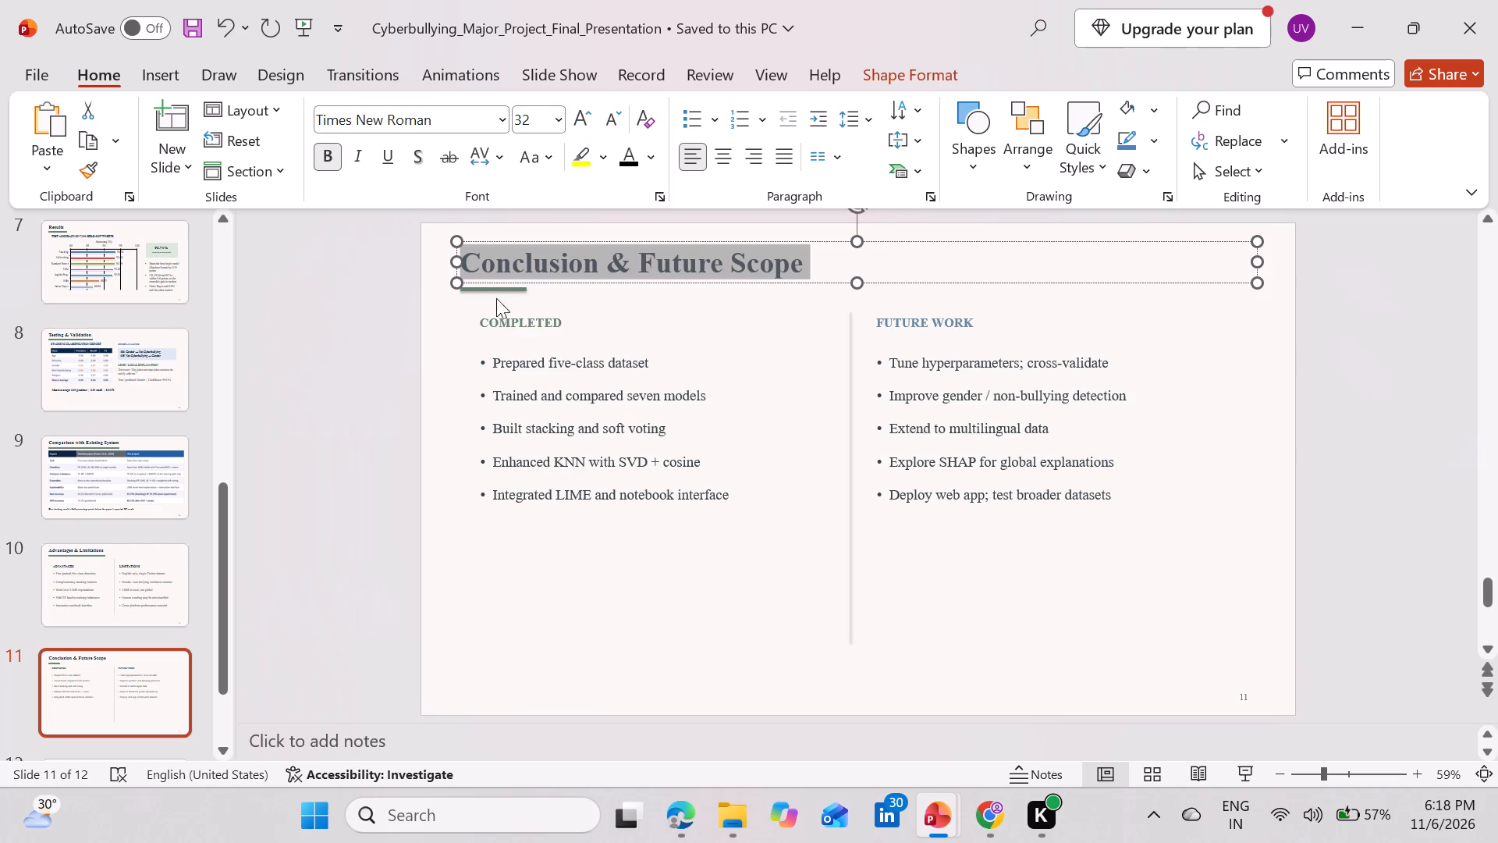
Lengthen the green line under the title so that it spans the full width of "Conclusion & Future Scope".
{"action": "left_click", "coordinate": [496, 293]}
{"action": "left_click_drag", "start_coordinate": [524, 286], "coordinate": [592, 286]}
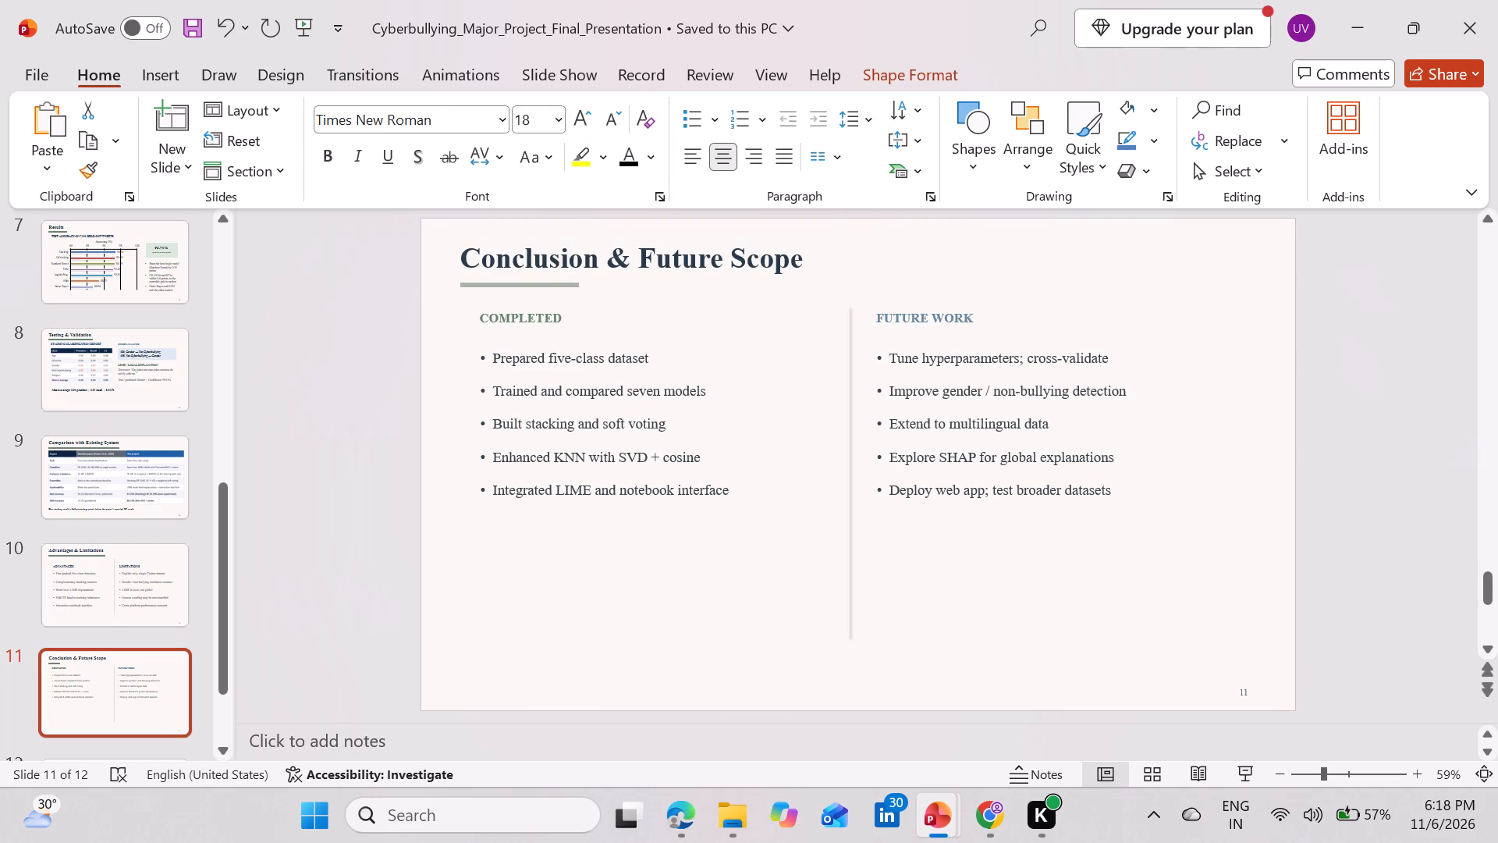
{"action": "left_click_drag", "start_coordinate": [592, 286], "coordinate": [800, 279]}
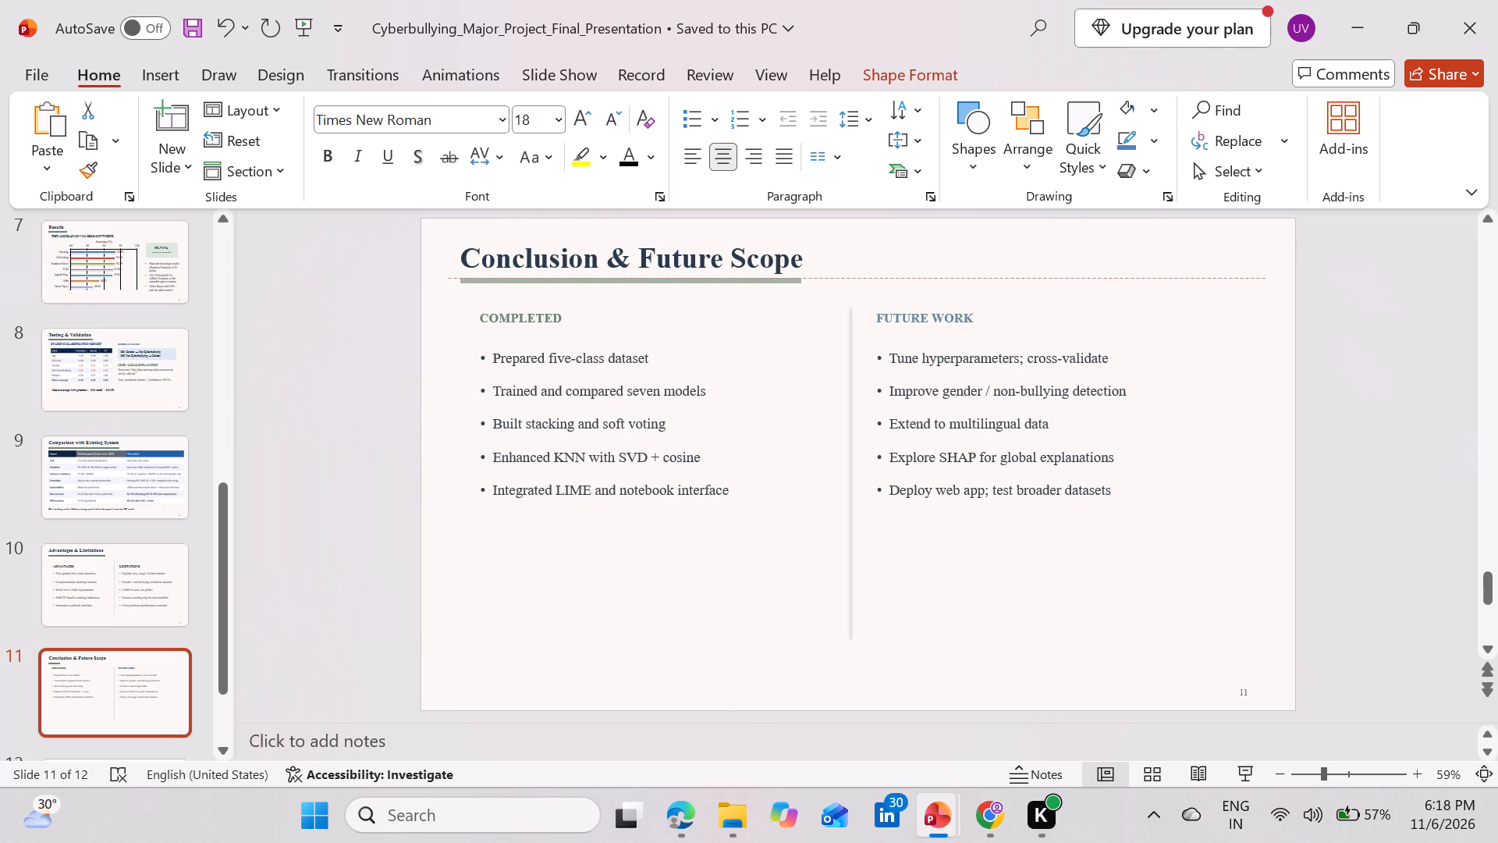
{"action": "left_click_drag", "start_coordinate": [800, 279], "coordinate": [802, 280]}
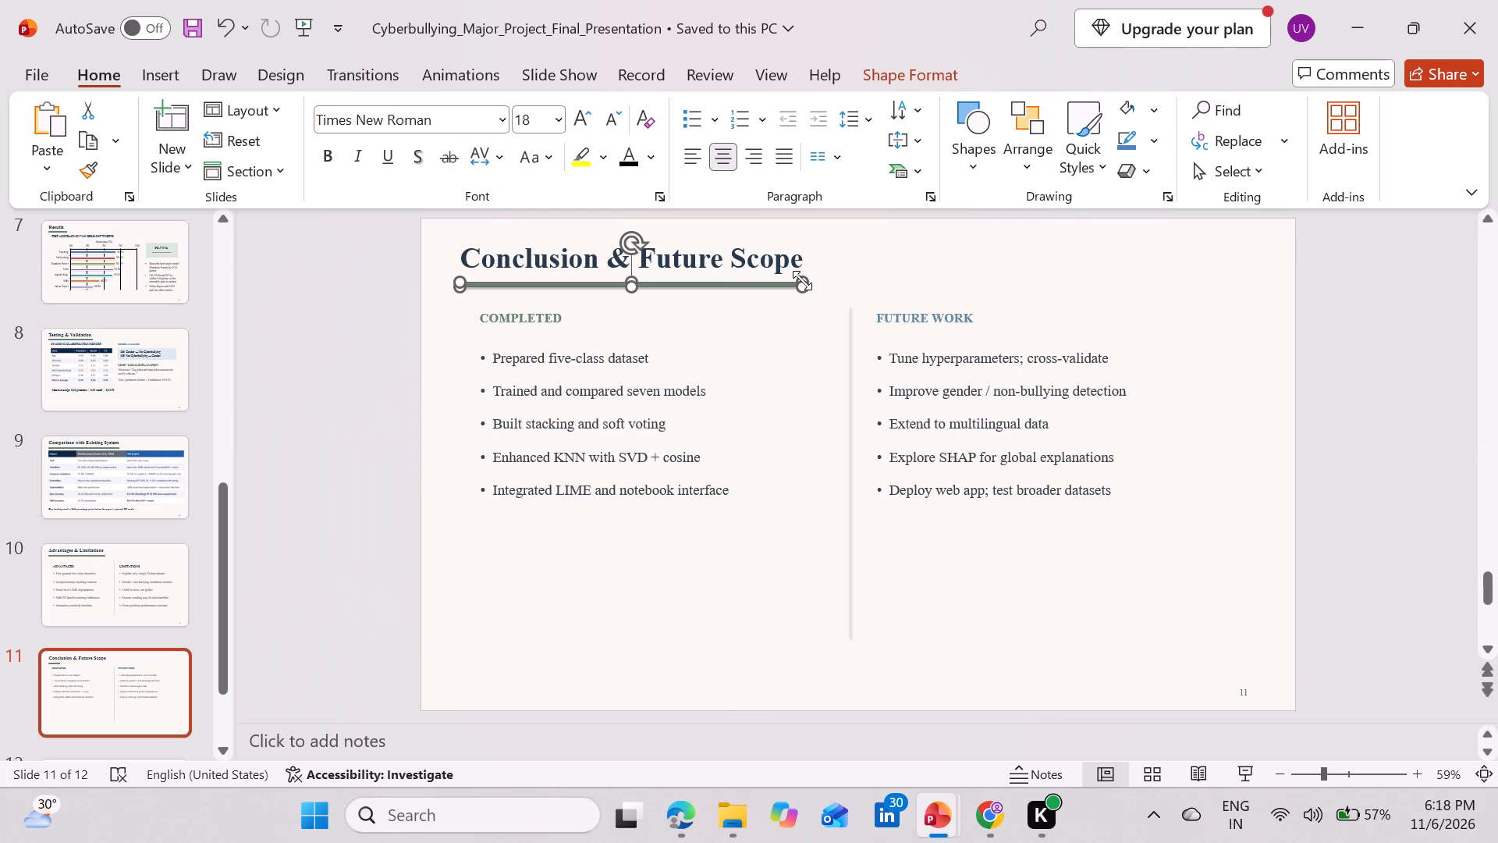
{"action": "left_click", "coordinate": [769, 371]}
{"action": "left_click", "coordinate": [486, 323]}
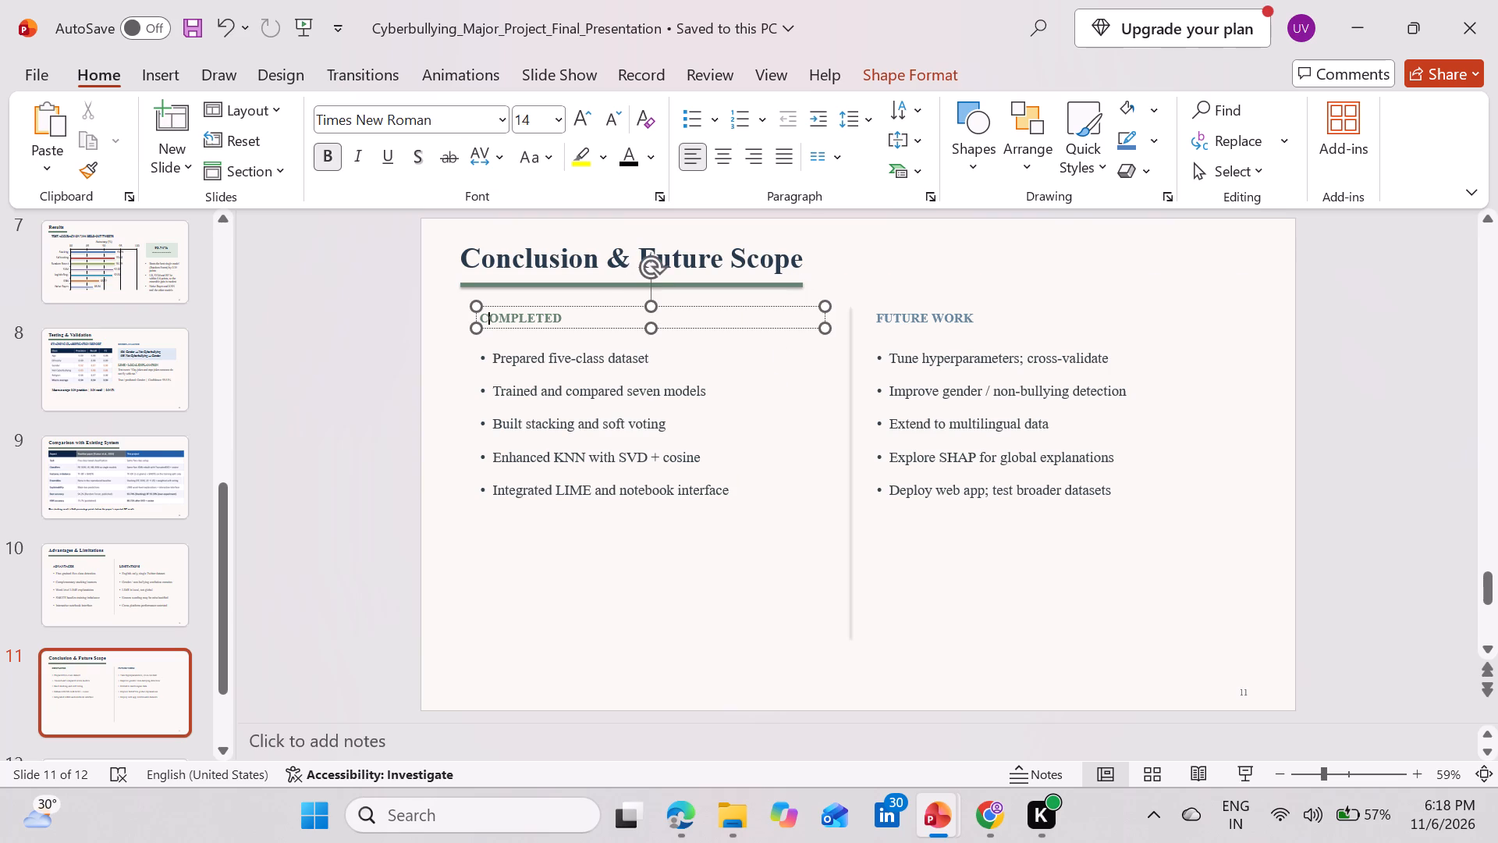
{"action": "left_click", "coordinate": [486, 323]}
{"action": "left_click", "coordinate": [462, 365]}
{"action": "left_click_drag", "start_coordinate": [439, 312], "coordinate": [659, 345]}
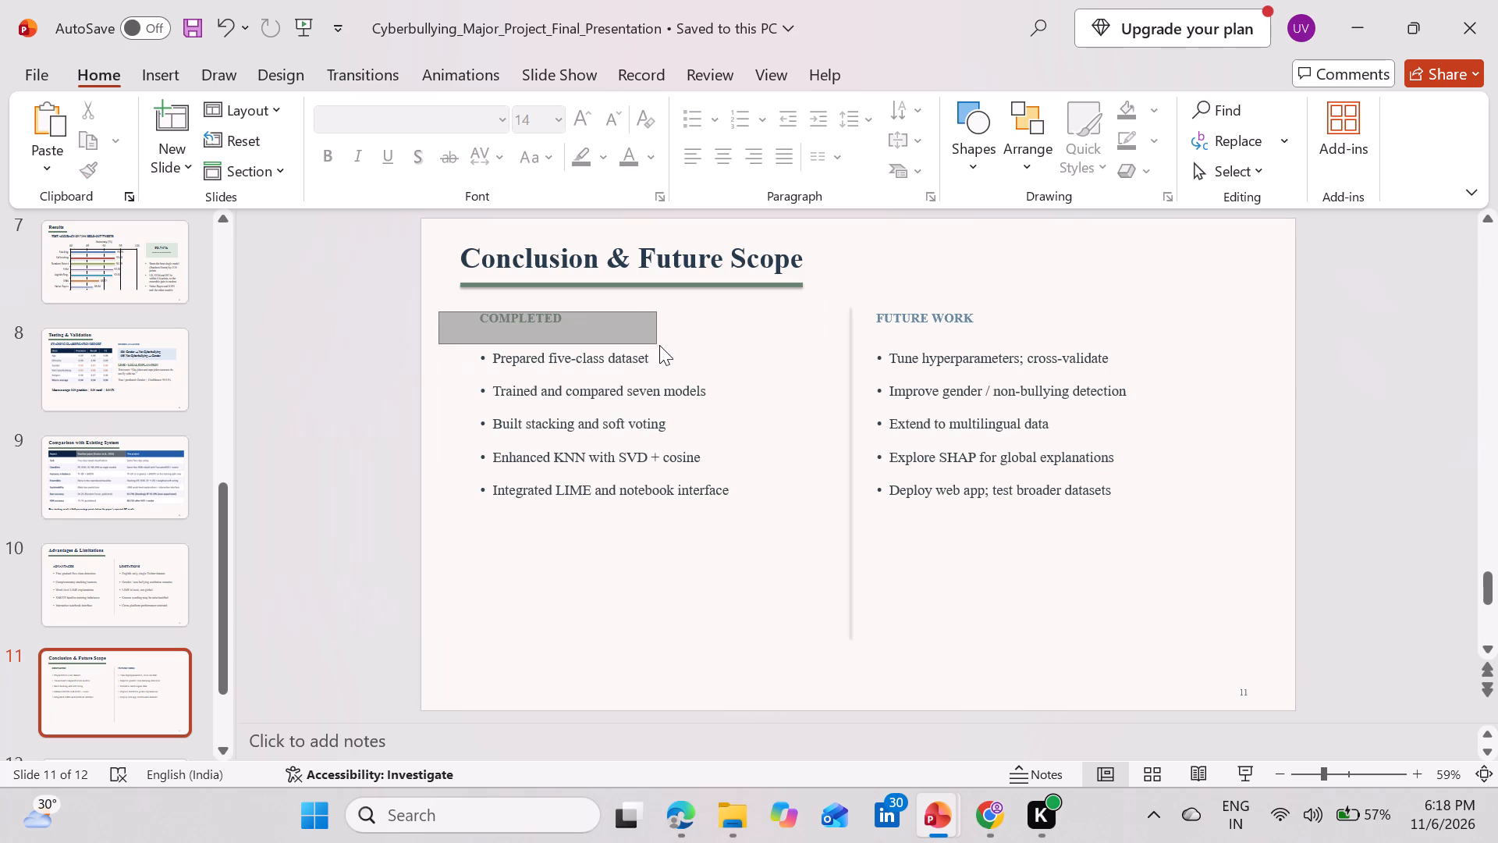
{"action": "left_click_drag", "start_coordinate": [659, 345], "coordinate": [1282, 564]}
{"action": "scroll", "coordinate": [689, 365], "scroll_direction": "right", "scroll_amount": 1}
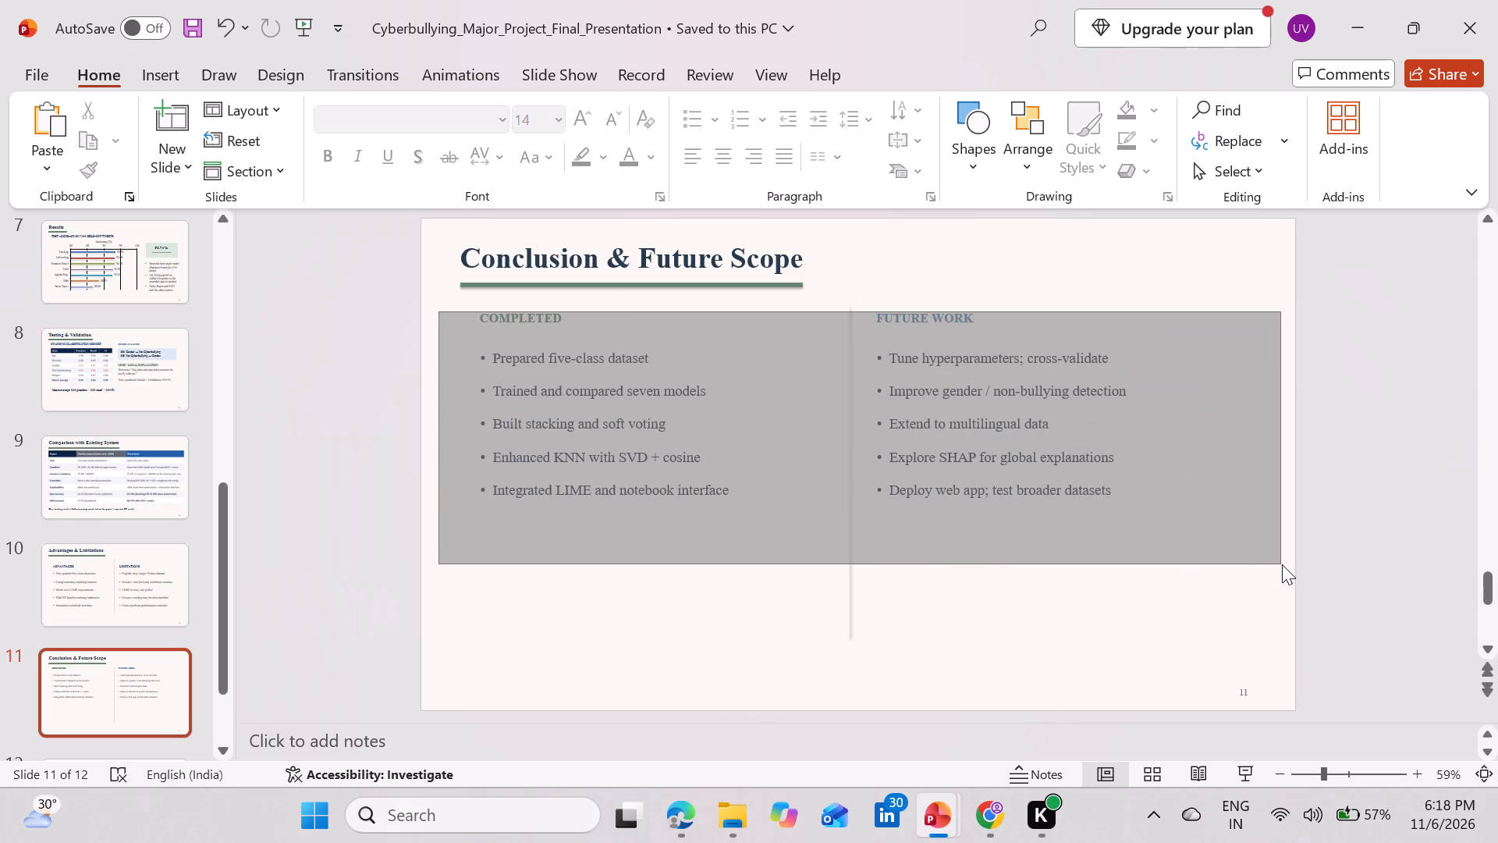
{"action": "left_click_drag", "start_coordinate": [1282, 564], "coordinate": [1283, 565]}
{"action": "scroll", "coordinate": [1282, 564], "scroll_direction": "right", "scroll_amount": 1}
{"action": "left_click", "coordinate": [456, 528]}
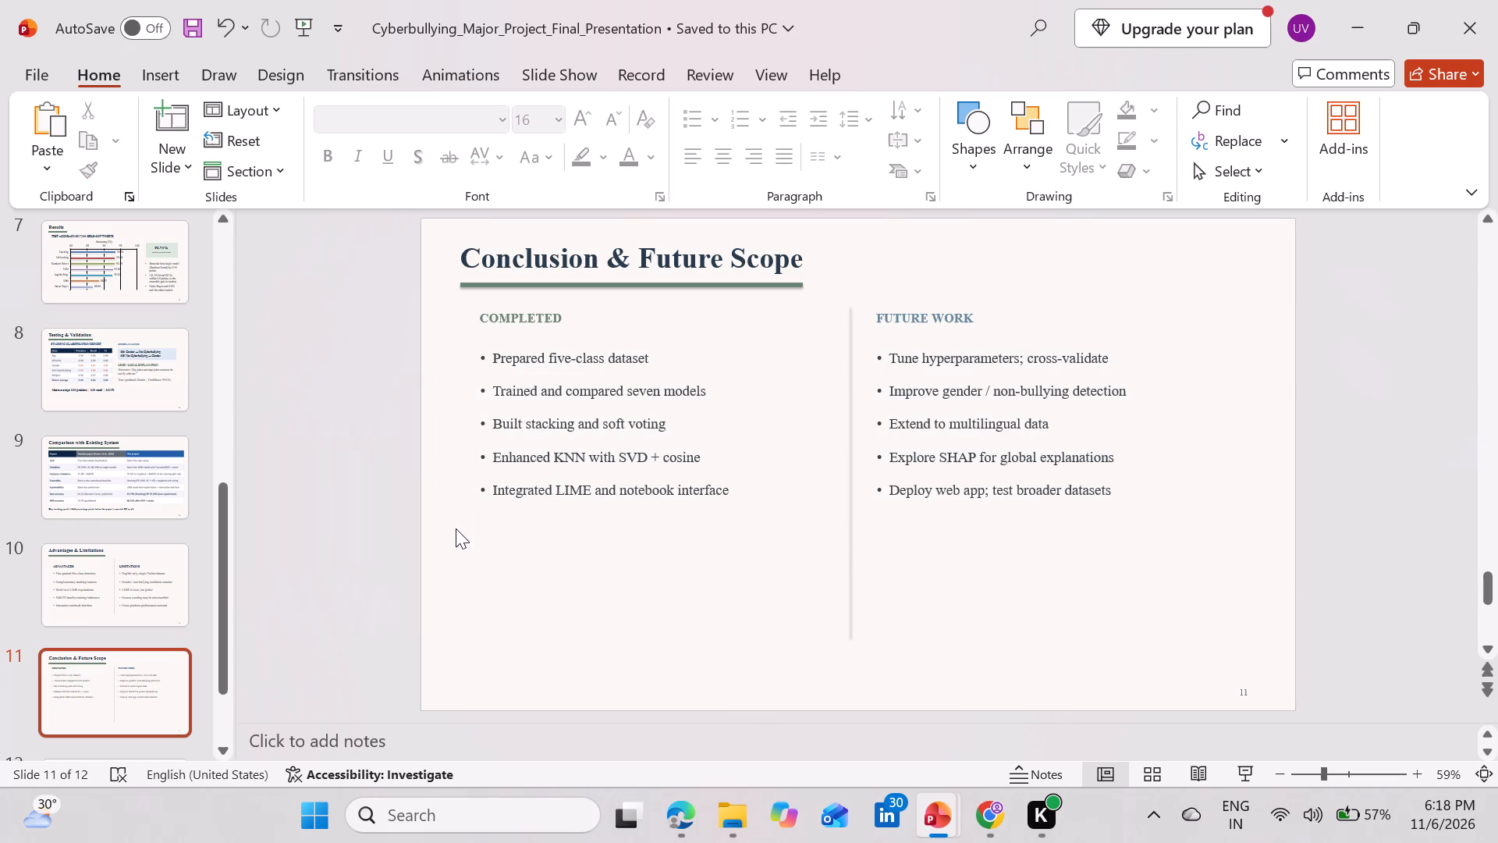
Move the COMPLETED and FUTURE WORK columns and their divider line down together to leave more space below the title.
{"action": "left_click_drag", "start_coordinate": [435, 299], "coordinate": [888, 329]}
{"action": "scroll", "coordinate": [738, 329], "scroll_direction": "right", "scroll_amount": 1}
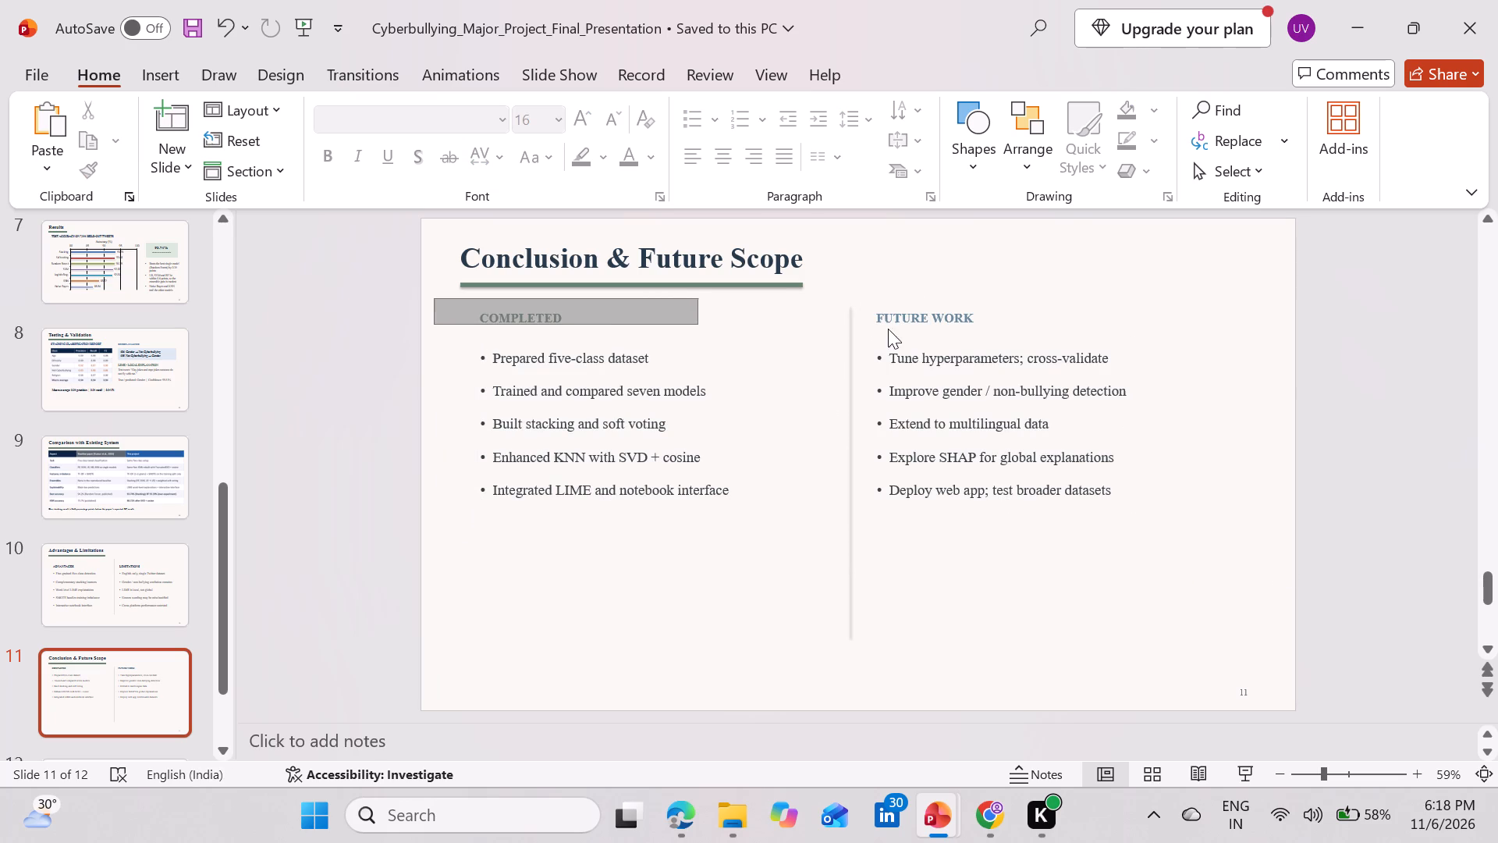
{"action": "scroll", "coordinate": [888, 329], "scroll_direction": "right", "scroll_amount": 1}
{"action": "left_click_drag", "start_coordinate": [888, 329], "coordinate": [1264, 638]}
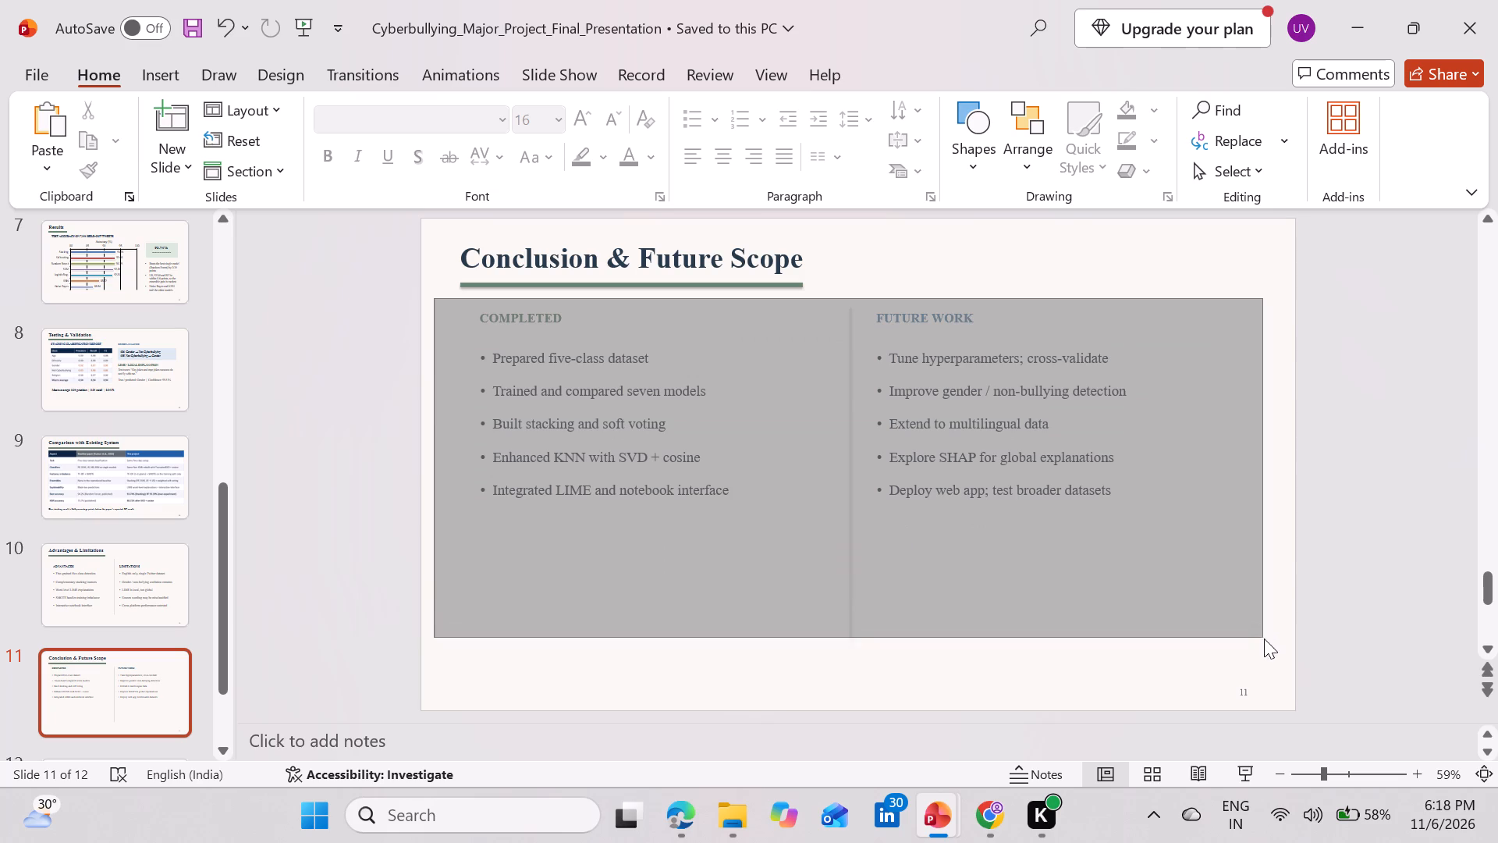
{"action": "left_click_drag", "start_coordinate": [1264, 638], "coordinate": [1283, 643]}
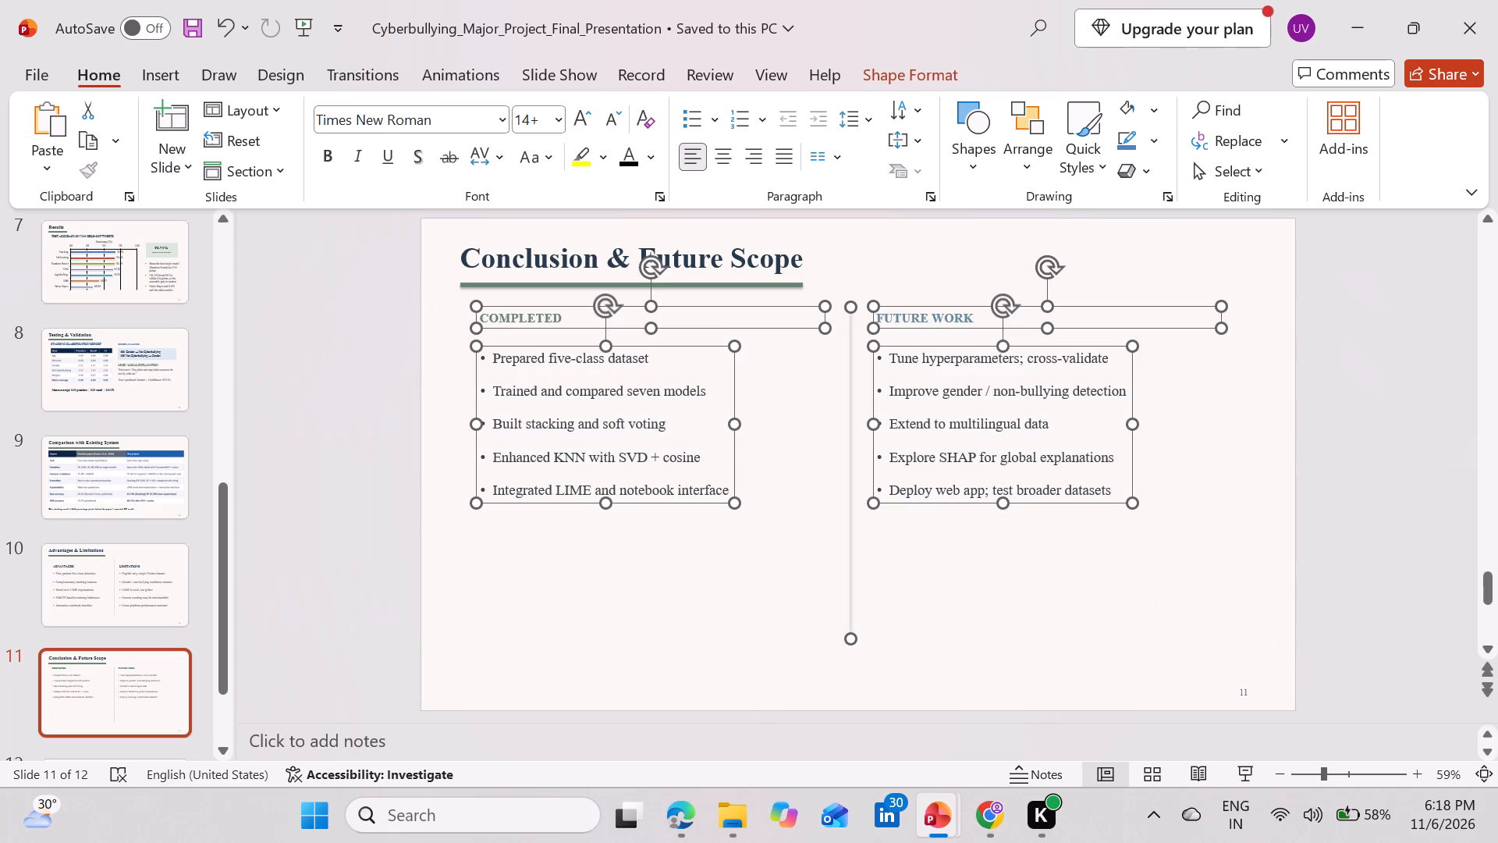
{"action": "left_click_drag", "start_coordinate": [558, 304], "coordinate": [559, 356]}
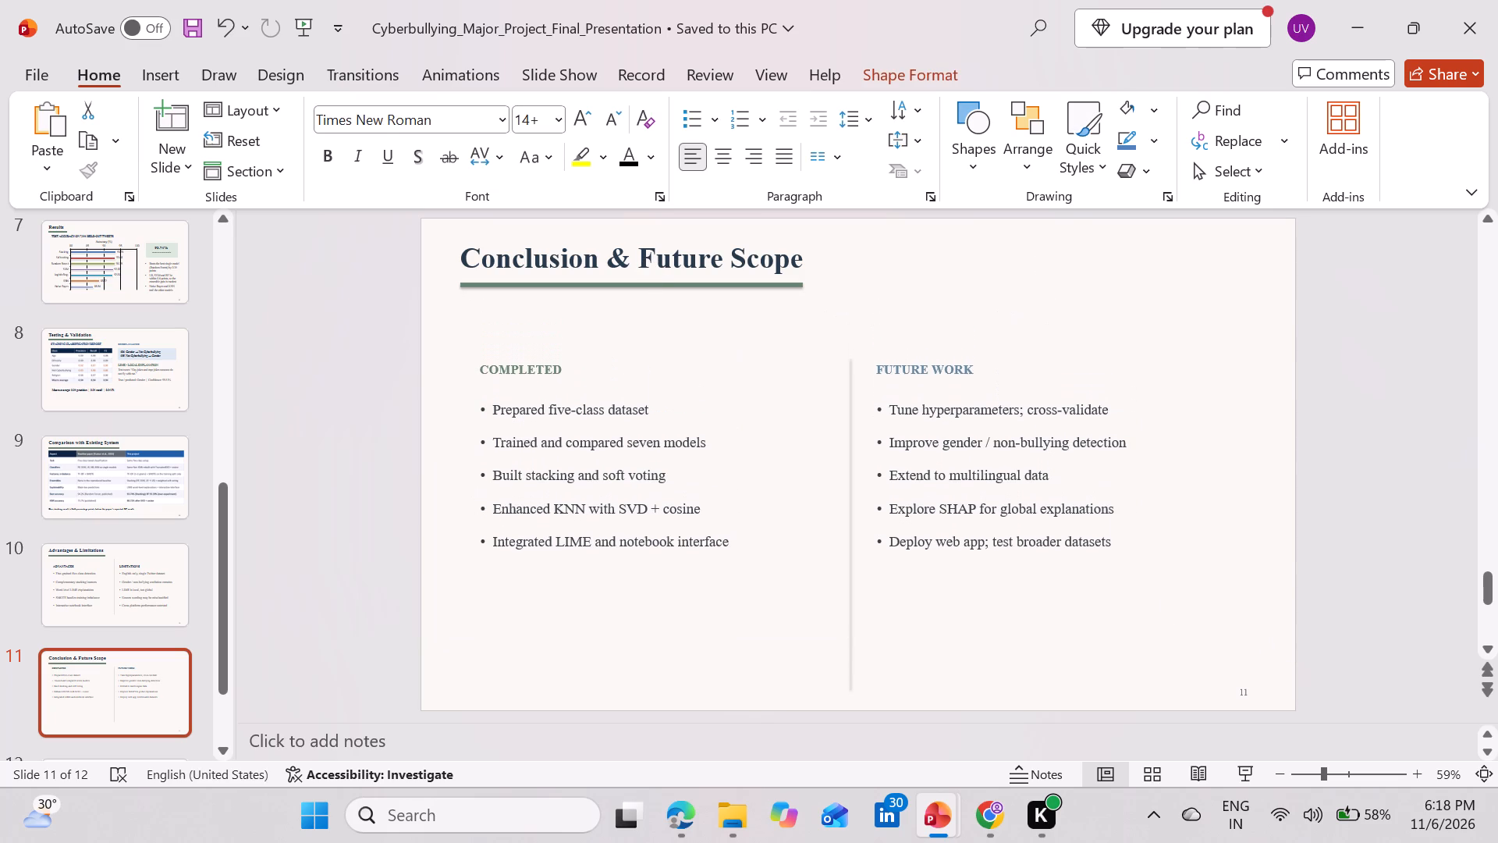
{"action": "left_click_drag", "start_coordinate": [559, 356], "coordinate": [564, 346]}
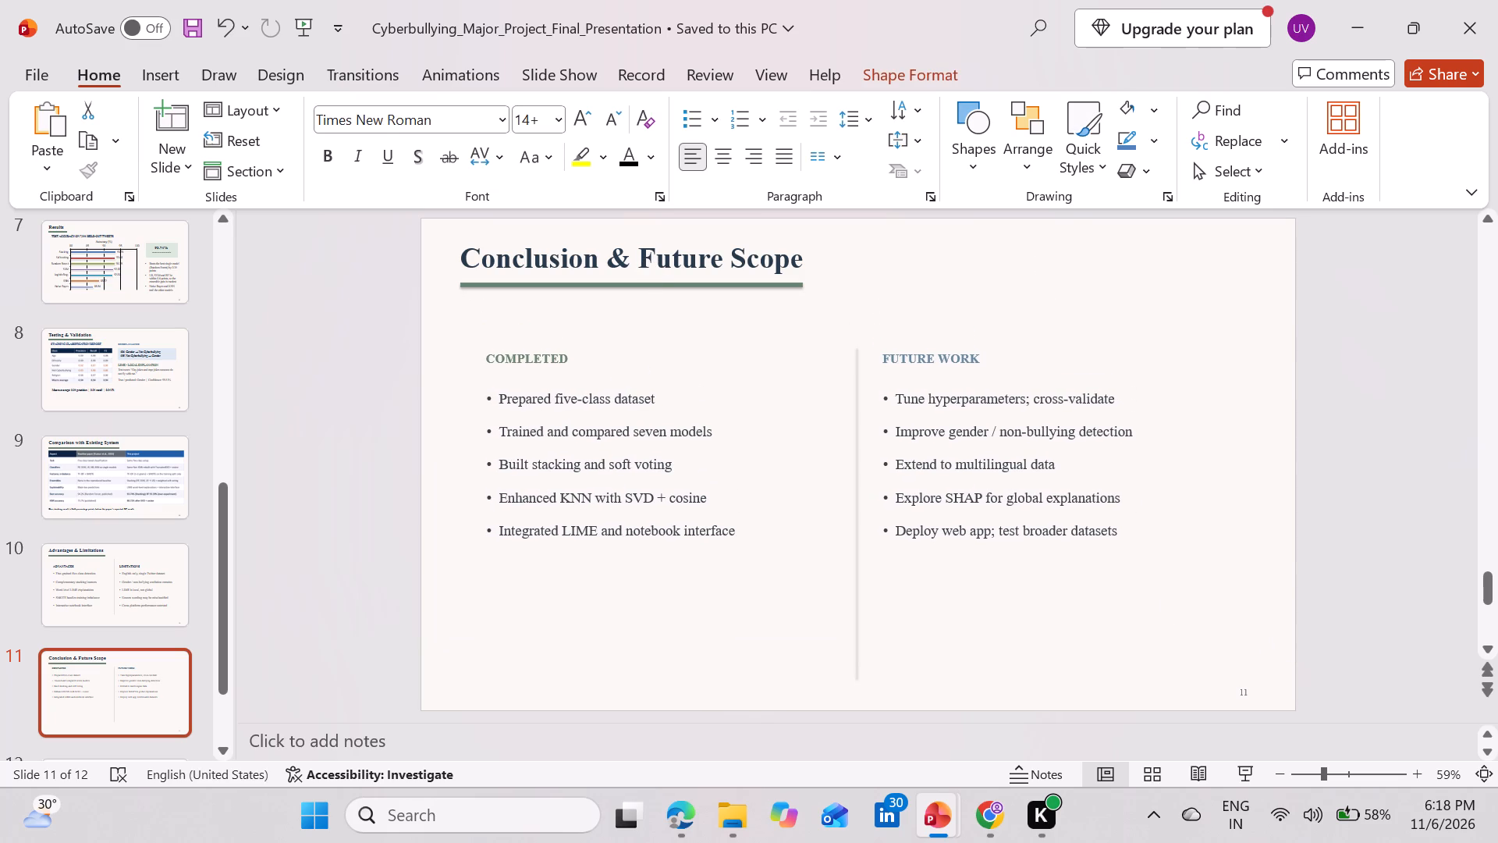
{"action": "left_click_drag", "start_coordinate": [564, 346], "coordinate": [564, 344]}
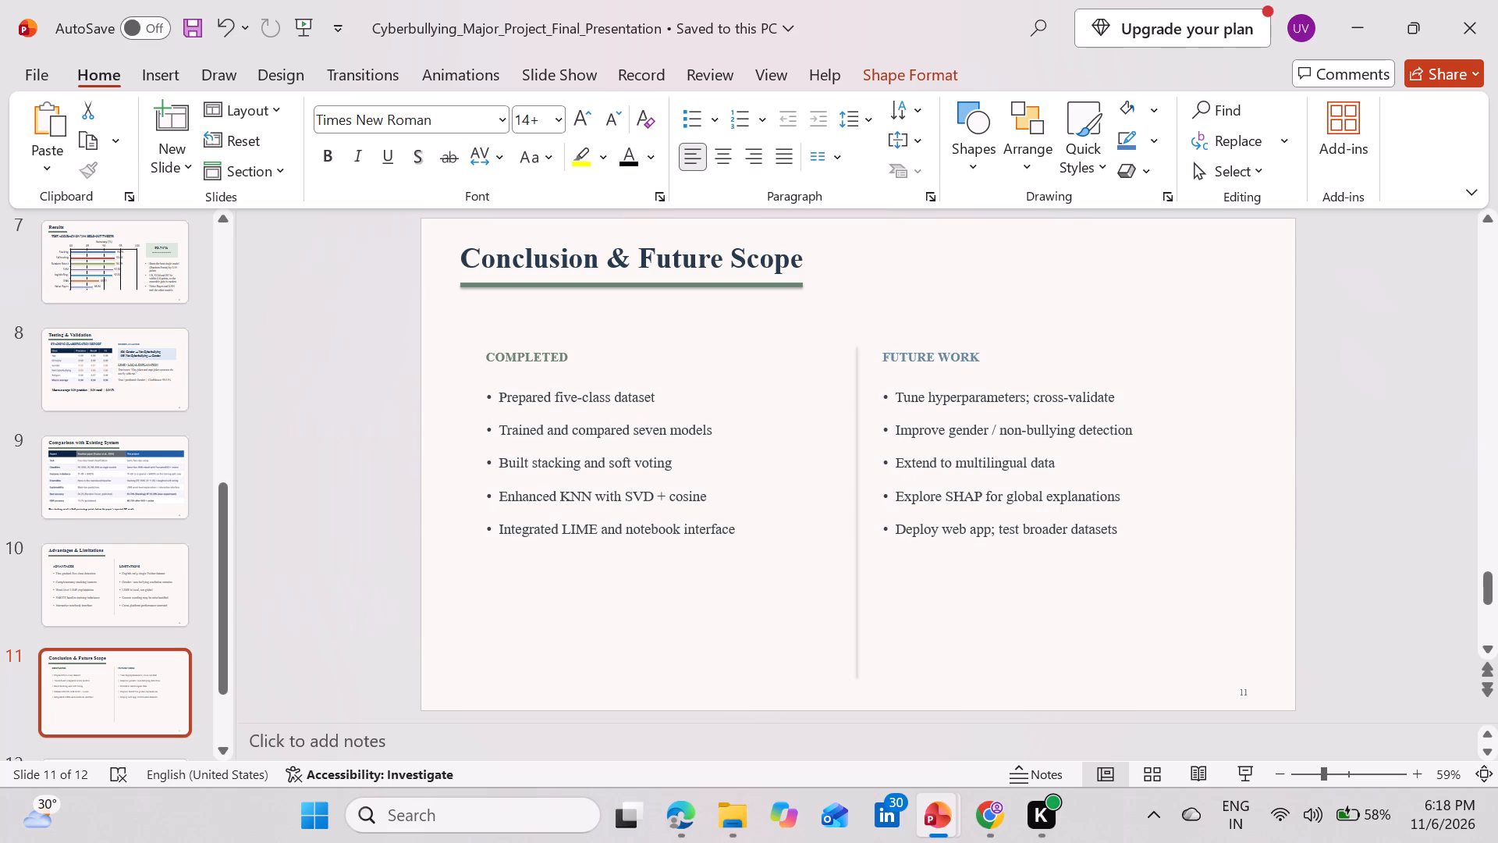
{"action": "left_click_drag", "start_coordinate": [564, 344], "coordinate": [565, 344]}
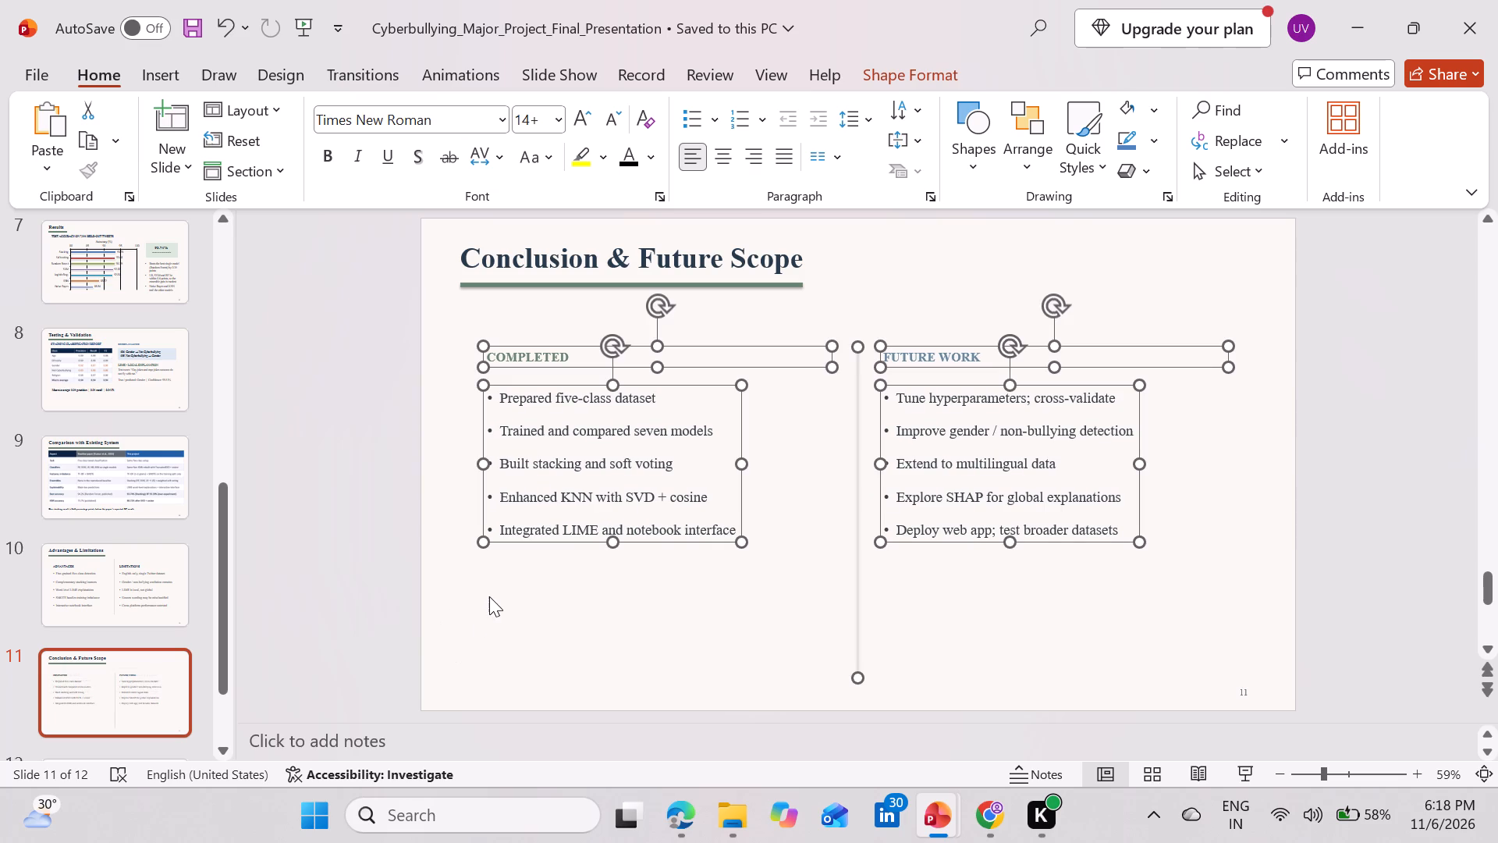
{"action": "left_click", "coordinate": [489, 596]}
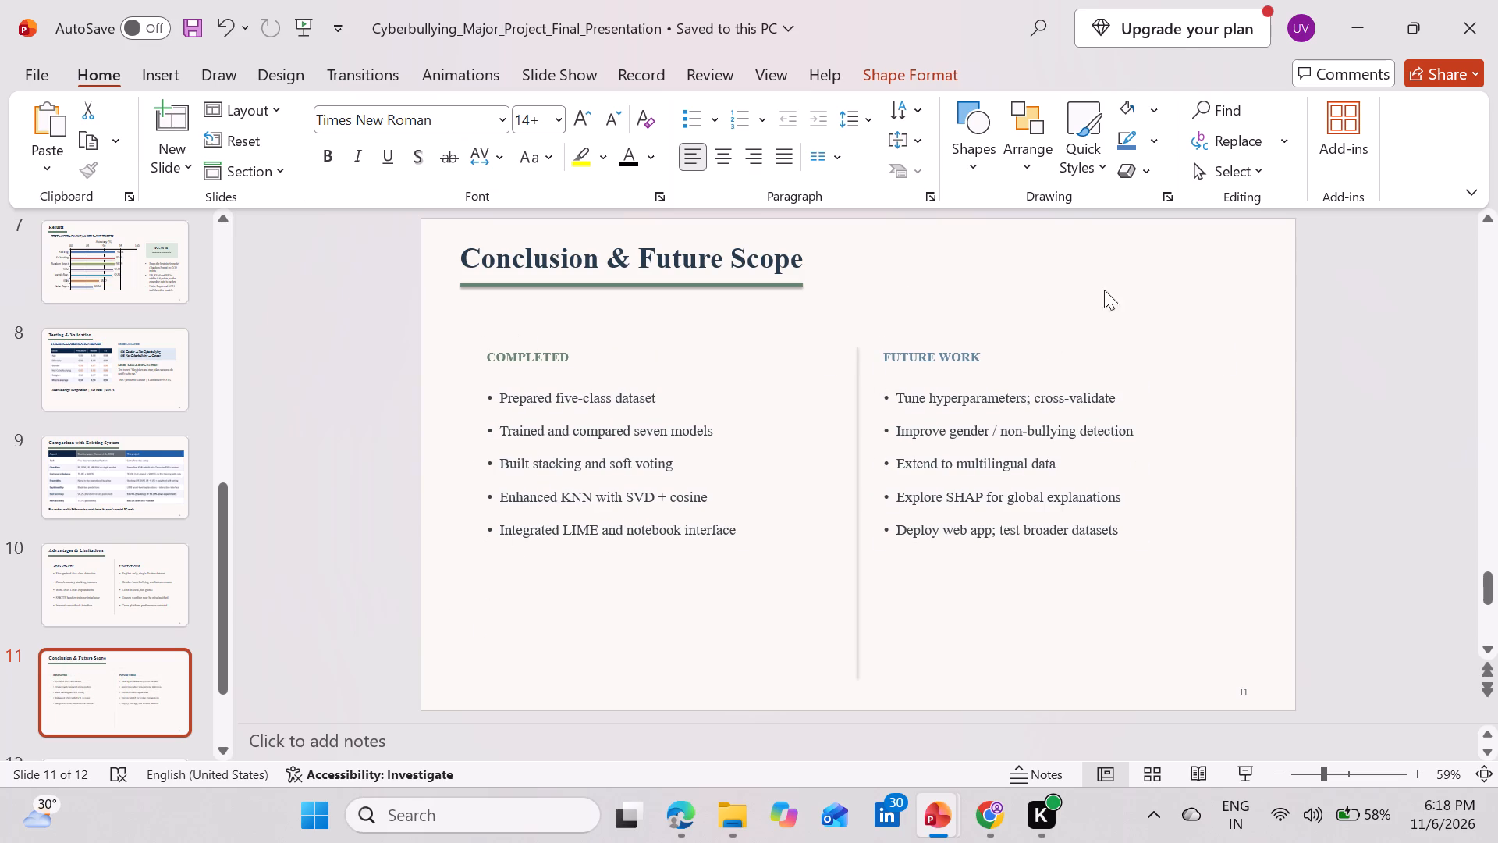
Recolor the COMPLETED and FUTURE WORK headings in the same darker shade of the theme's blue accent color.
{"action": "left_click", "coordinate": [534, 357]}
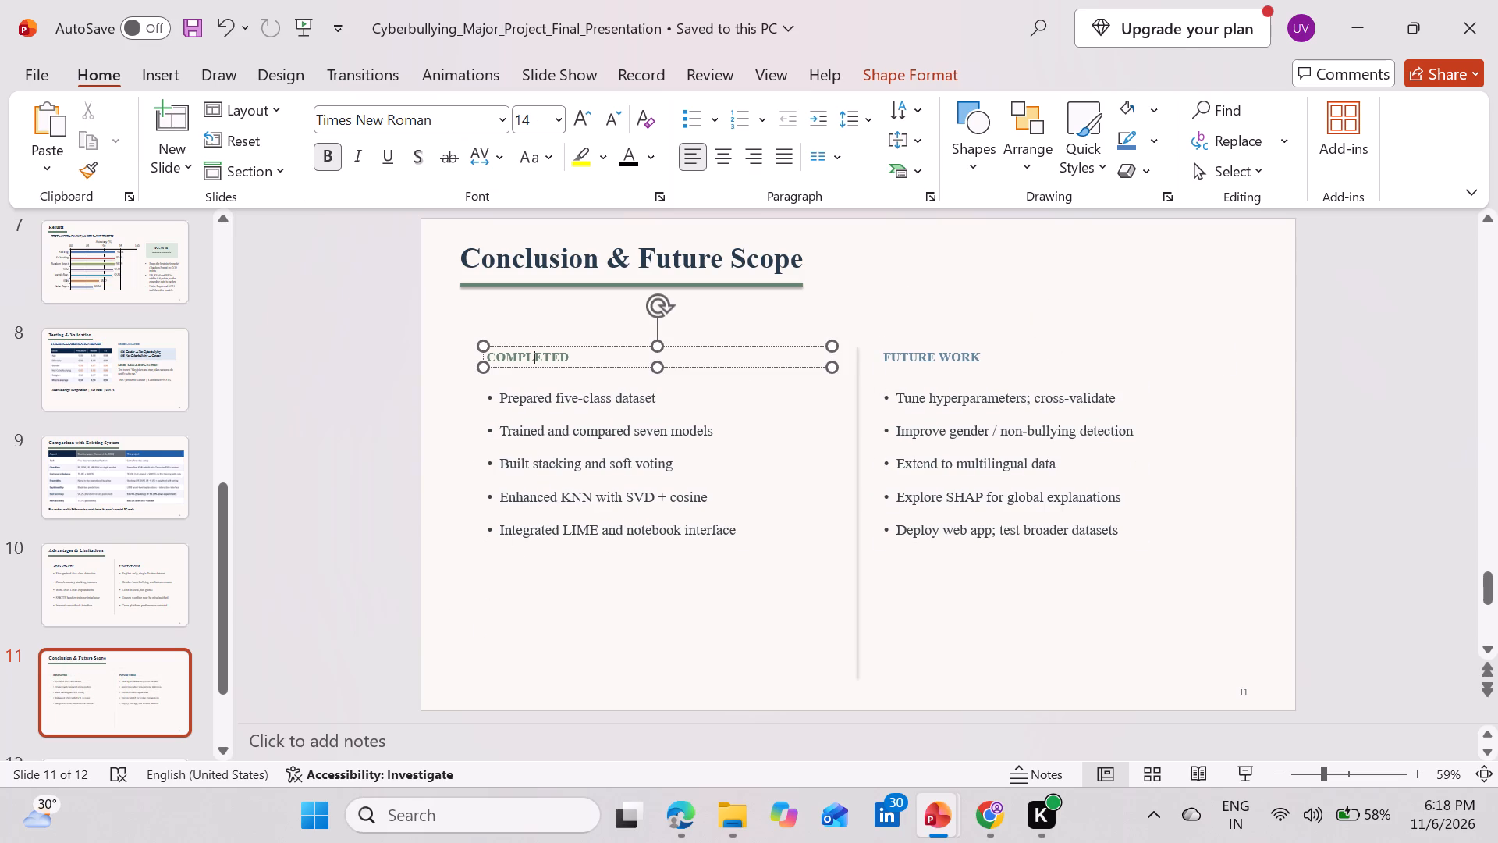
{"action": "key", "text": "ctrl+a"}
{"action": "left_click", "coordinate": [655, 151]}
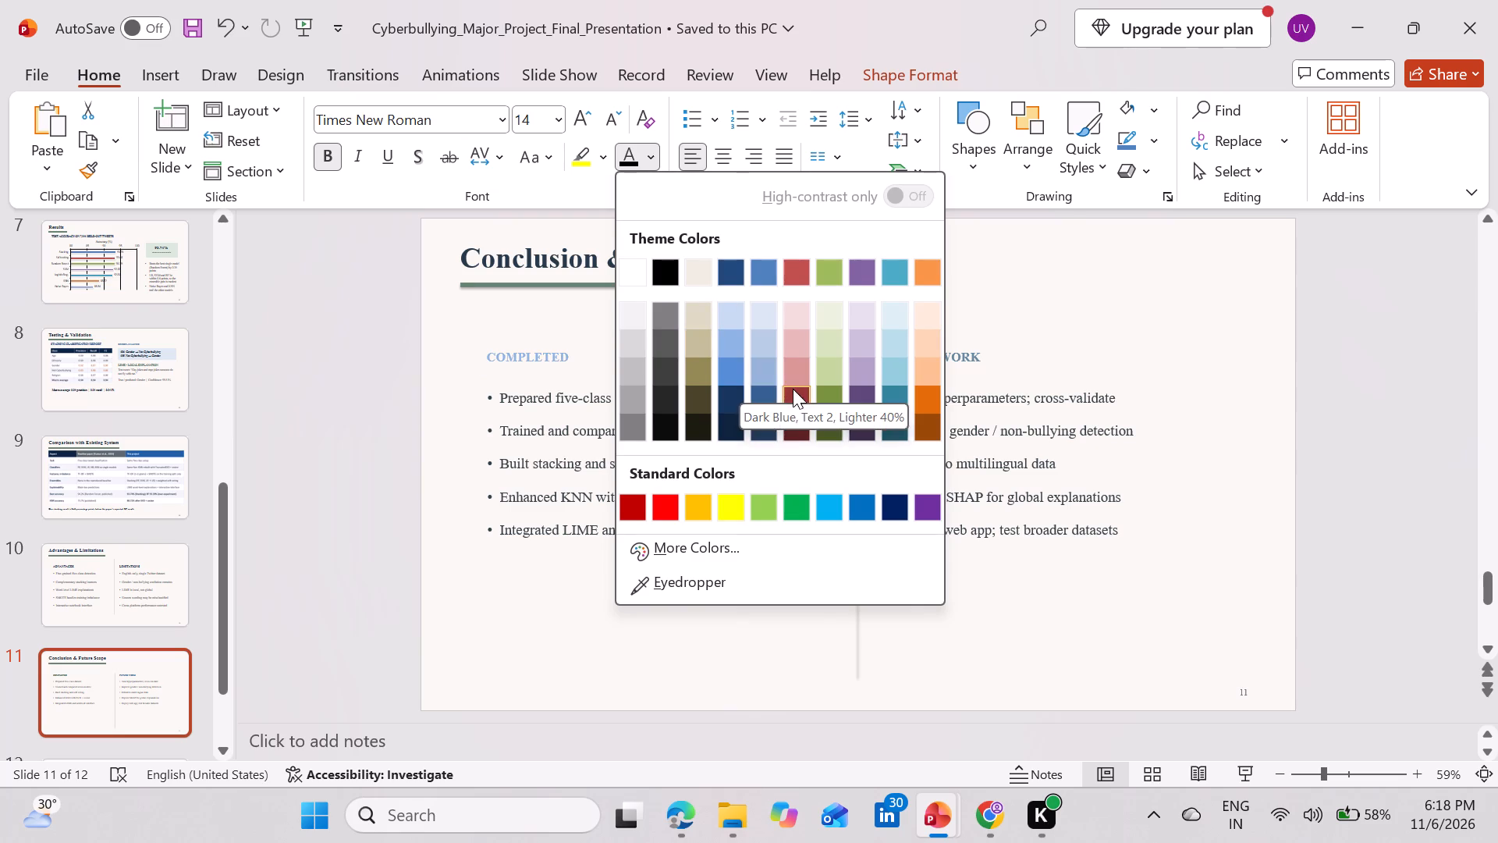
{"action": "left_click", "coordinate": [762, 397]}
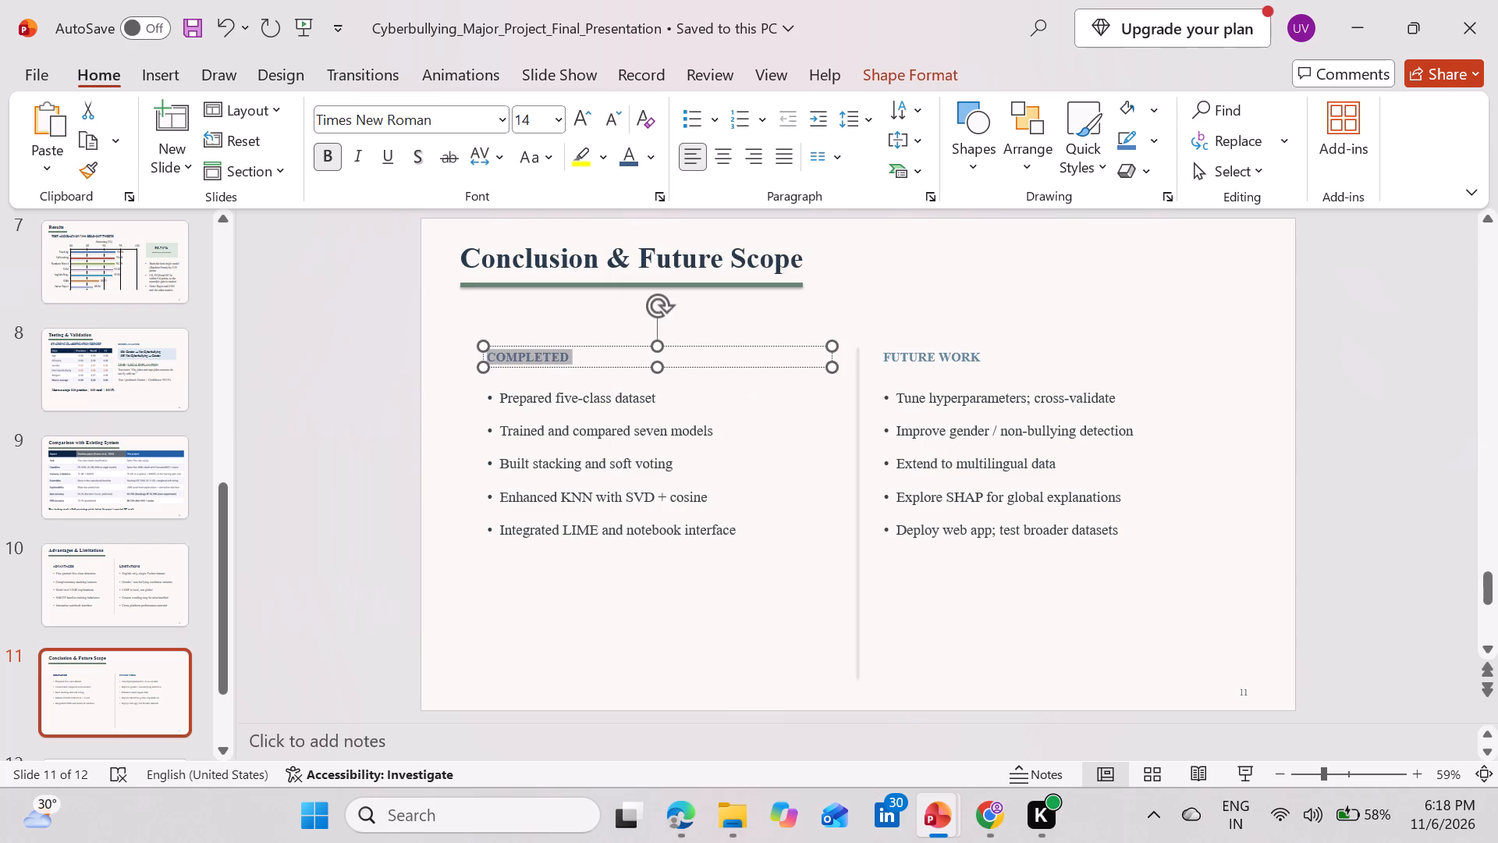
{"action": "left_click", "coordinate": [891, 360]}
{"action": "key", "text": "ctrl+a"}
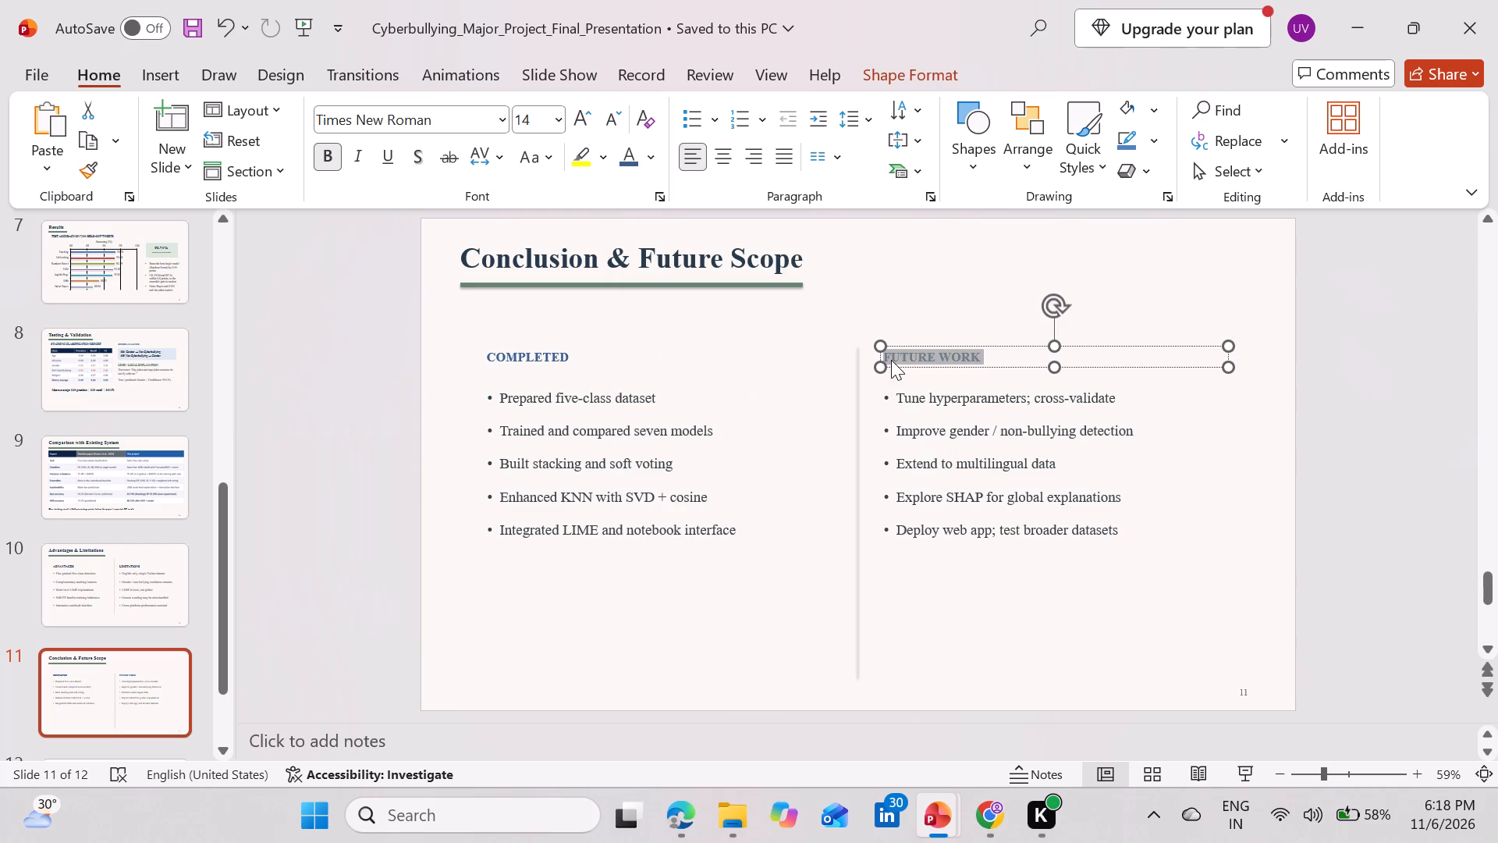
{"action": "left_click", "coordinate": [658, 152]}
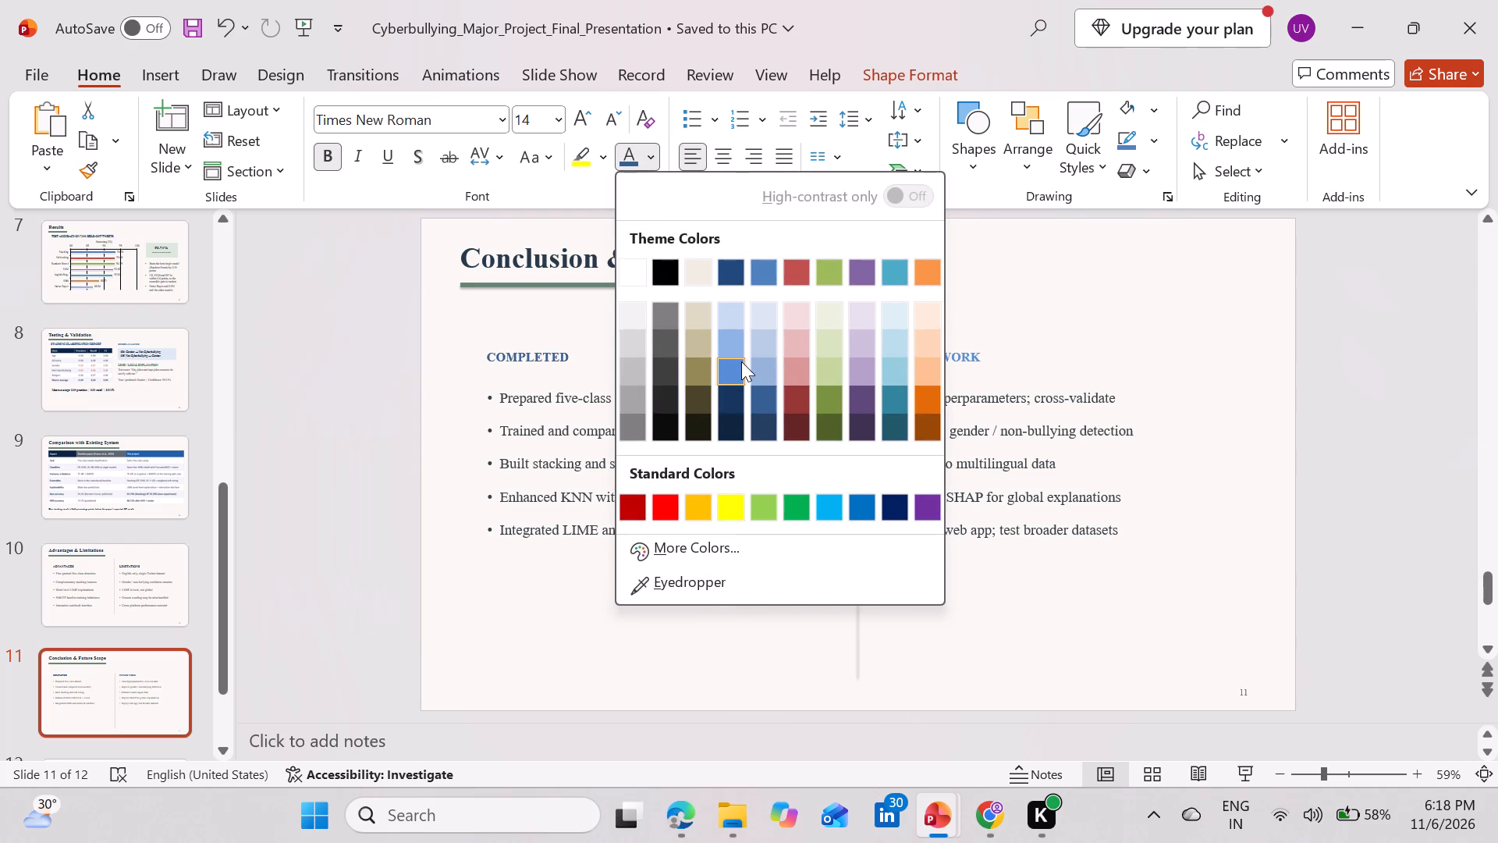
{"action": "left_click", "coordinate": [762, 400]}
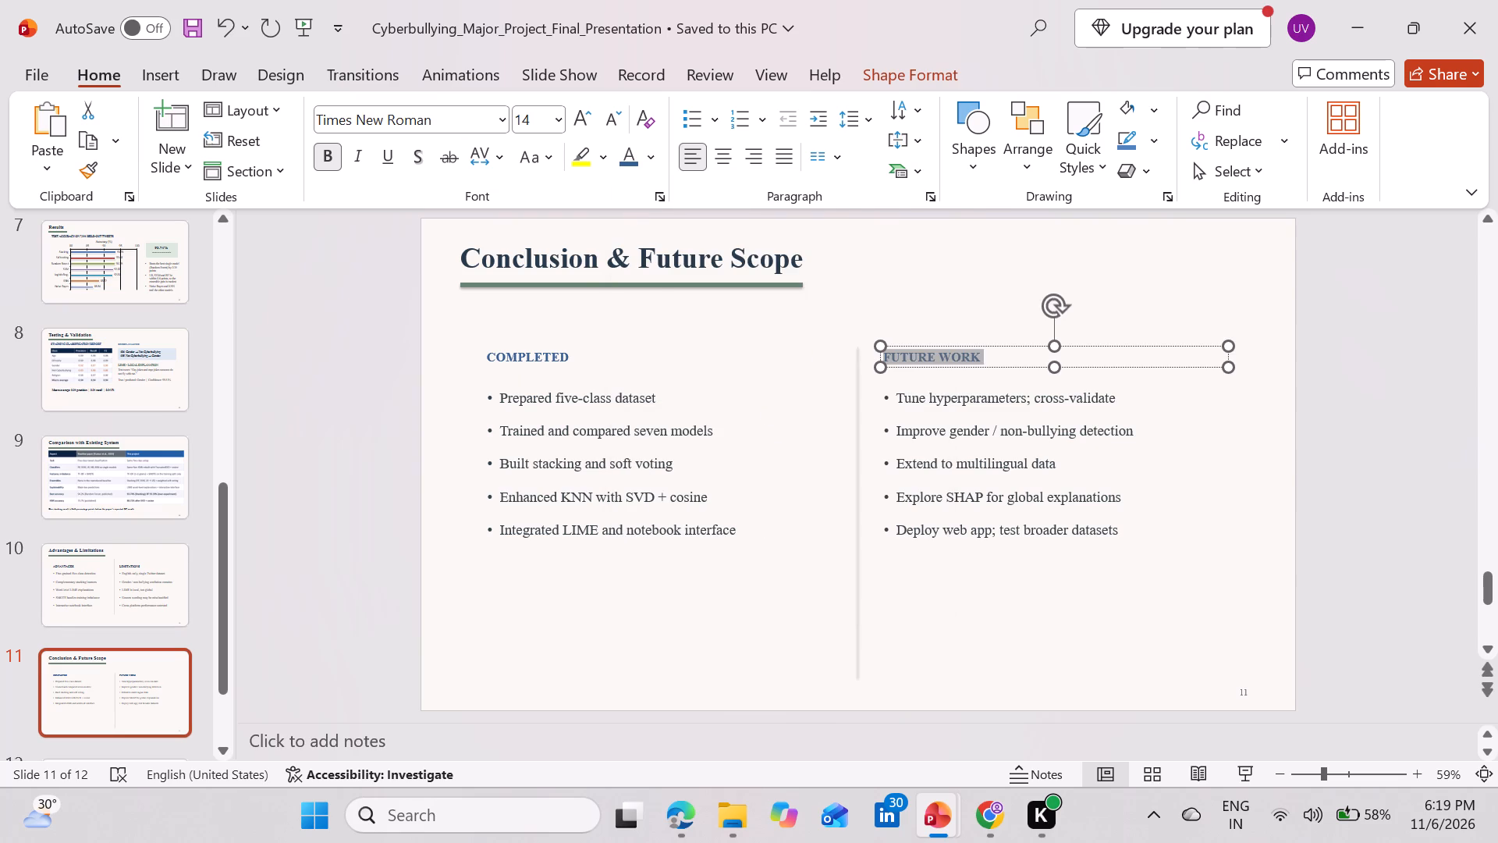
Set the COMPLETED and FUTURE WORK headings to font size 20.
{"action": "left_click", "coordinate": [502, 355]}
{"action": "key", "text": "ctrl+a"}
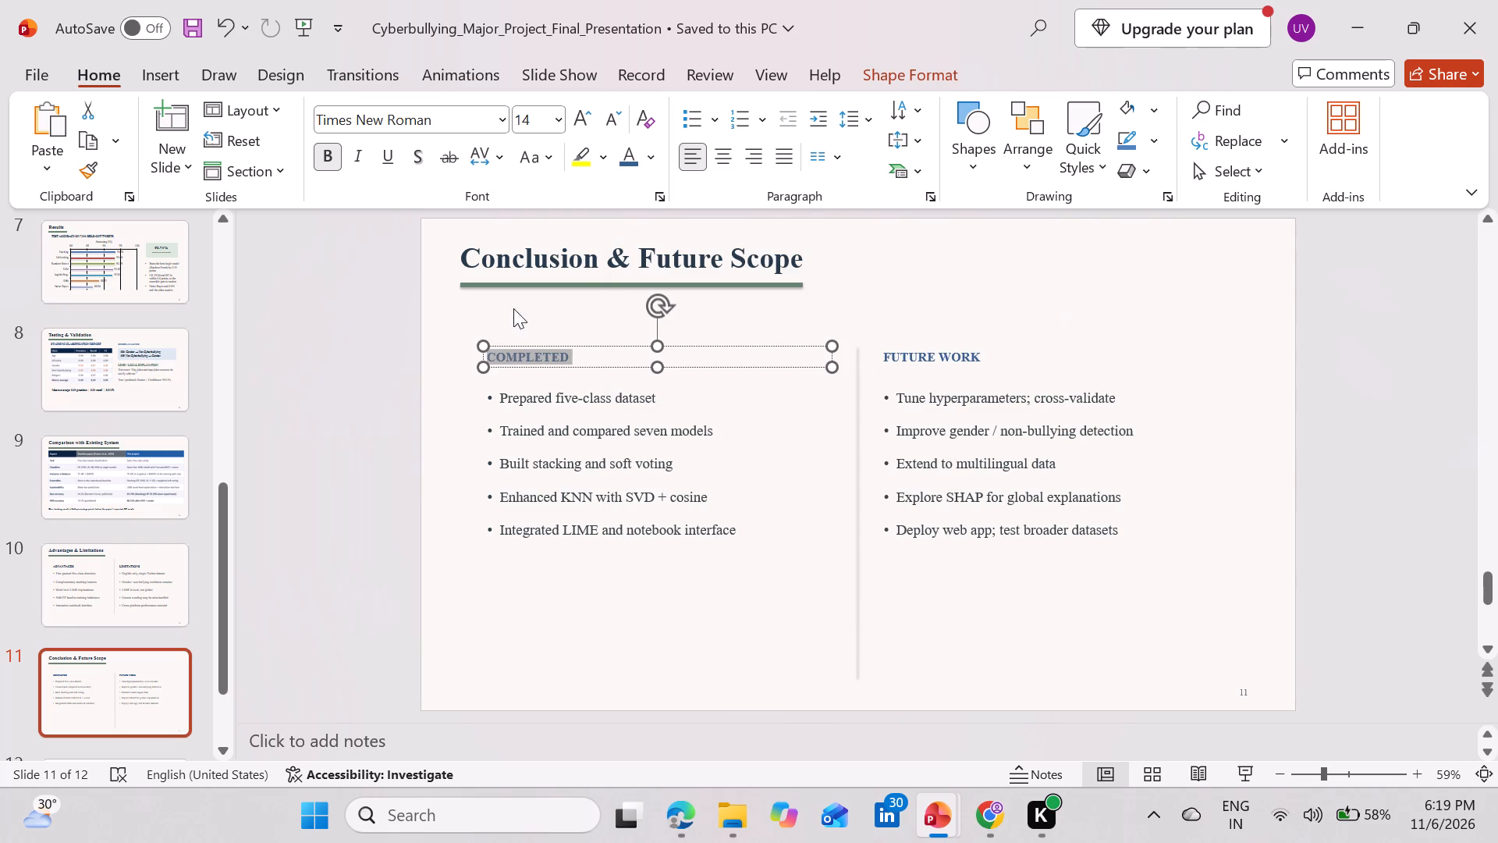
{"action": "left_click", "coordinate": [554, 122]}
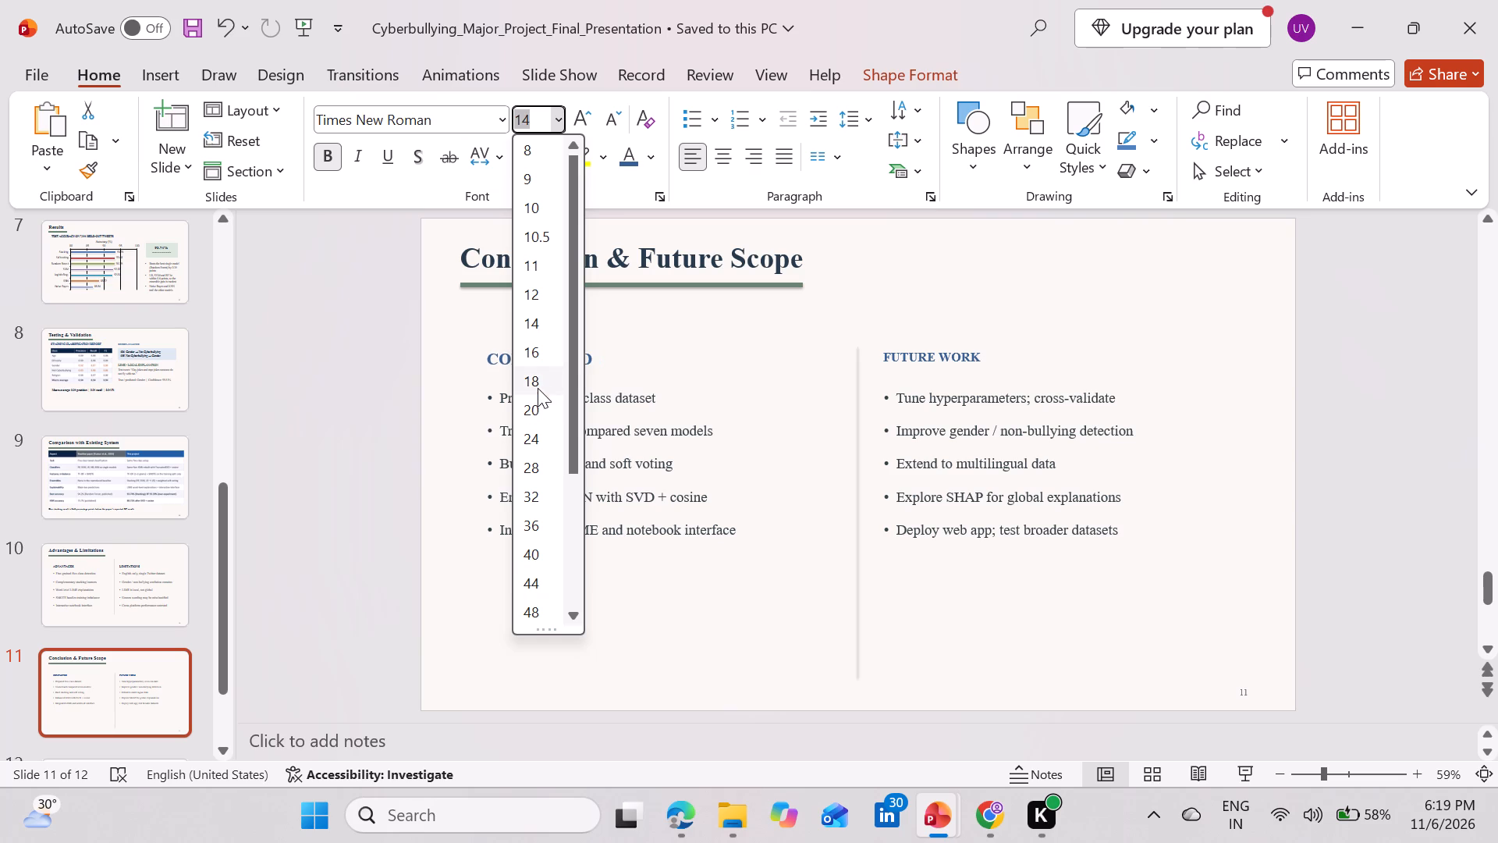
{"action": "left_click", "coordinate": [538, 402]}
{"action": "left_click", "coordinate": [923, 351]}
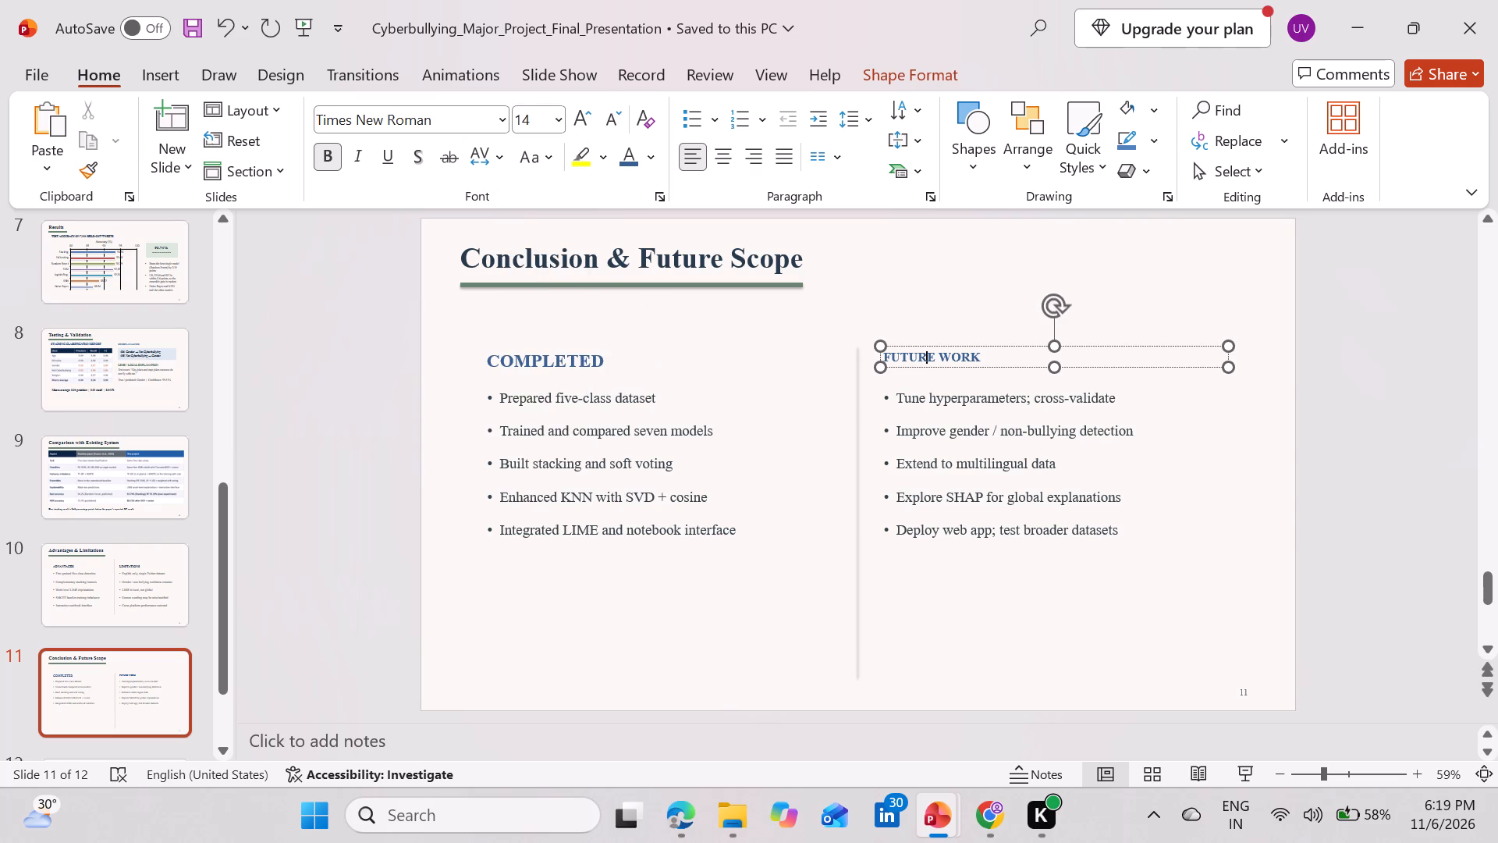
{"action": "key", "text": "ctrl+a"}
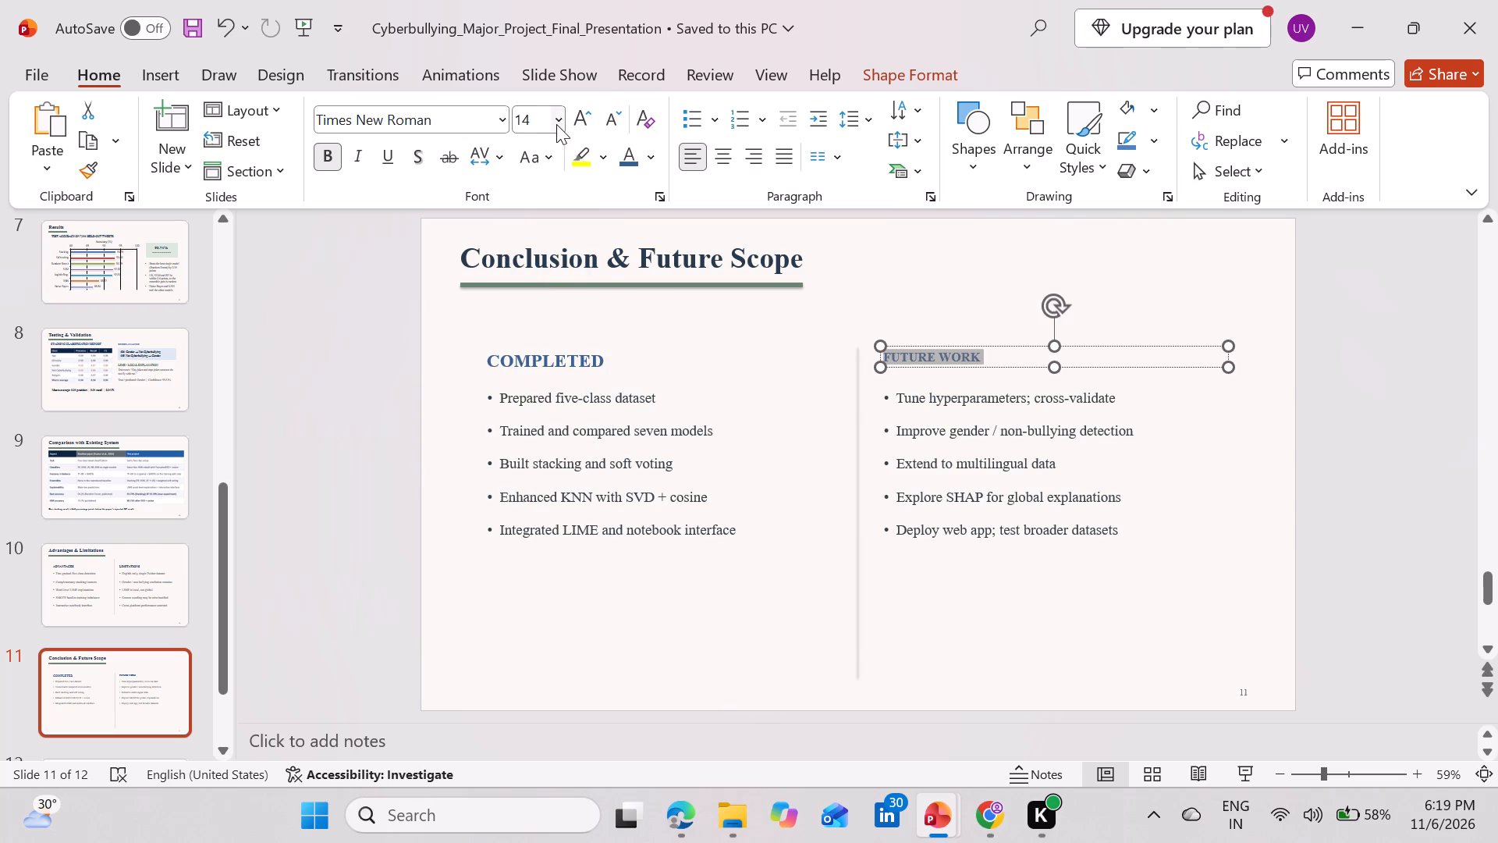
{"action": "left_click_drag", "start_coordinate": [556, 124], "coordinate": [529, 402]}
Set the bullet list under COMPLETED to font size 20 with 1.5 line spacing.
{"action": "left_click", "coordinate": [529, 402]}
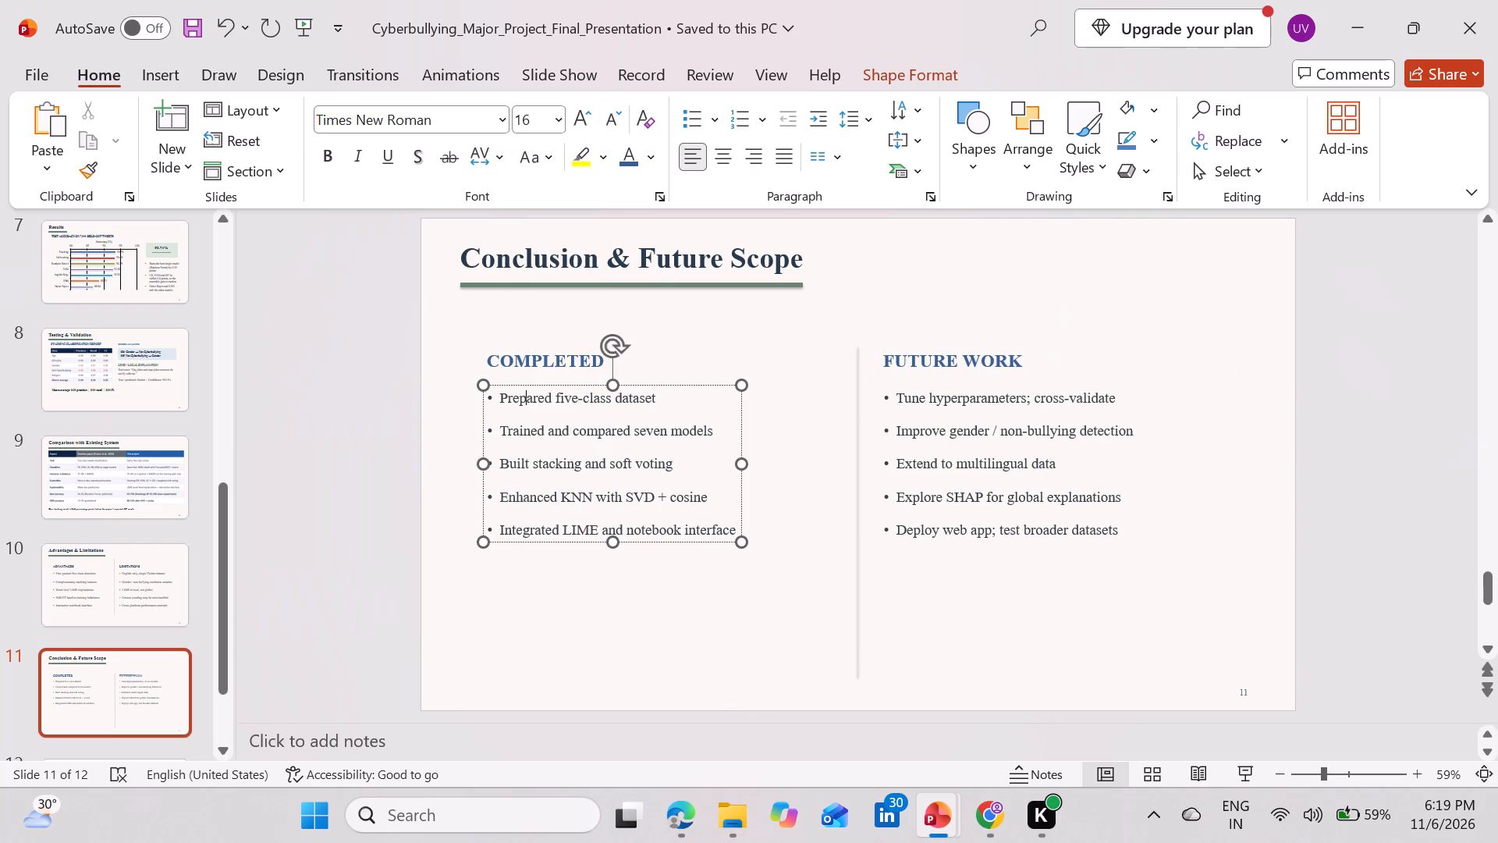
{"action": "key", "text": "ctrl+a"}
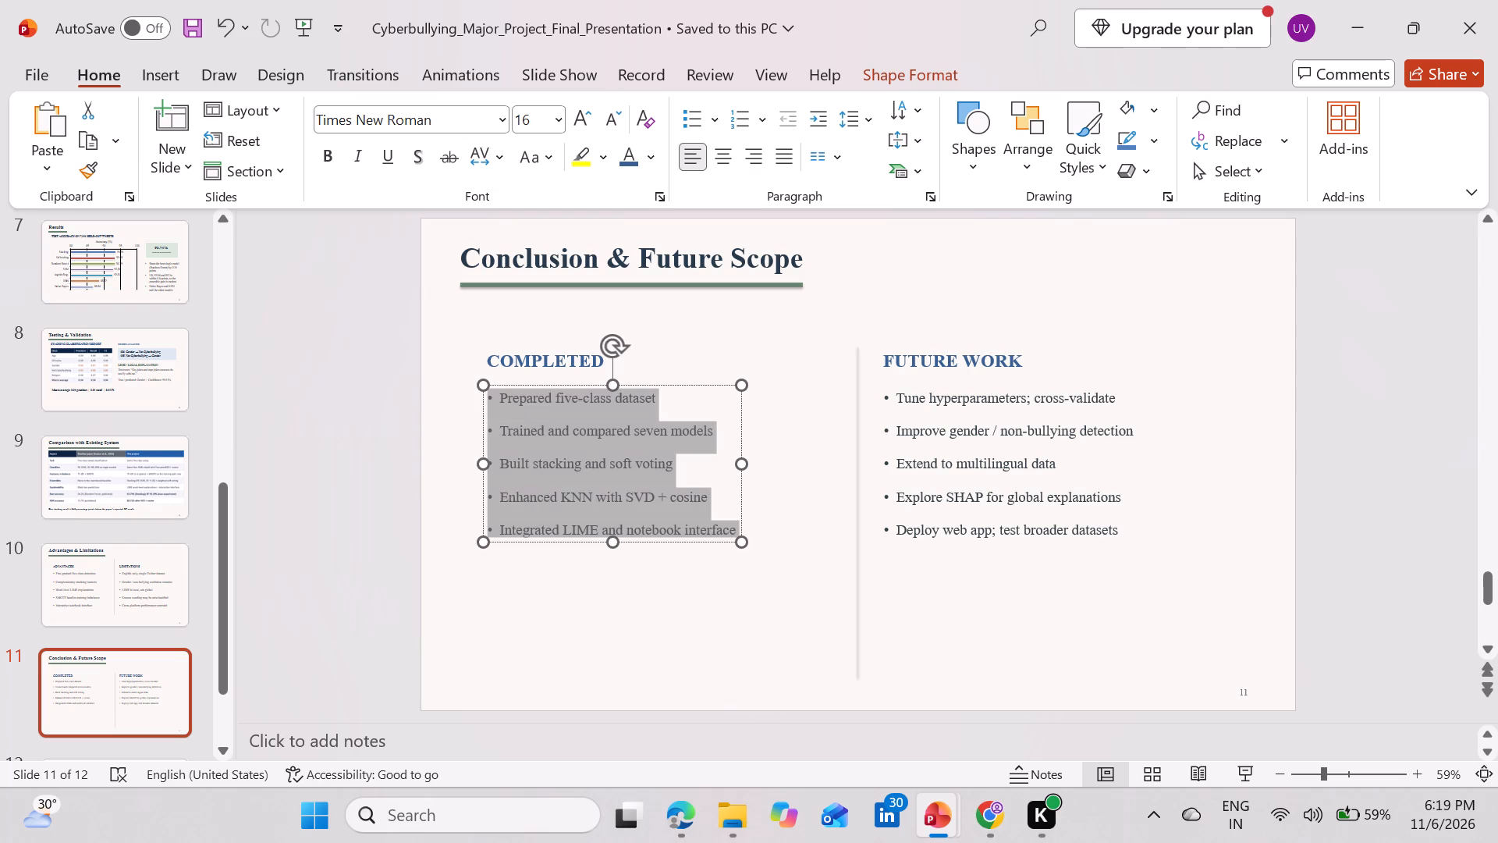
{"action": "left_click", "coordinate": [559, 115]}
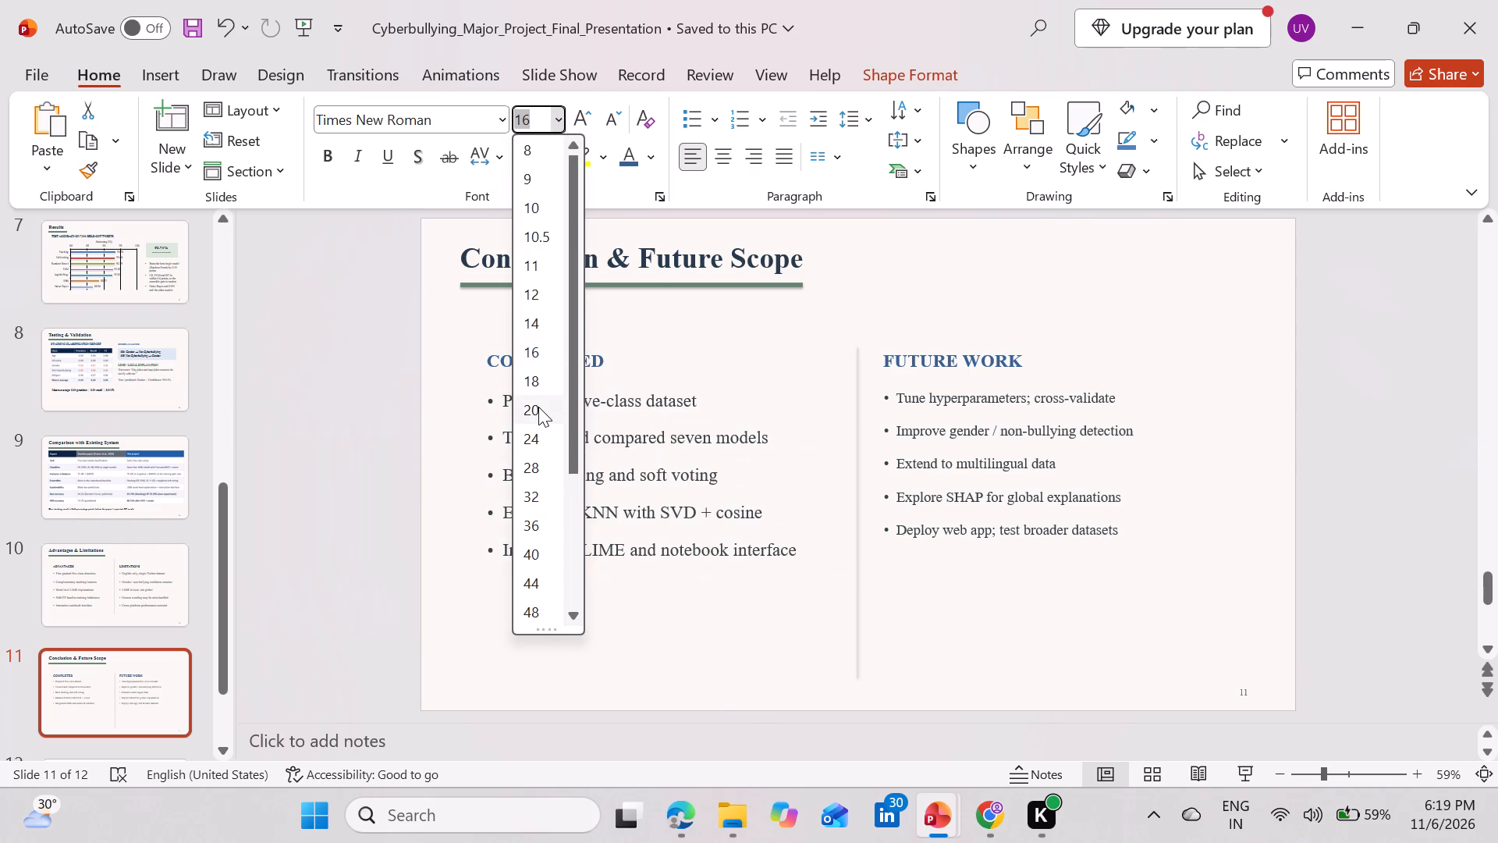
{"action": "left_click", "coordinate": [538, 407]}
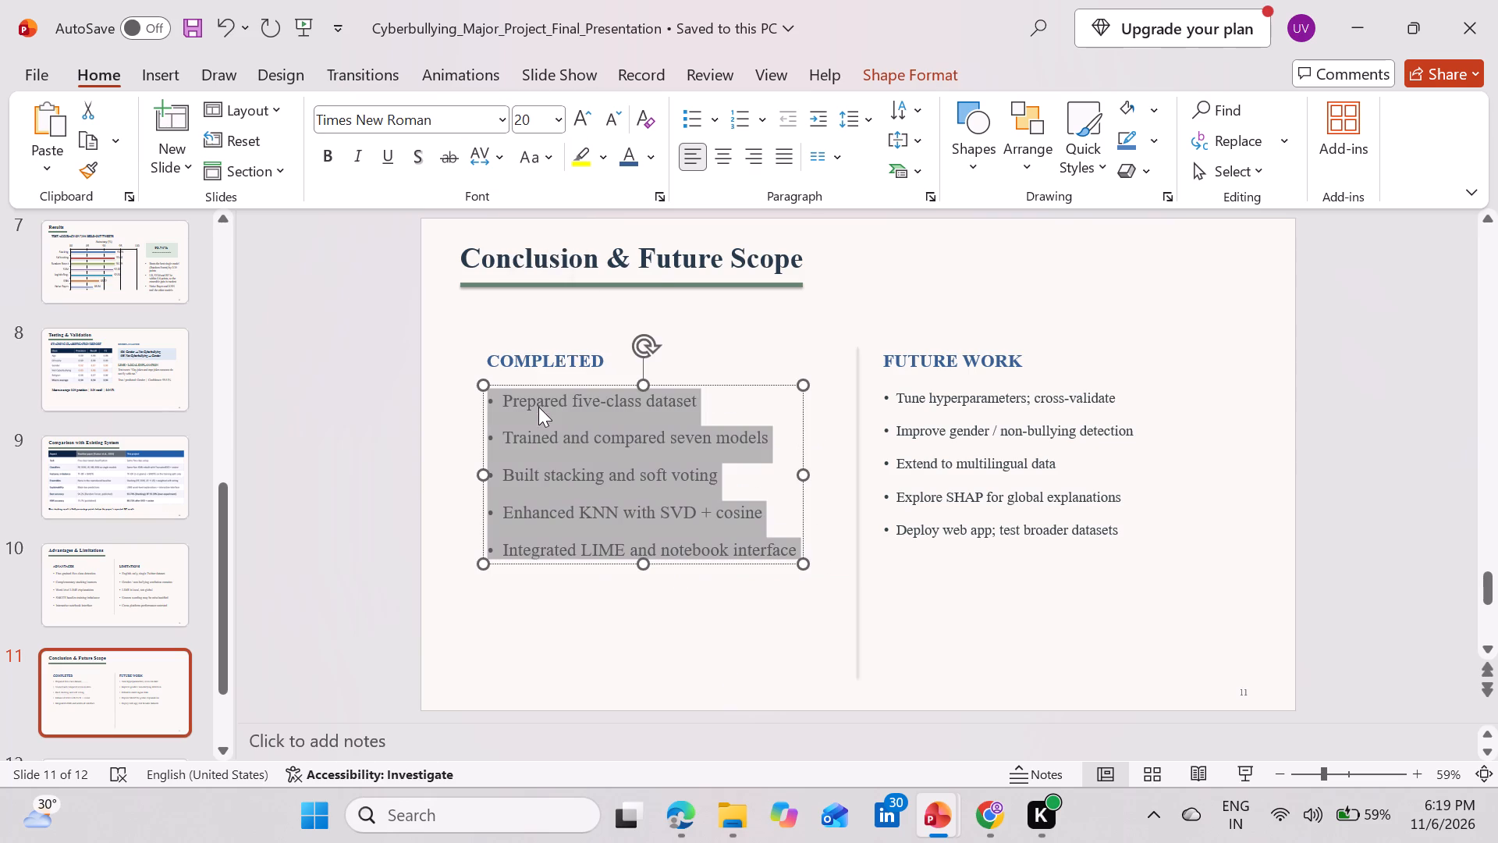
{"action": "left_click", "coordinate": [865, 119]}
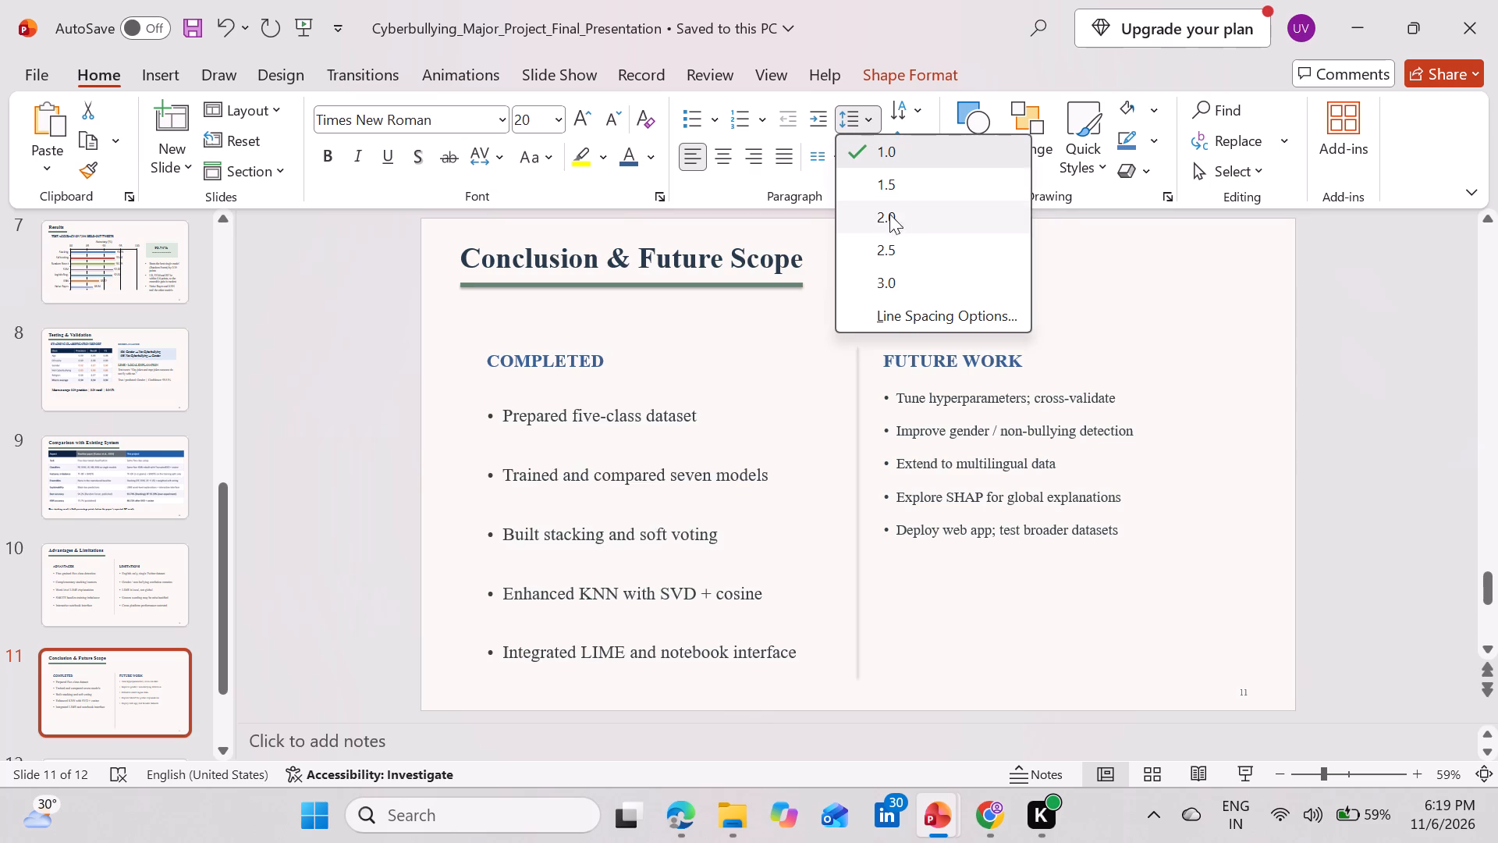
{"action": "left_click", "coordinate": [892, 189]}
Set the bullet list under FUTURE WORK to 1.5 line spacing and font size 20.
{"action": "left_click", "coordinate": [914, 406]}
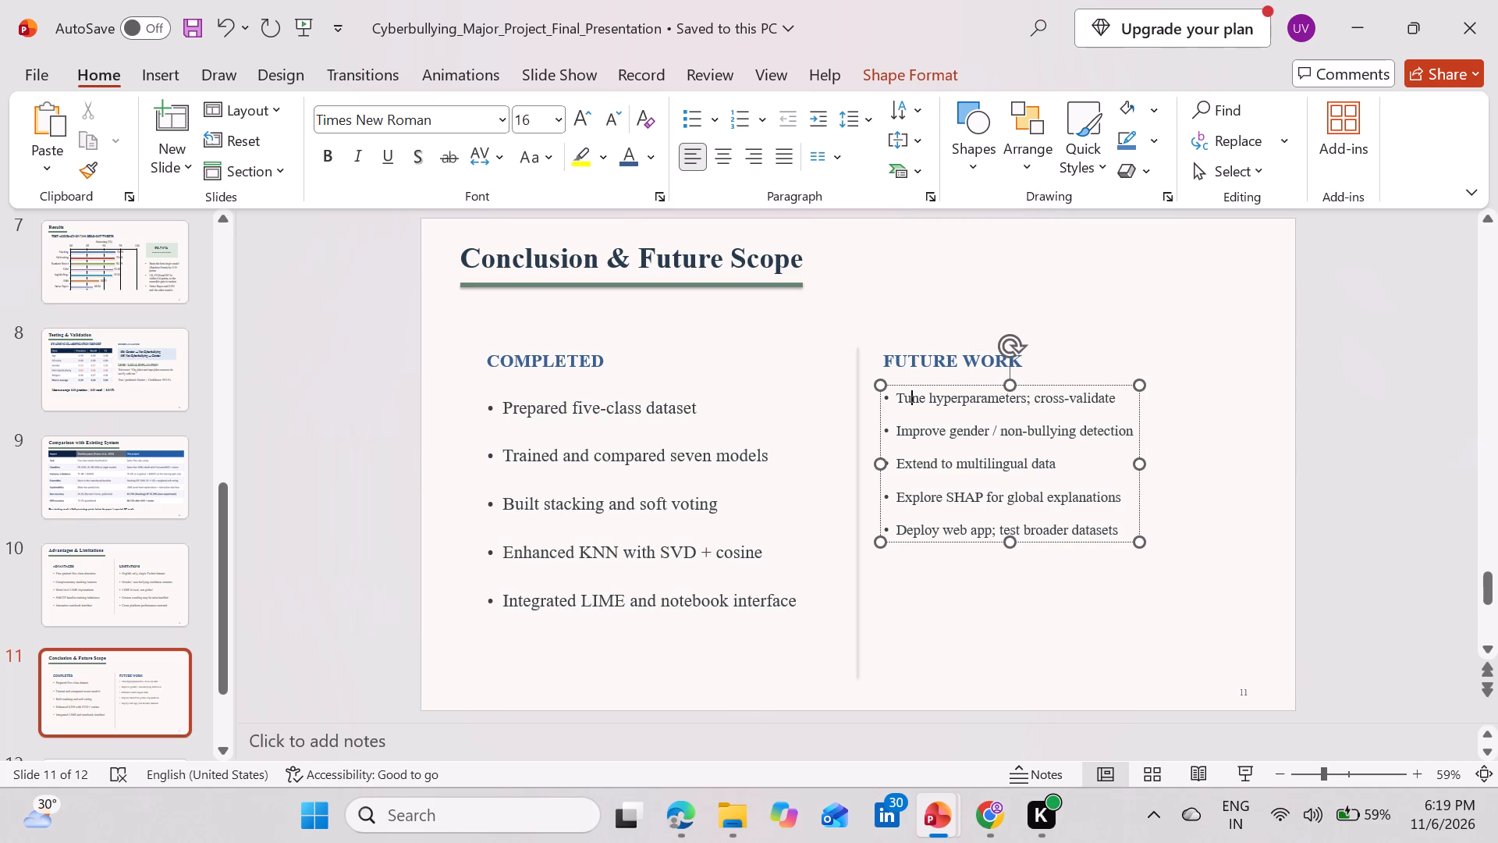
{"action": "key", "text": "ctrl+a"}
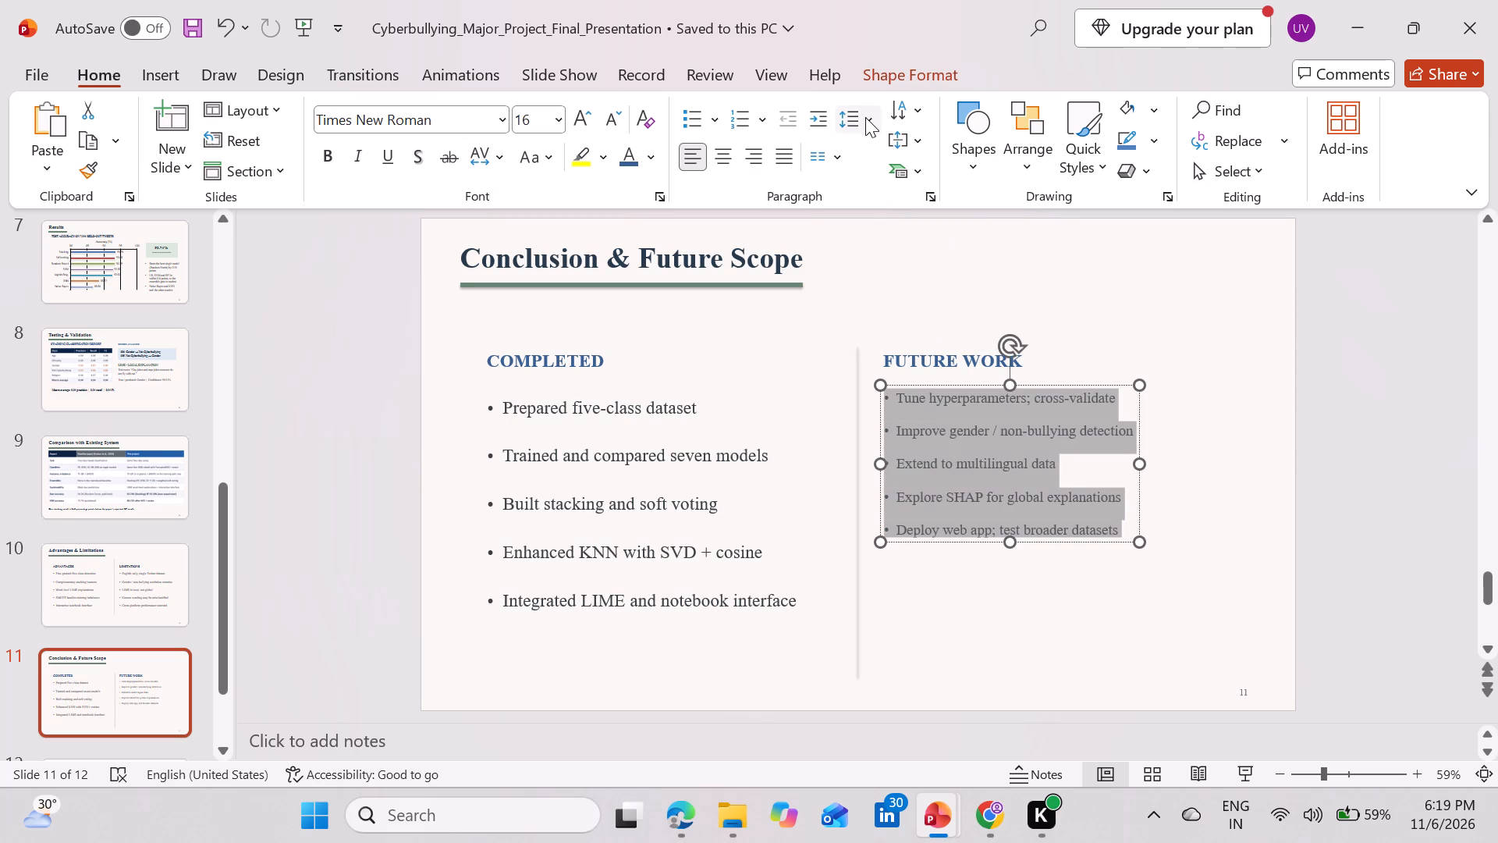
{"action": "left_click_drag", "start_coordinate": [865, 117], "coordinate": [895, 190]}
{"action": "left_click", "coordinate": [895, 190]}
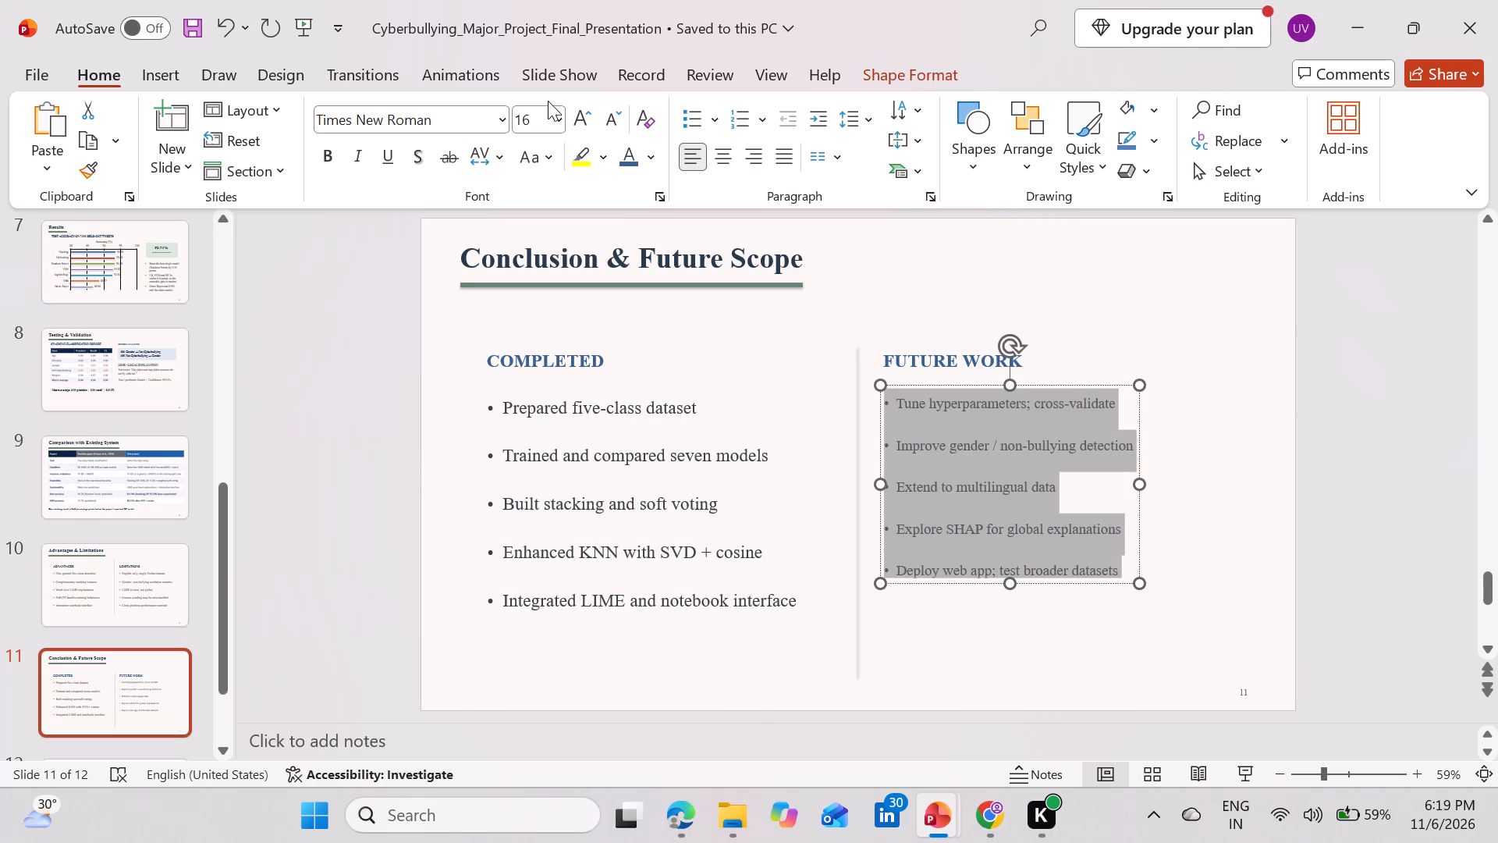
{"action": "left_click", "coordinate": [563, 115]}
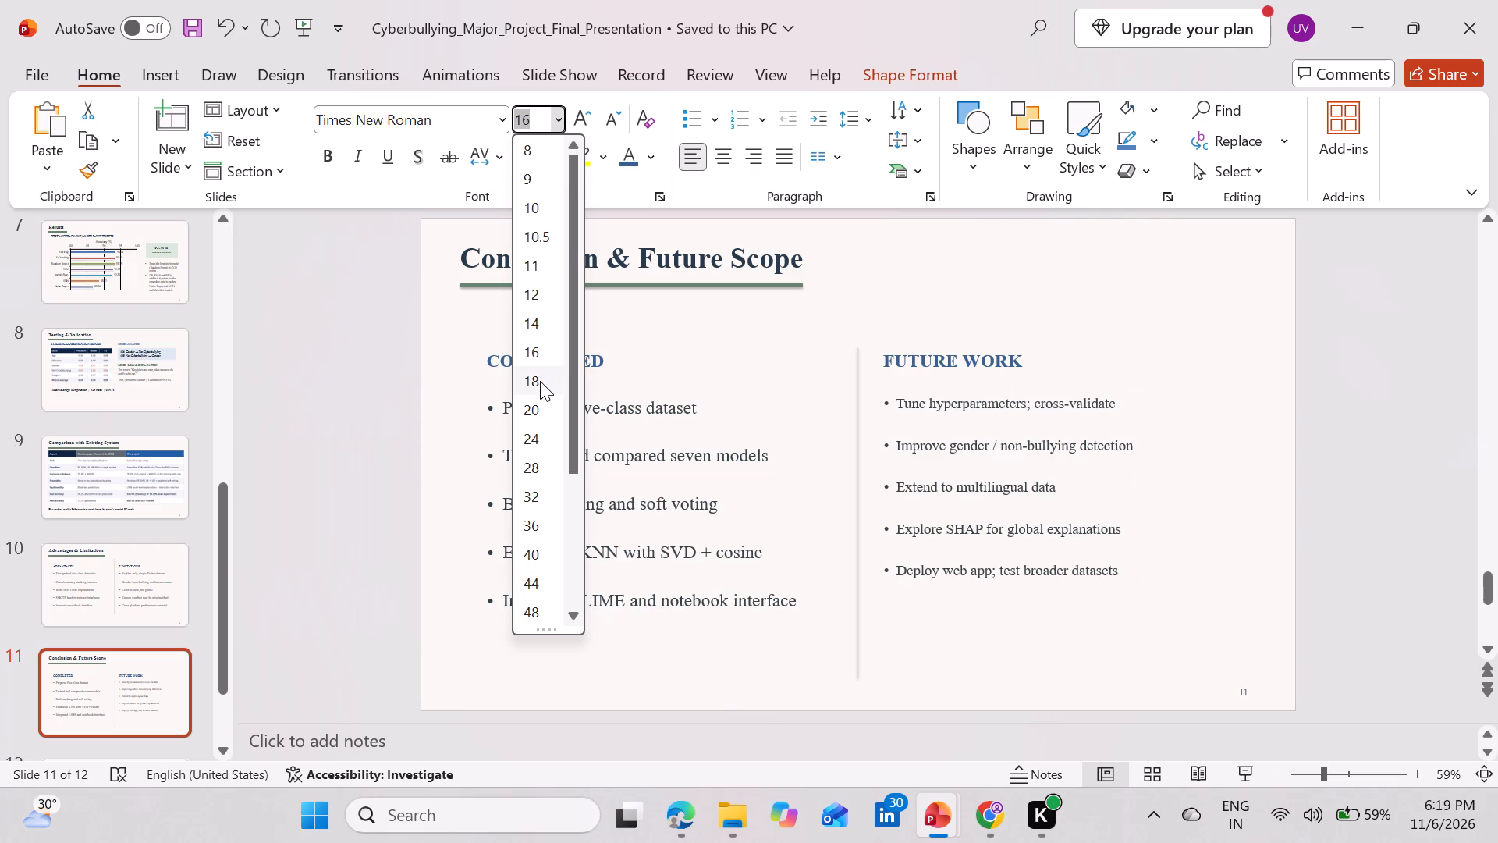
{"action": "left_click", "coordinate": [538, 406]}
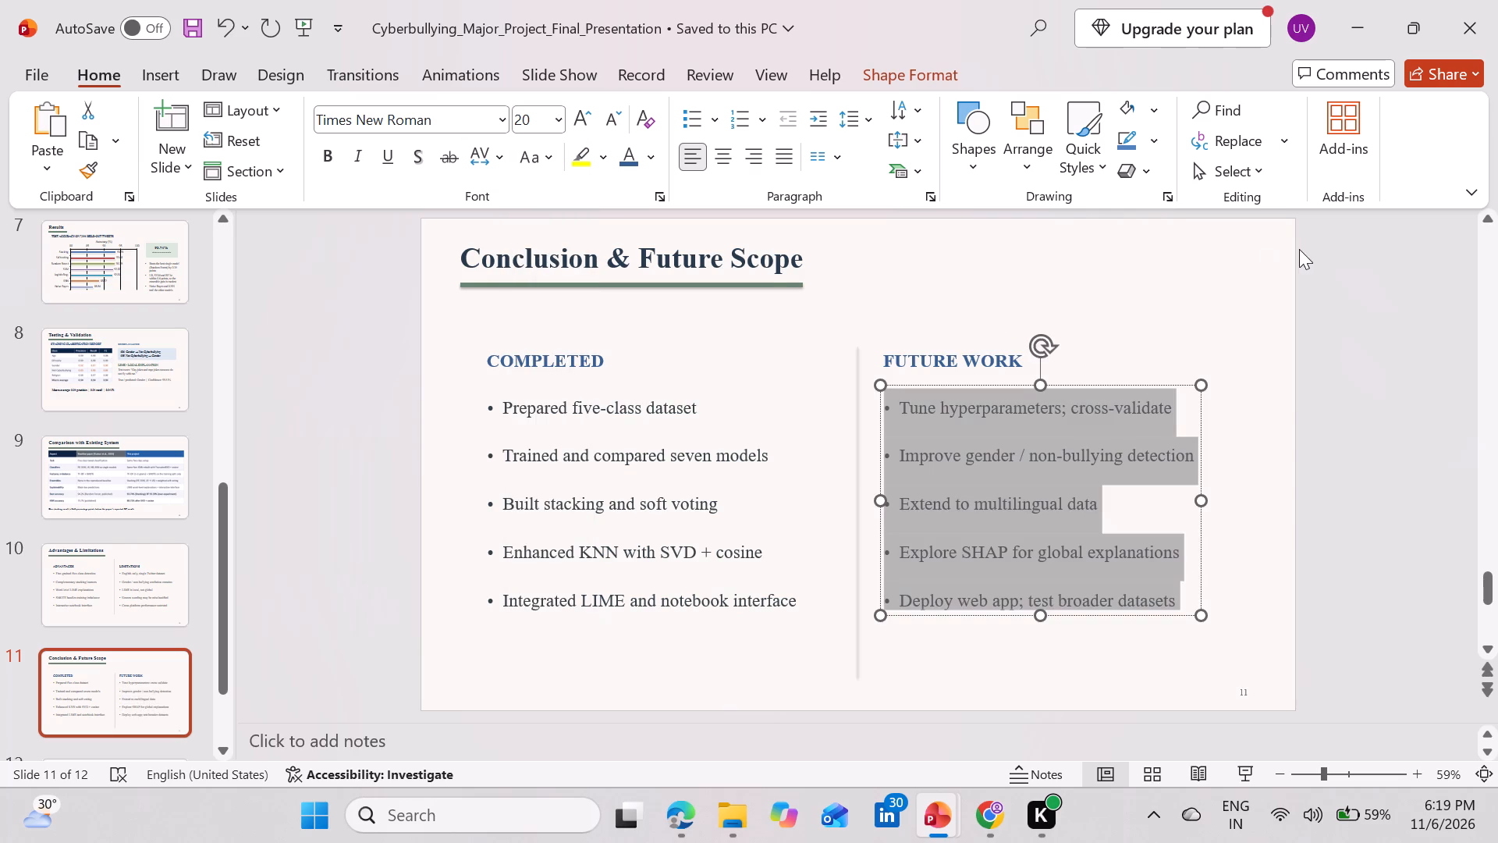
{"action": "left_click", "coordinate": [1265, 265]}
{"action": "left_click", "coordinate": [1276, 368]}
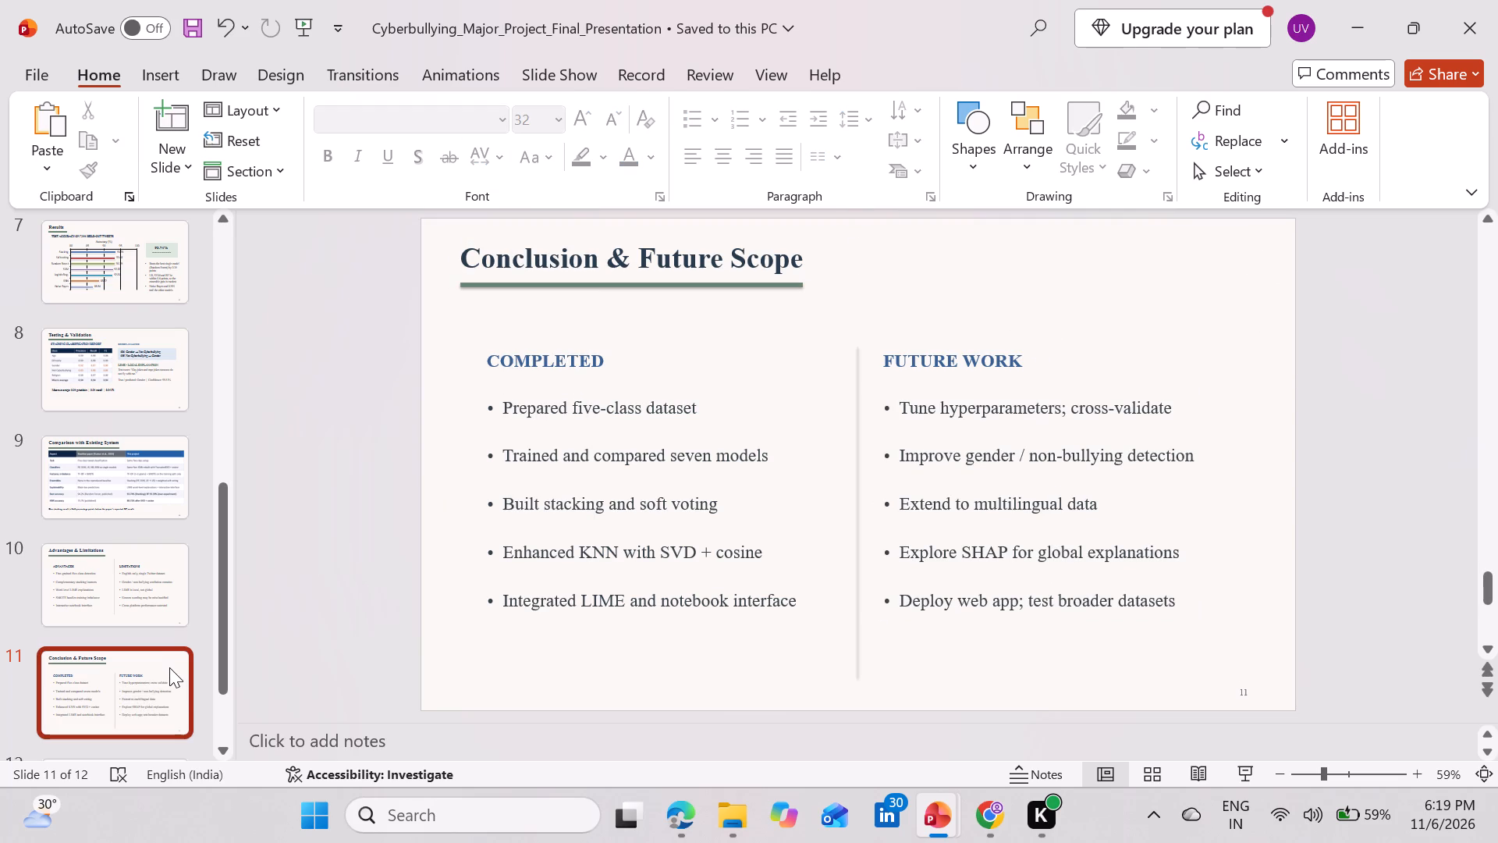
Go to the References slide.
{"action": "key", "text": "Down"}
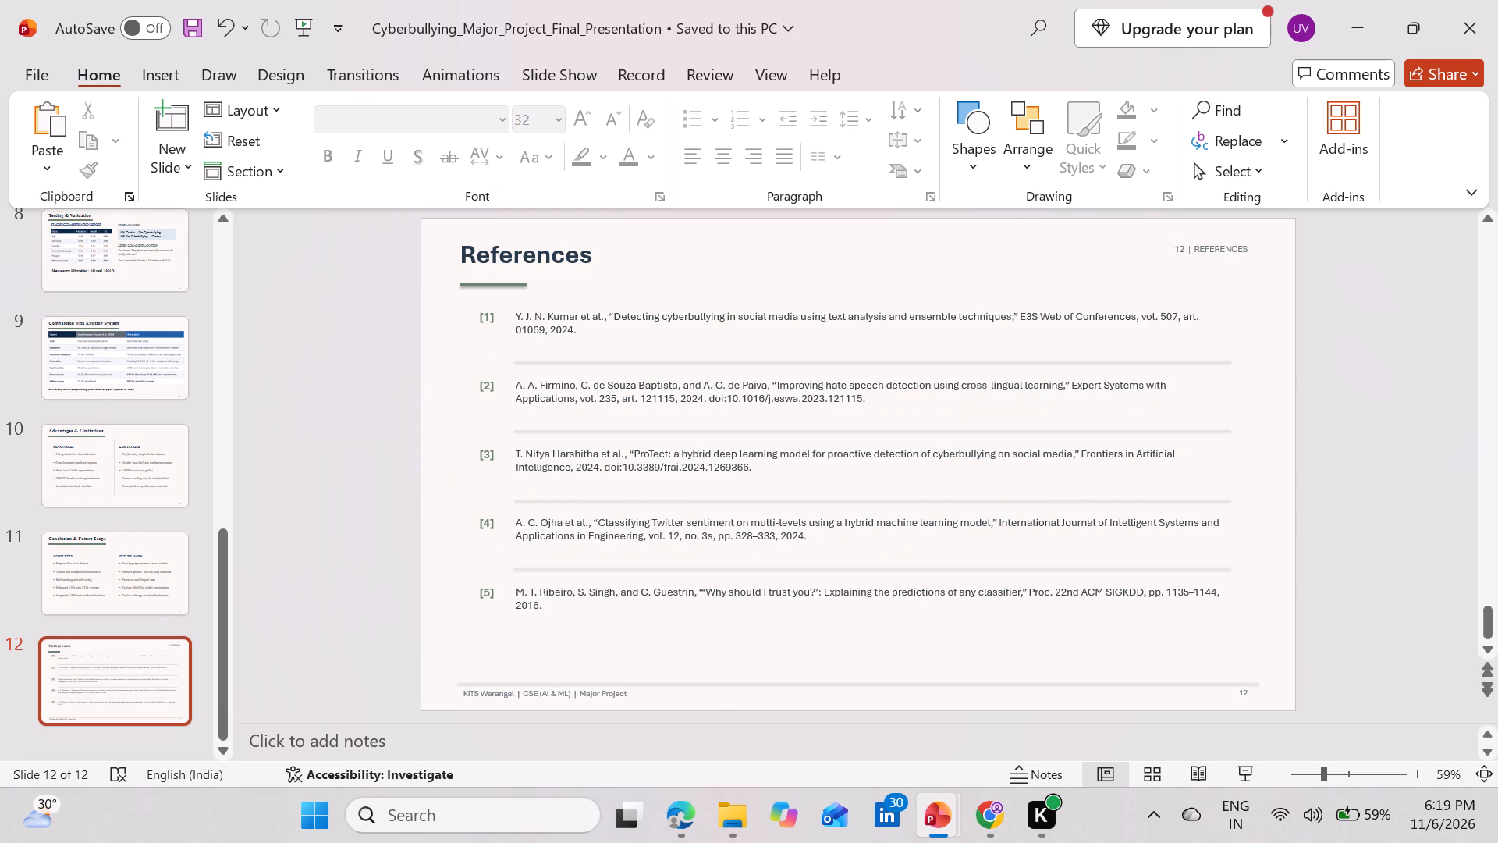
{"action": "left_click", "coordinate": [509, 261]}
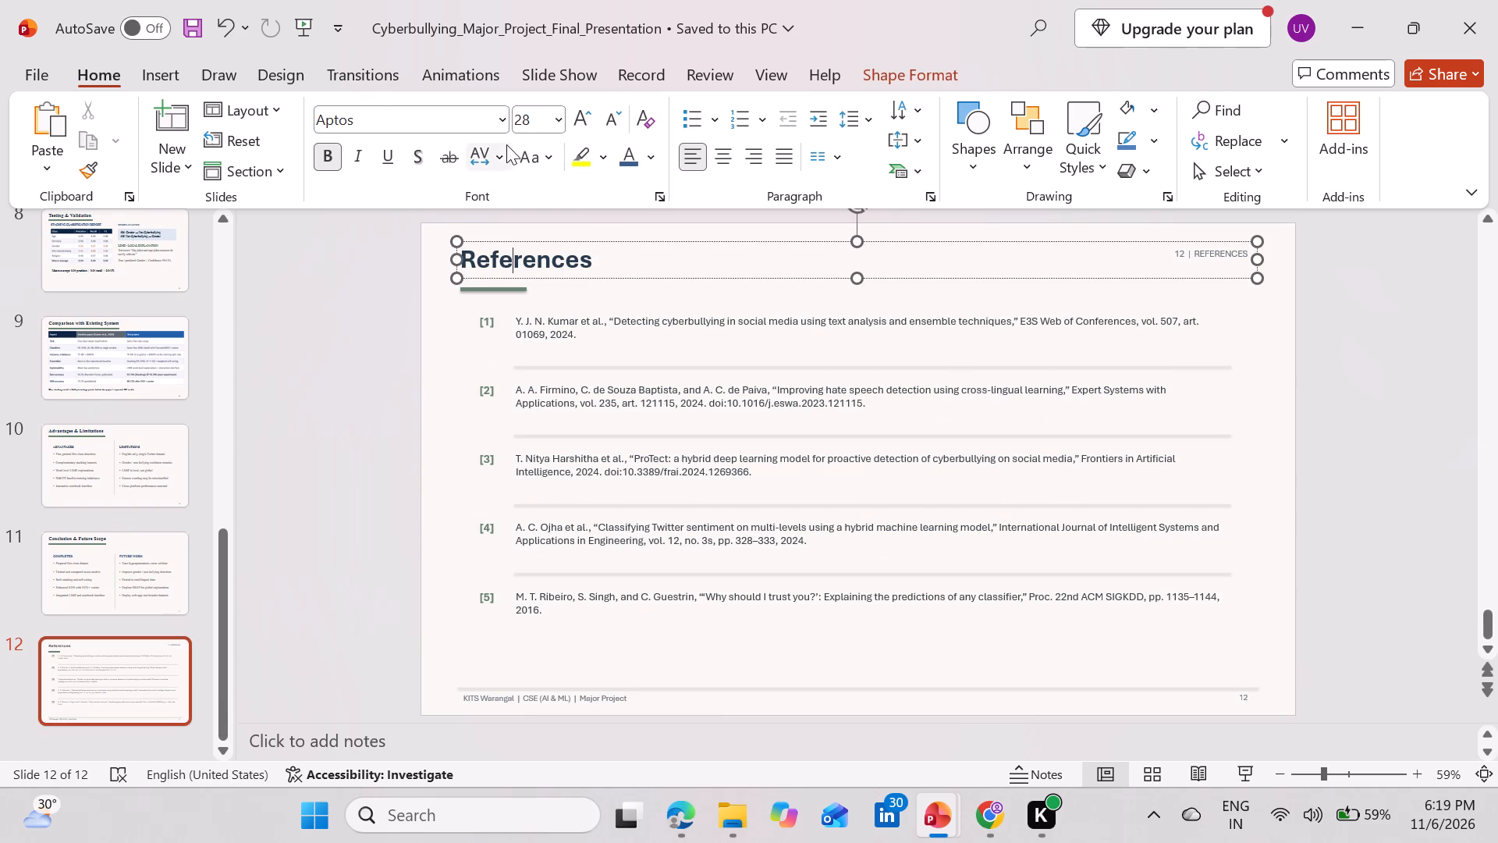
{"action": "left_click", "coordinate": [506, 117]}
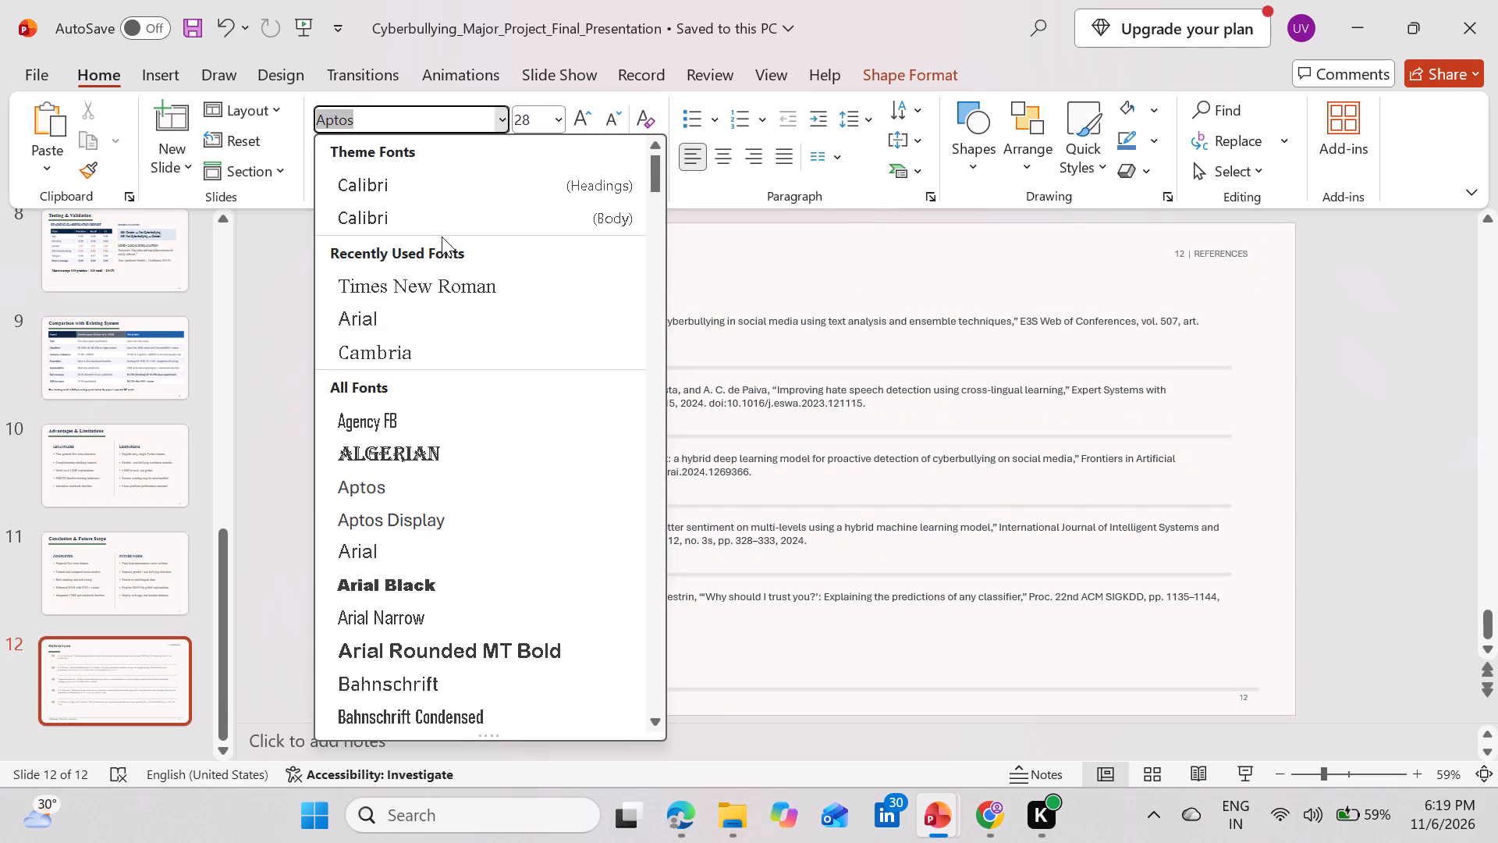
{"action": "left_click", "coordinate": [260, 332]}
Set all text on the References slide to Times New Roman.
{"action": "left_click", "coordinate": [456, 489]}
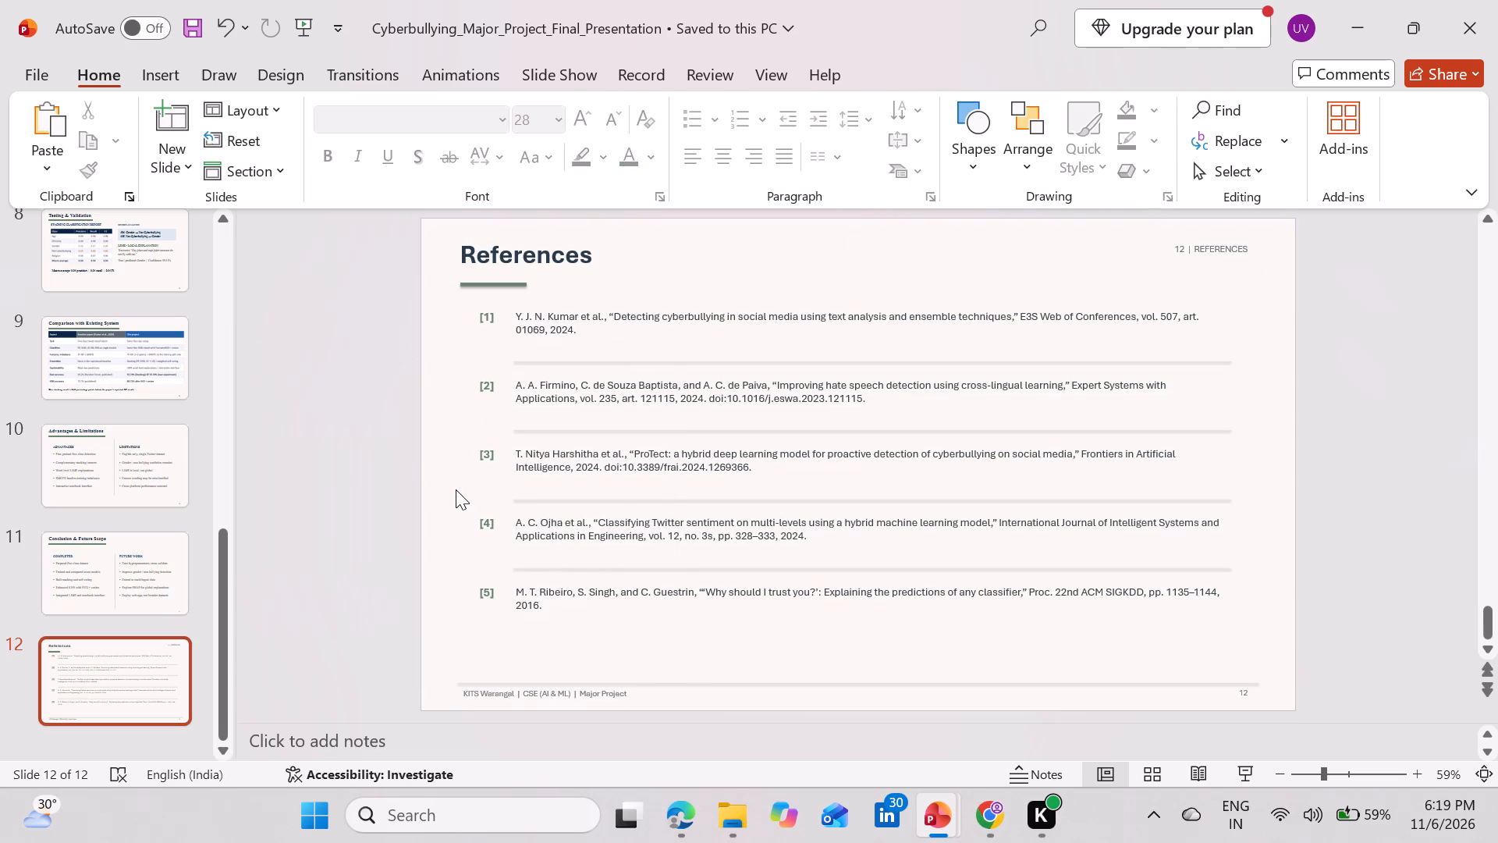
{"action": "key", "text": "ctrl+a"}
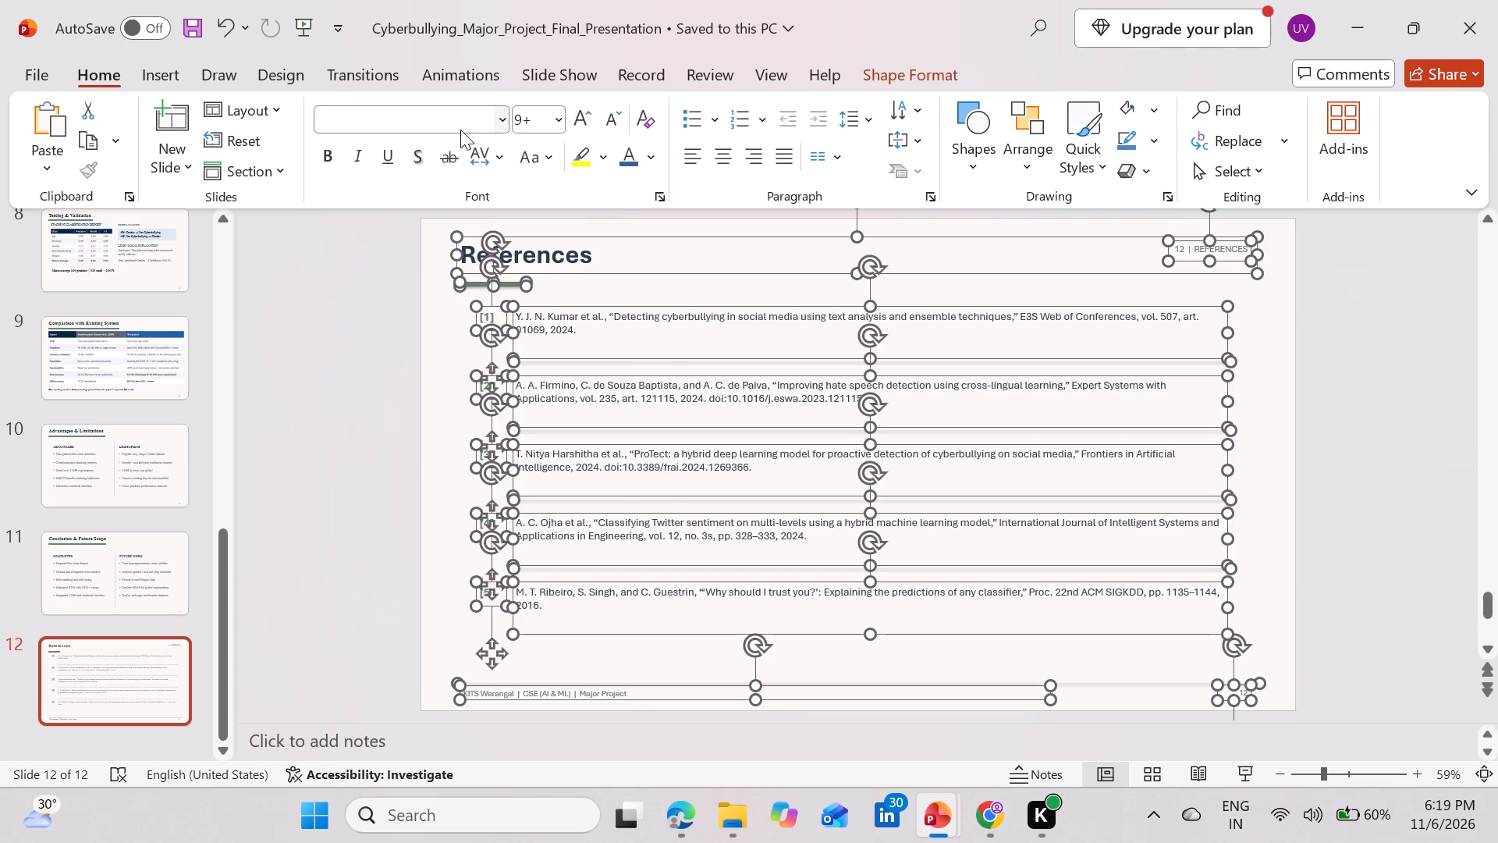
{"action": "left_click", "coordinate": [505, 123]}
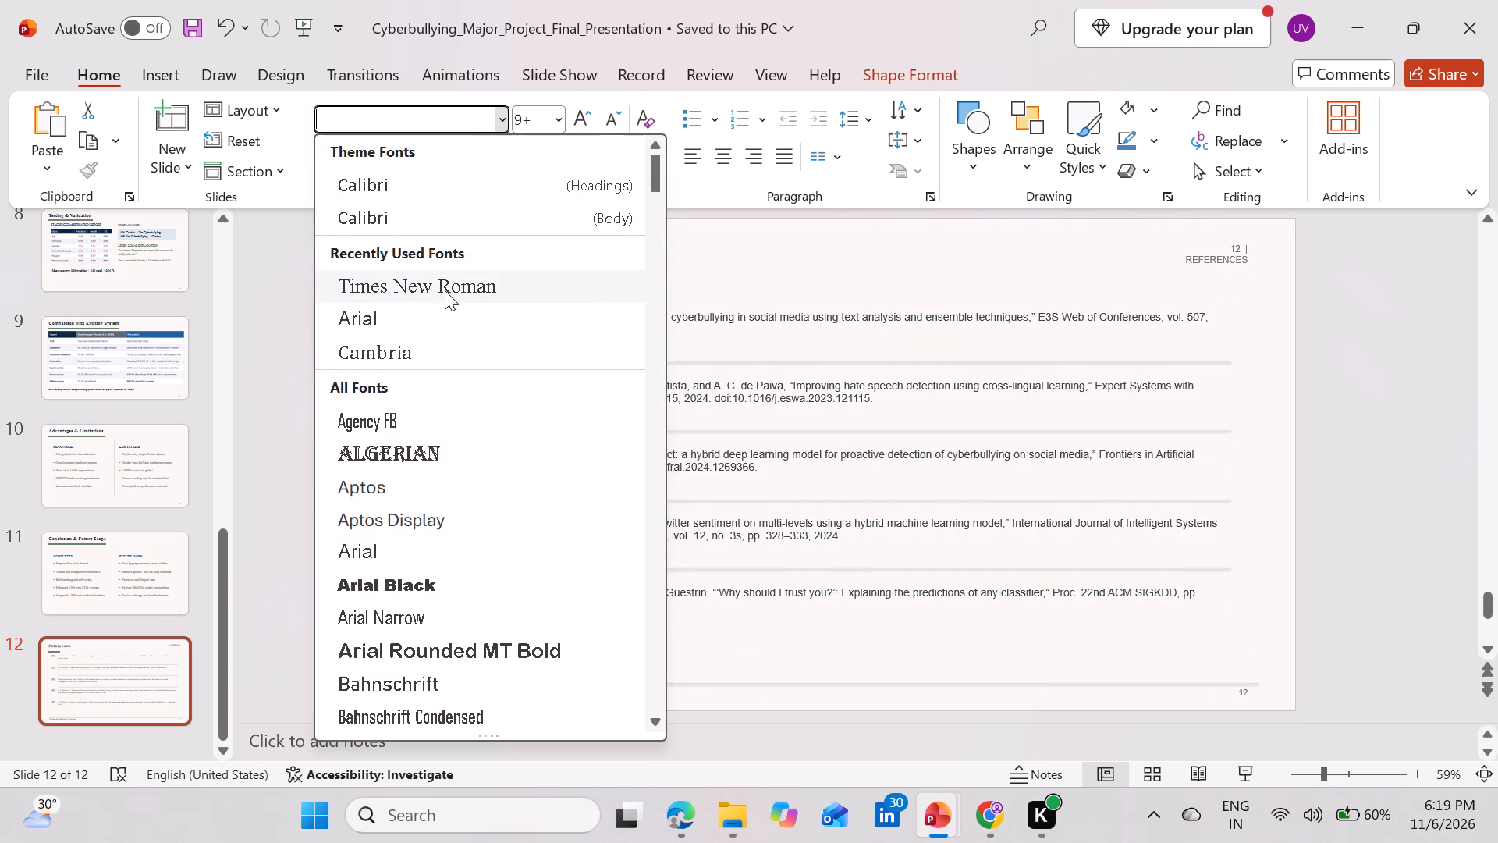
{"action": "left_click", "coordinate": [445, 290]}
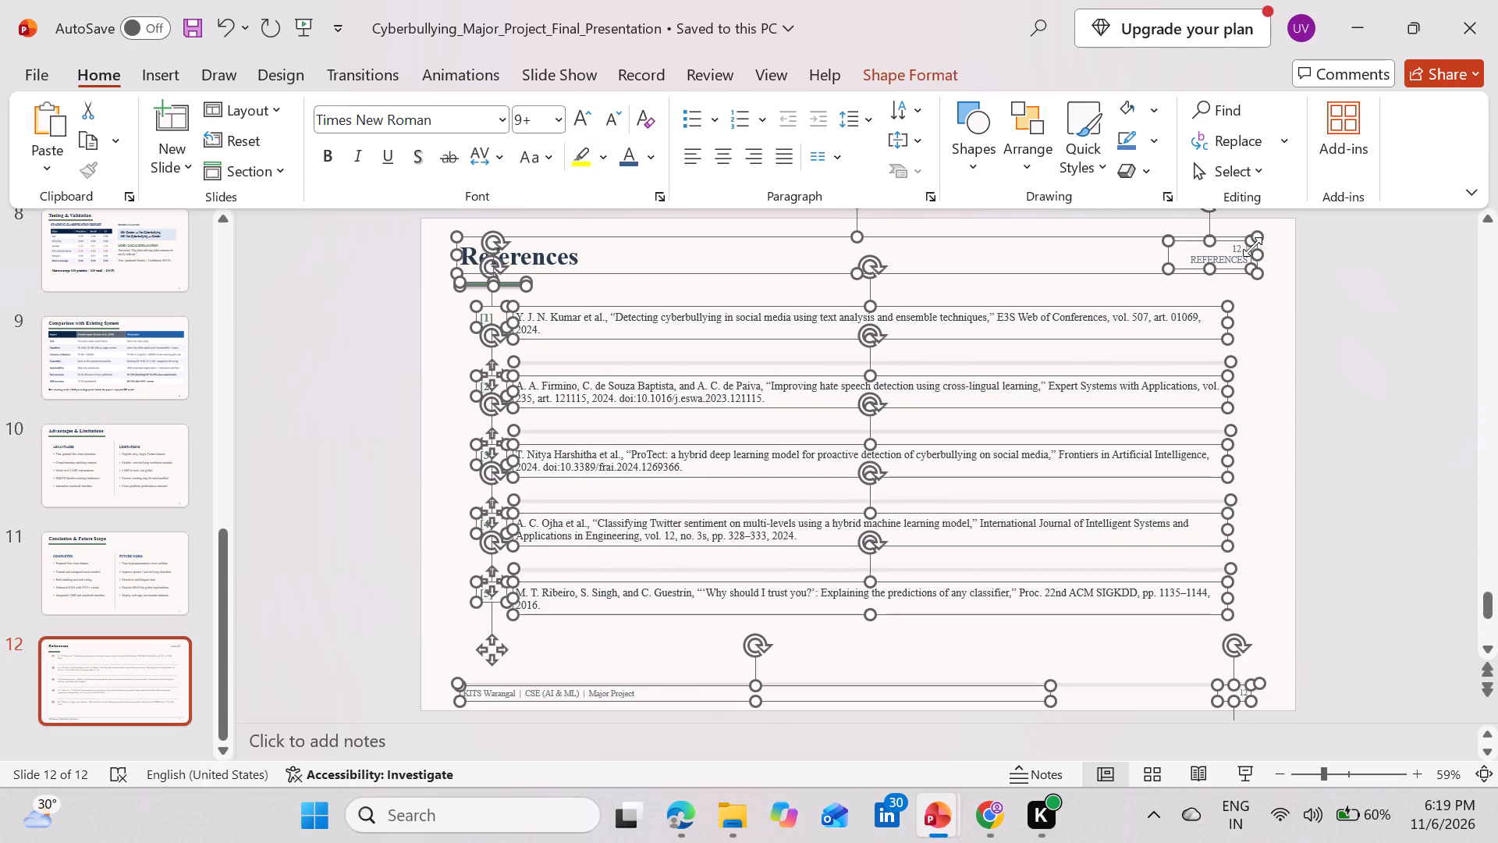
{"action": "left_click", "coordinate": [1258, 342]}
Remove the "12 | REFERENCES" label text from the top of the References slide.
{"action": "left_click", "coordinate": [1248, 253]}
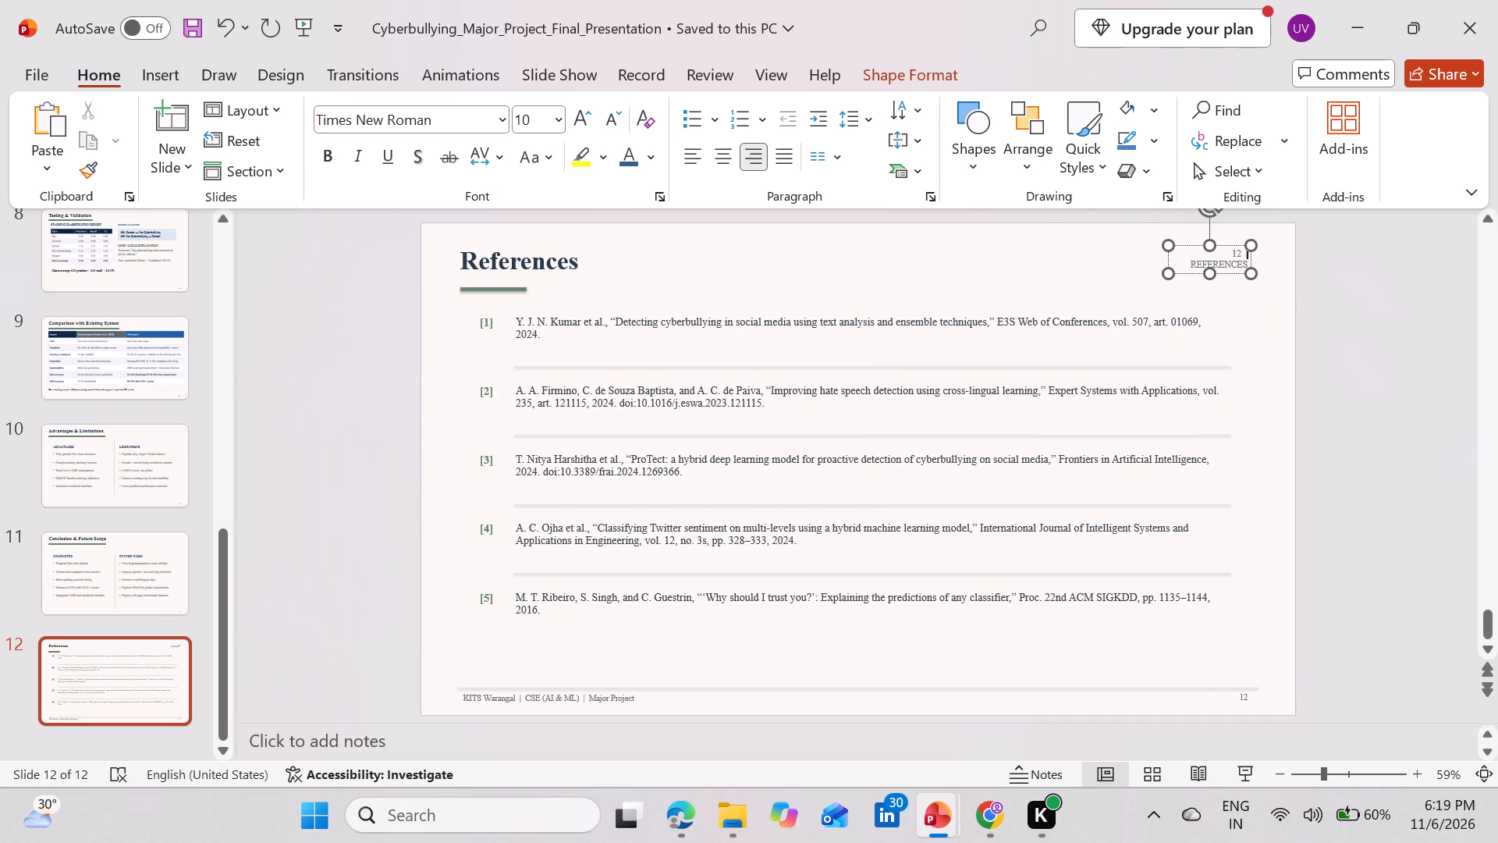
{"action": "key", "text": "Delete"}
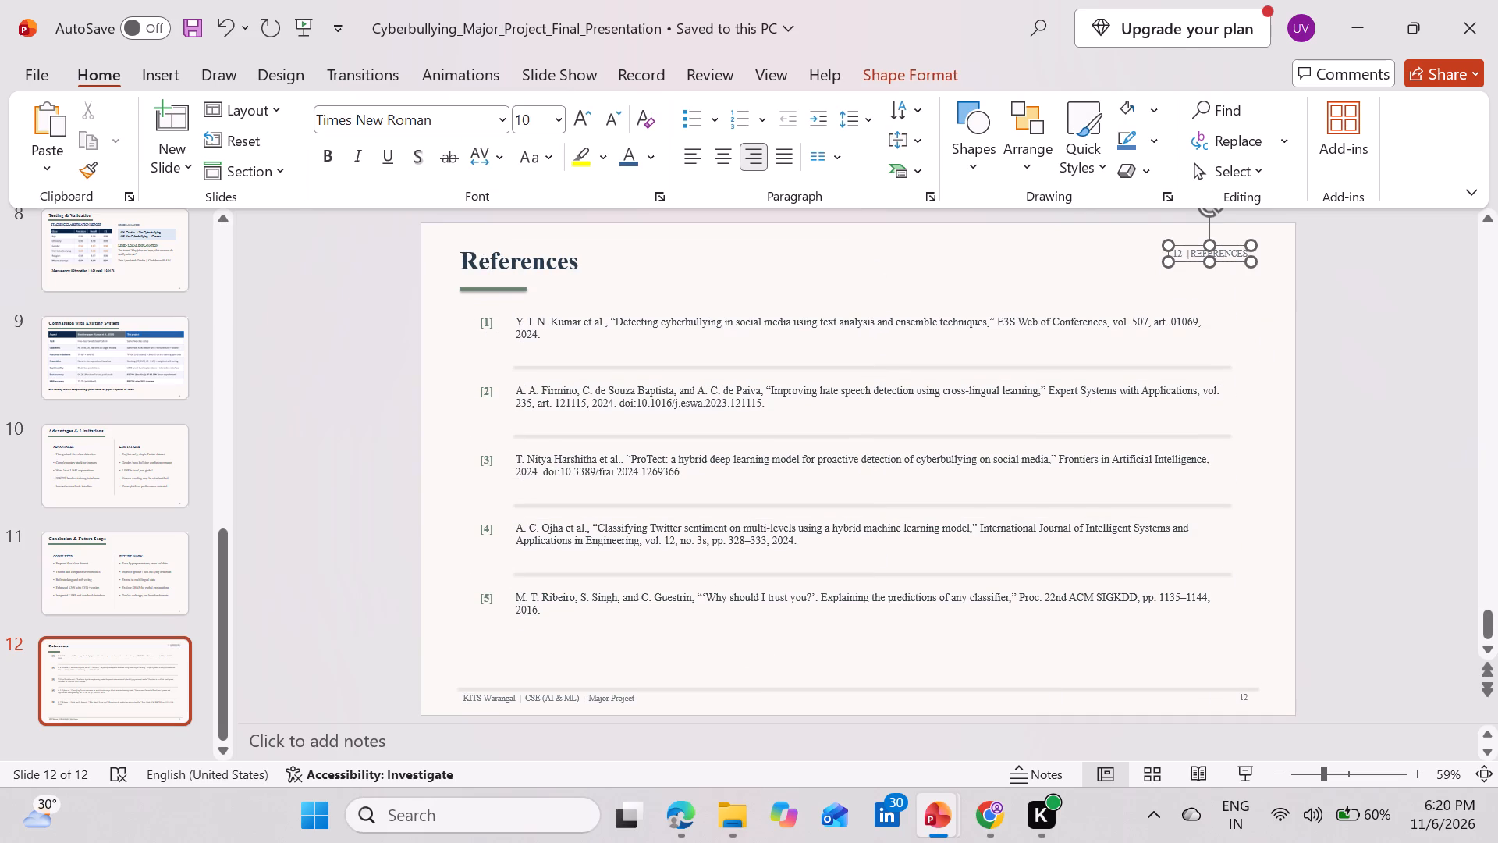
{"action": "key", "text": "ctrl+a"}
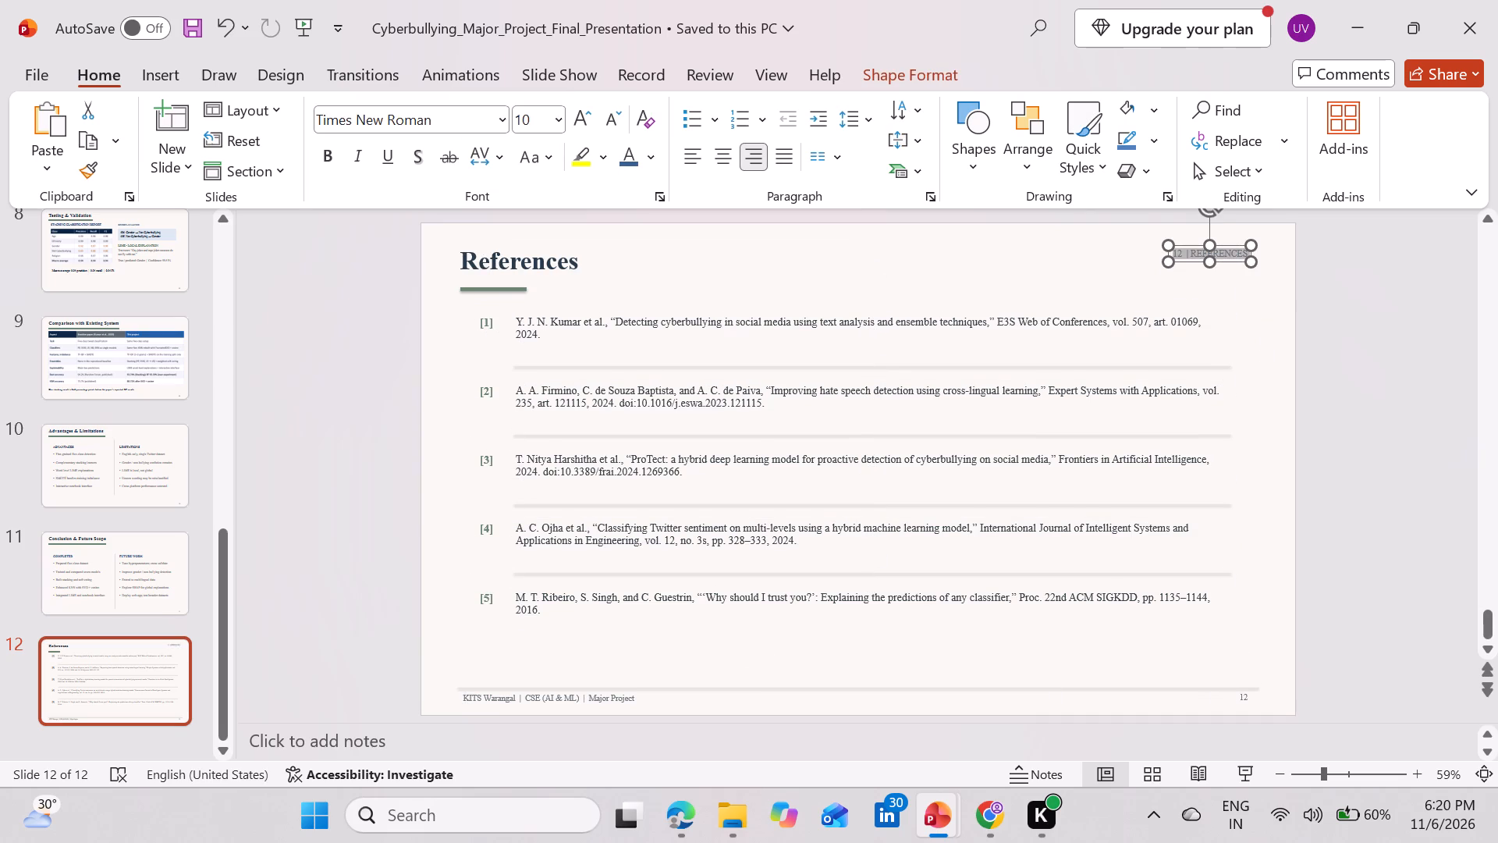
{"action": "key", "text": "Delete"}
{"action": "key", "text": "BackSpace"}
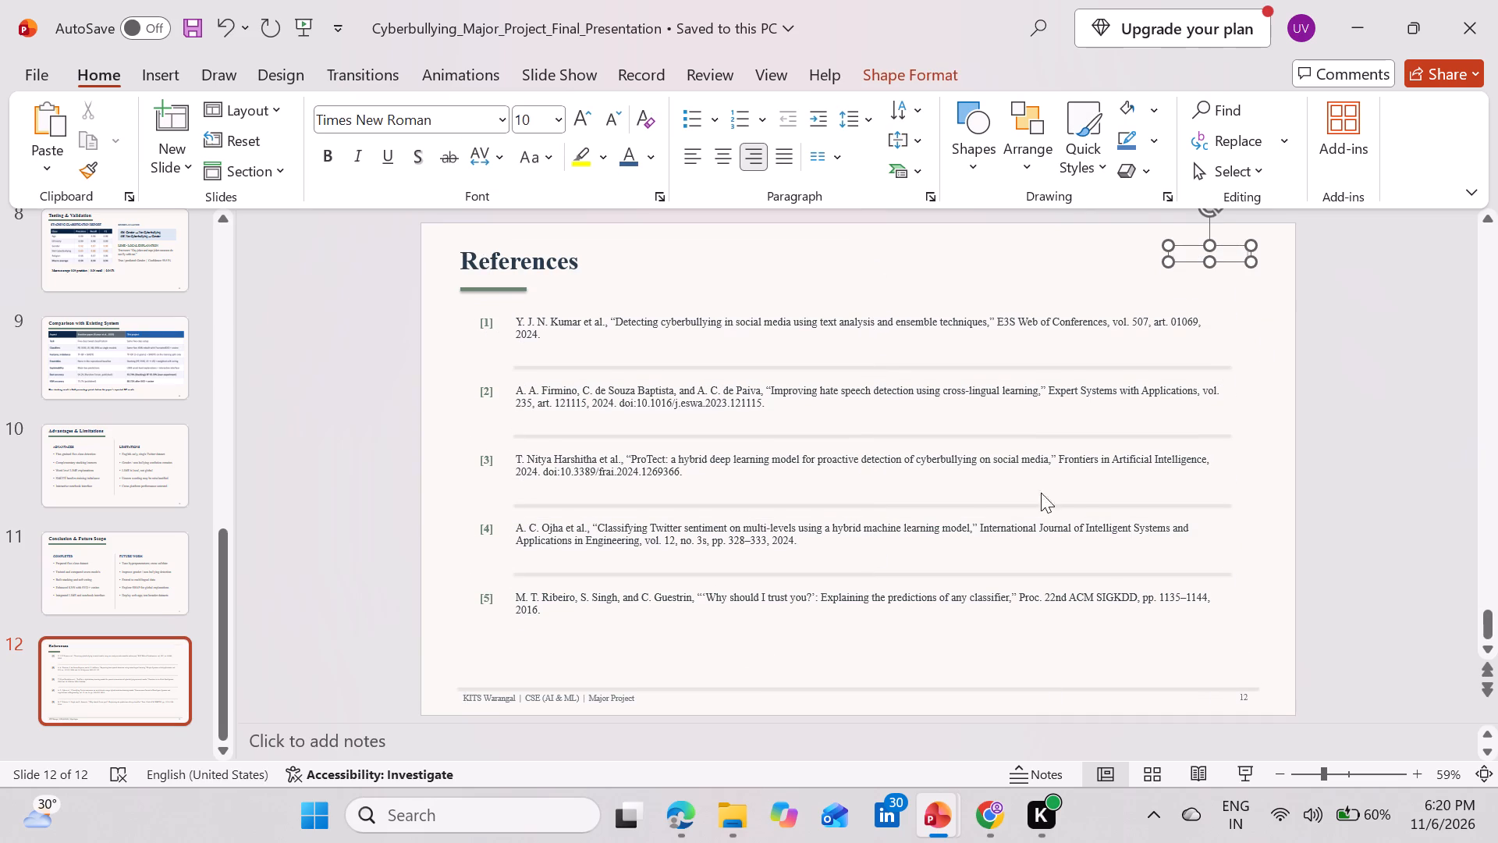
Delete the KITS Warangal footer text and the footer line from the References slide.
{"action": "left_click", "coordinate": [600, 692]}
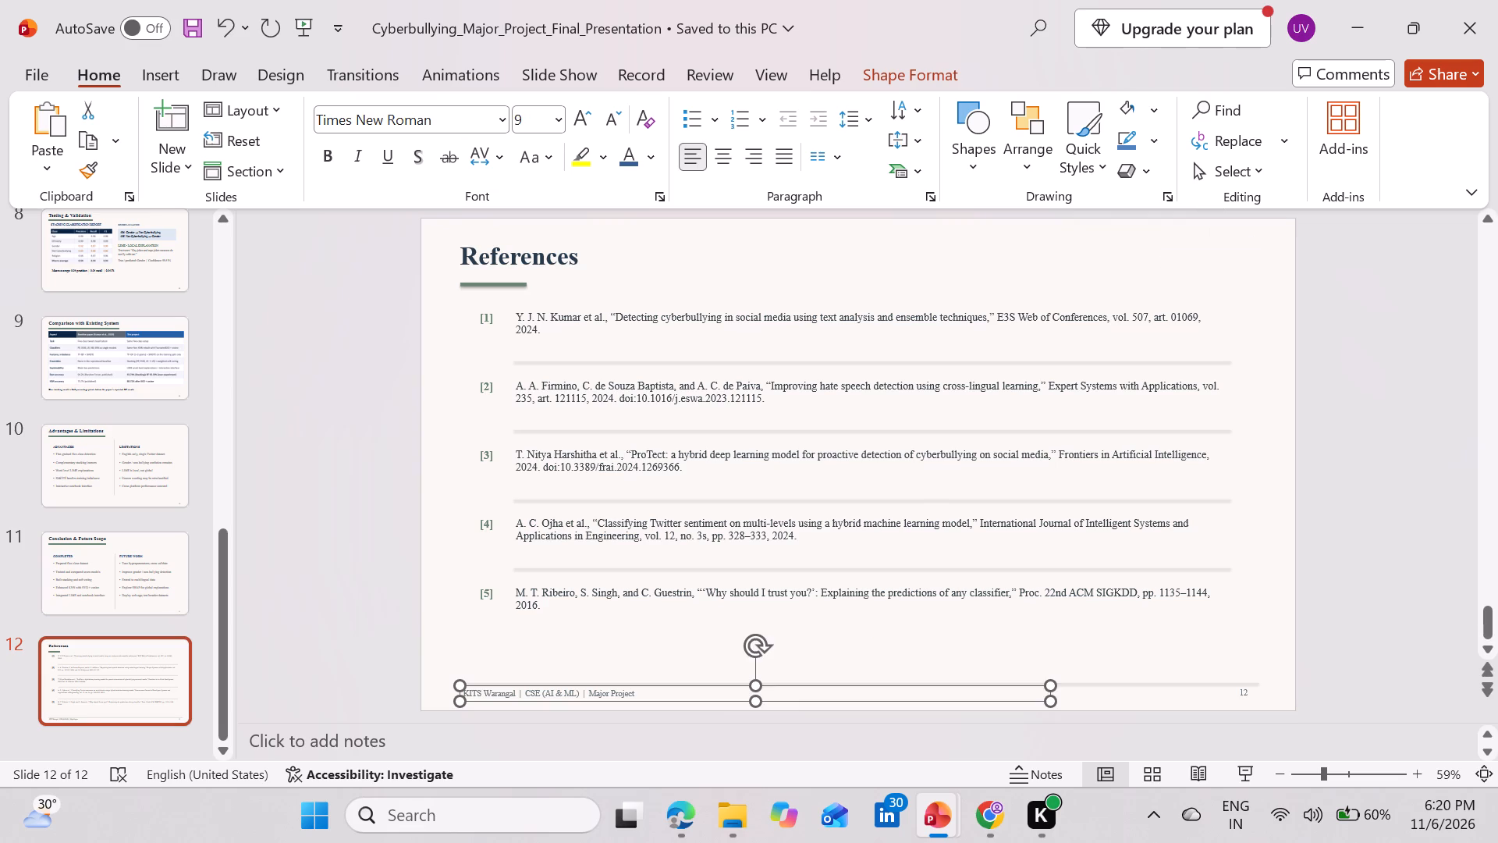
{"action": "key", "text": "Delete"}
{"action": "left_click", "coordinate": [618, 685]}
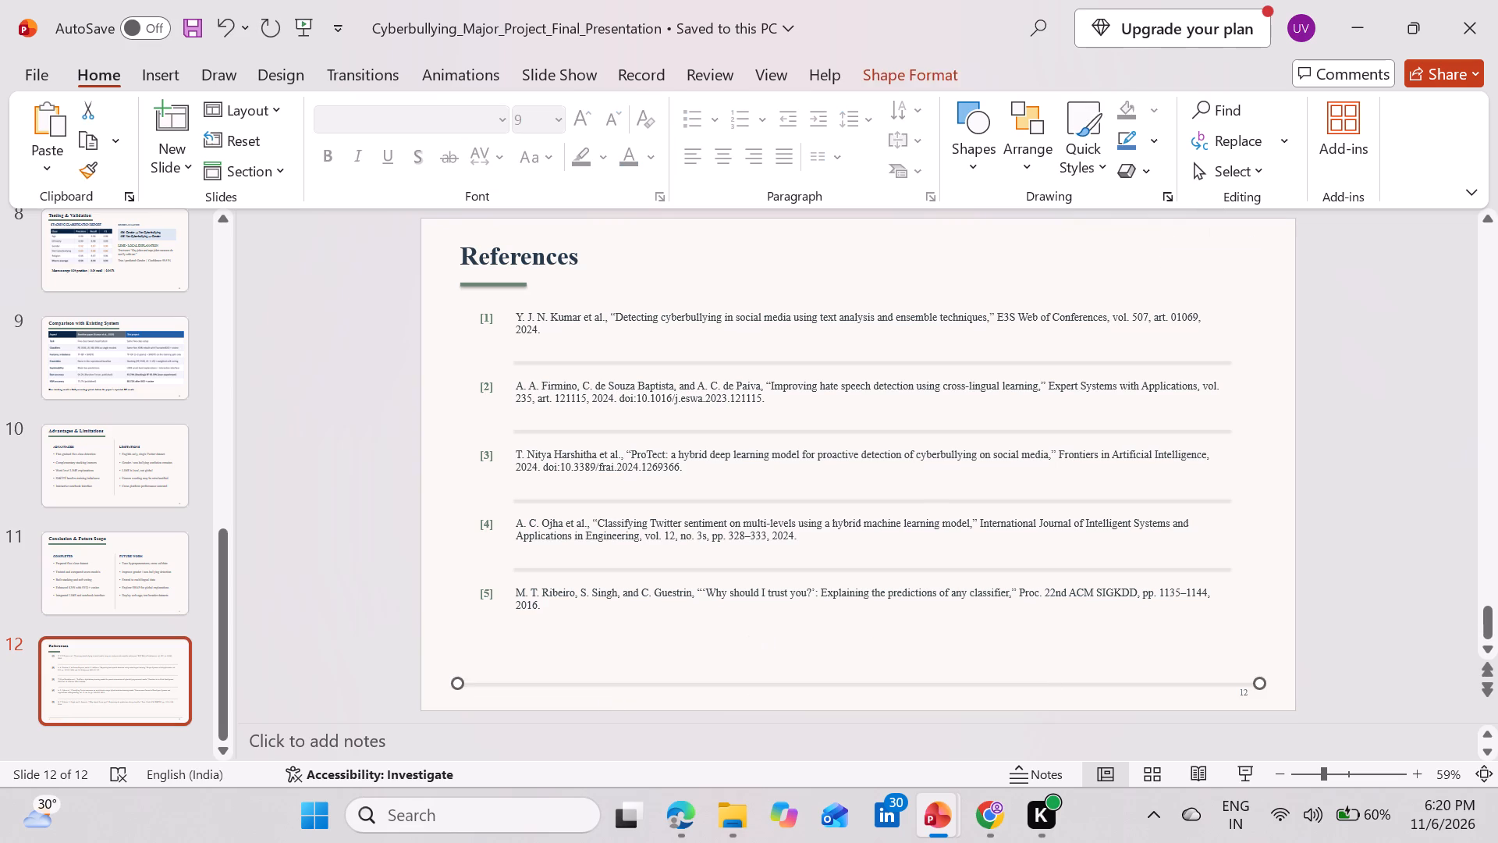
{"action": "key", "text": "Delete"}
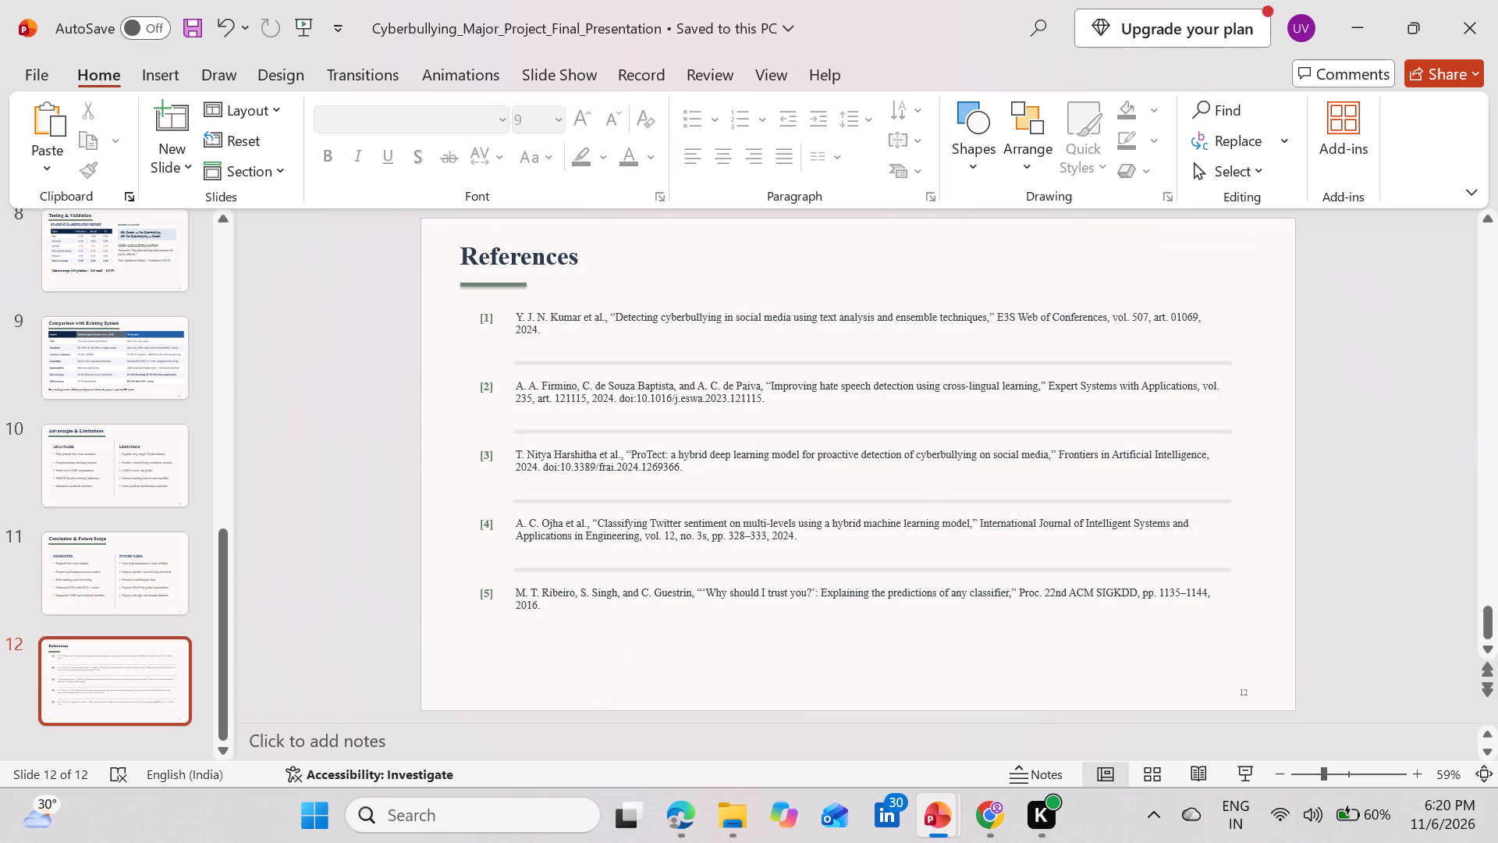
Delete the four divider lines between the reference entries.
{"action": "left_click", "coordinate": [620, 571]}
{"action": "key", "text": "Delete"}
{"action": "left_click", "coordinate": [653, 502]}
{"action": "key", "text": "Delete"}
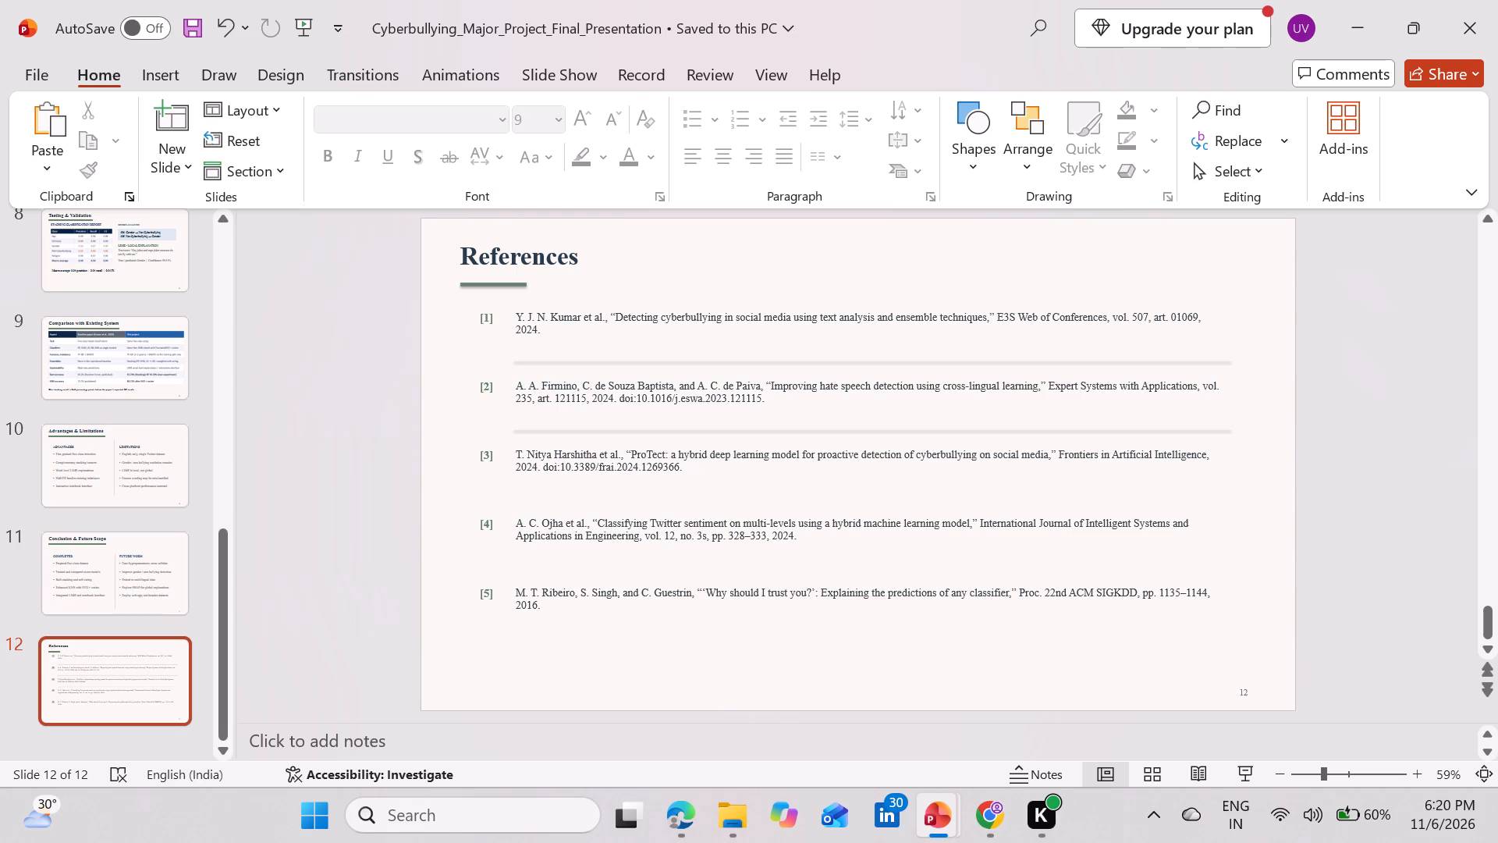
{"action": "left_click", "coordinate": [666, 432]}
{"action": "key", "text": "Delete"}
{"action": "left_click", "coordinate": [705, 364]}
{"action": "key", "text": "Delete"}
Set the References slide title to font size 32.
{"action": "left_click", "coordinate": [497, 261]}
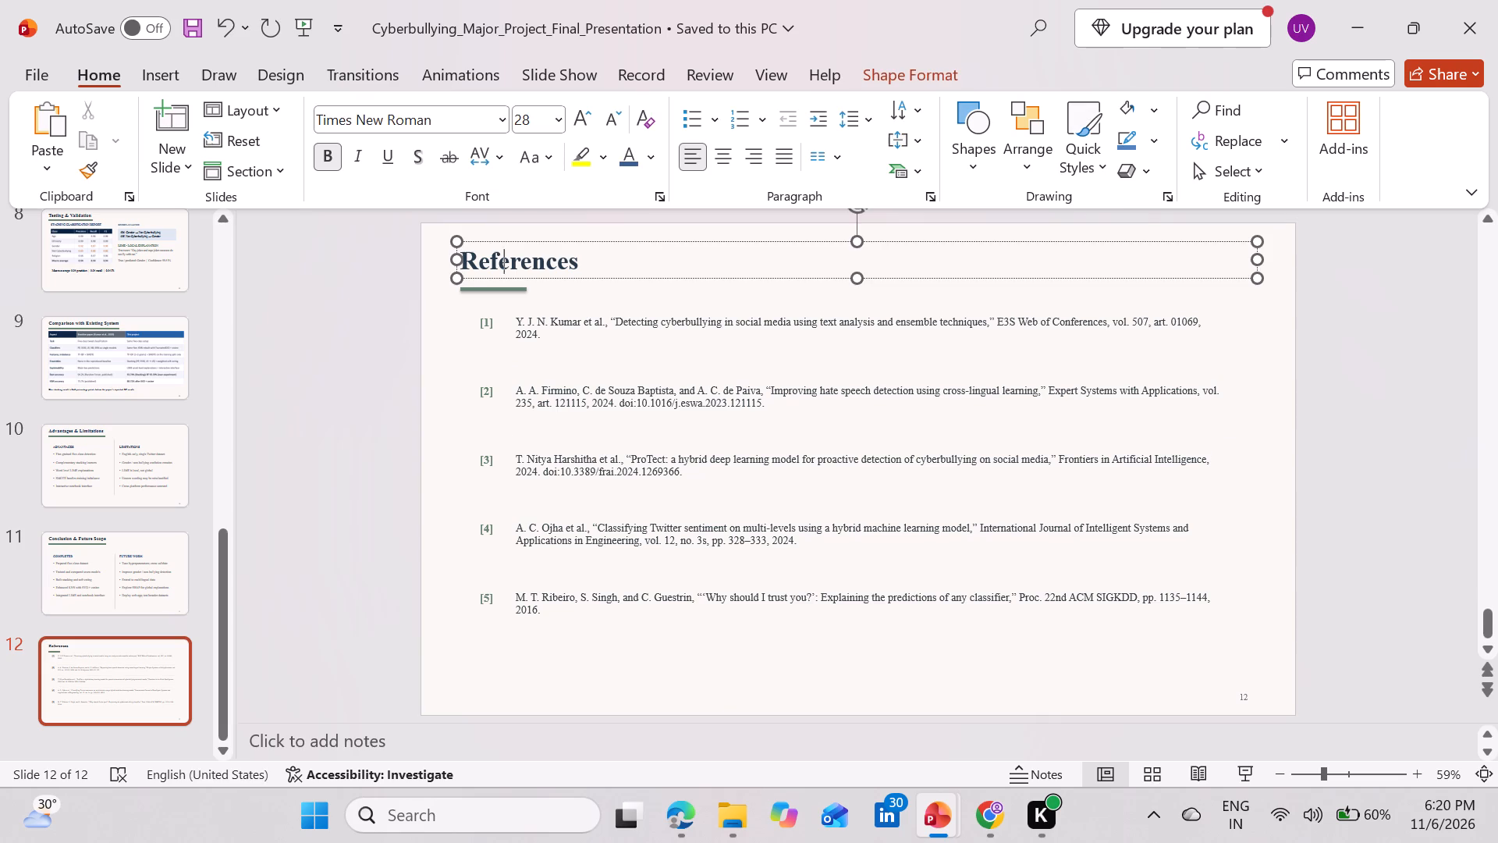
{"action": "key", "text": "ctrl+a"}
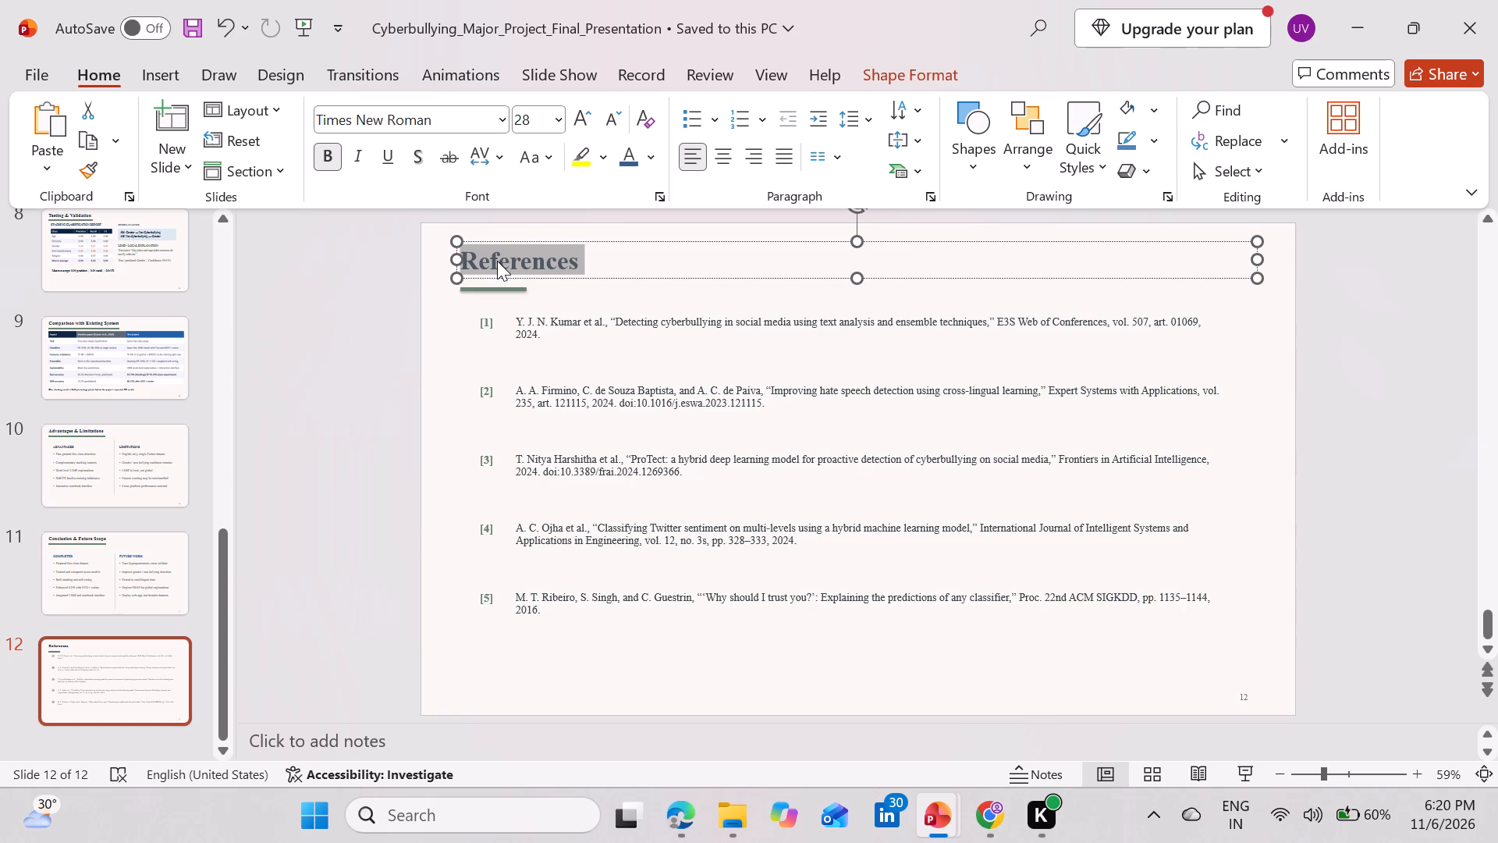
{"action": "left_click", "coordinate": [559, 114]}
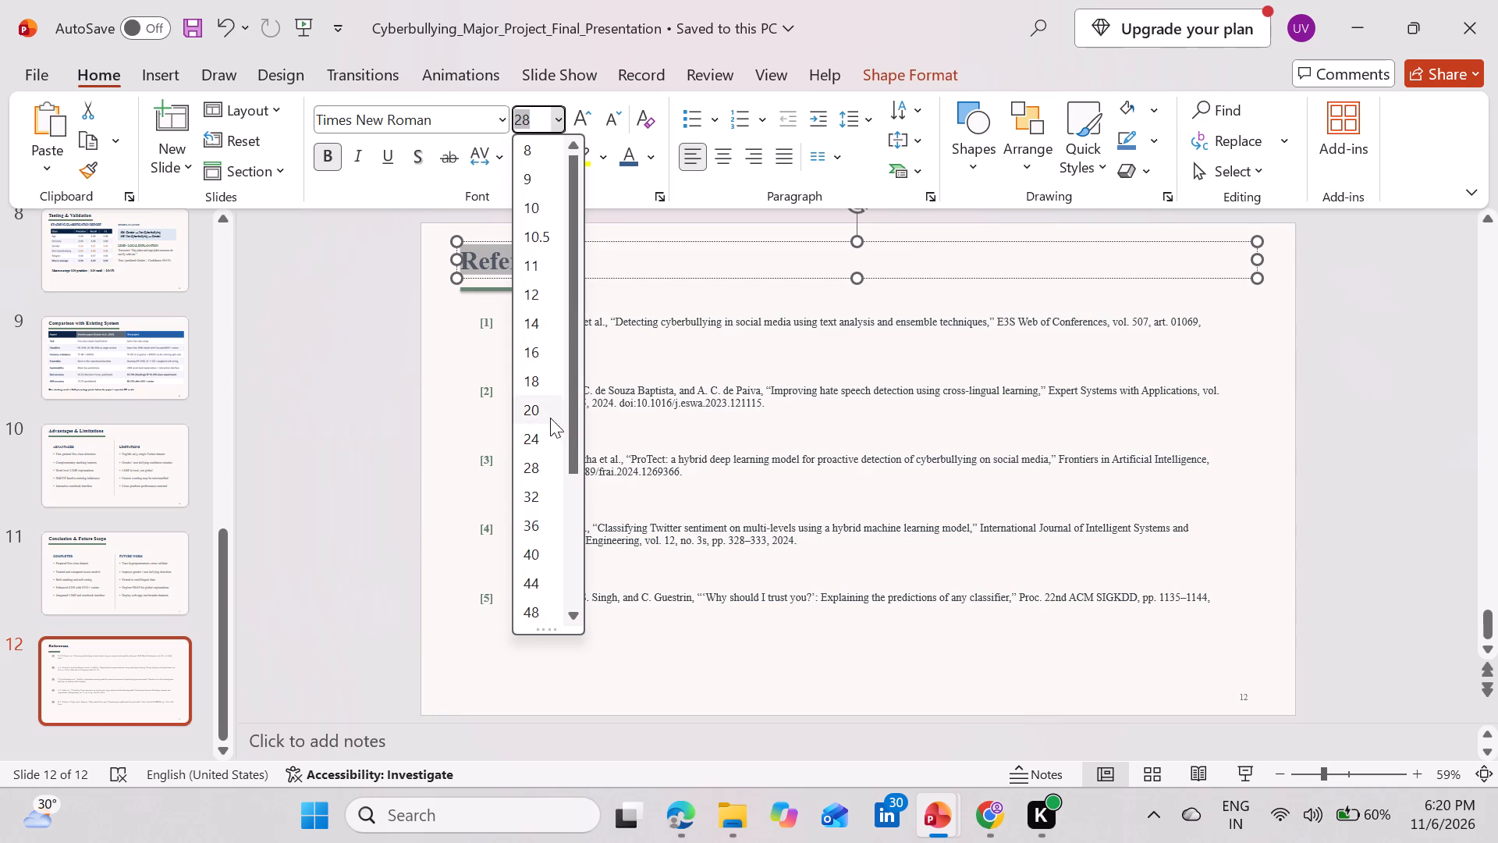
{"action": "left_click", "coordinate": [542, 478]}
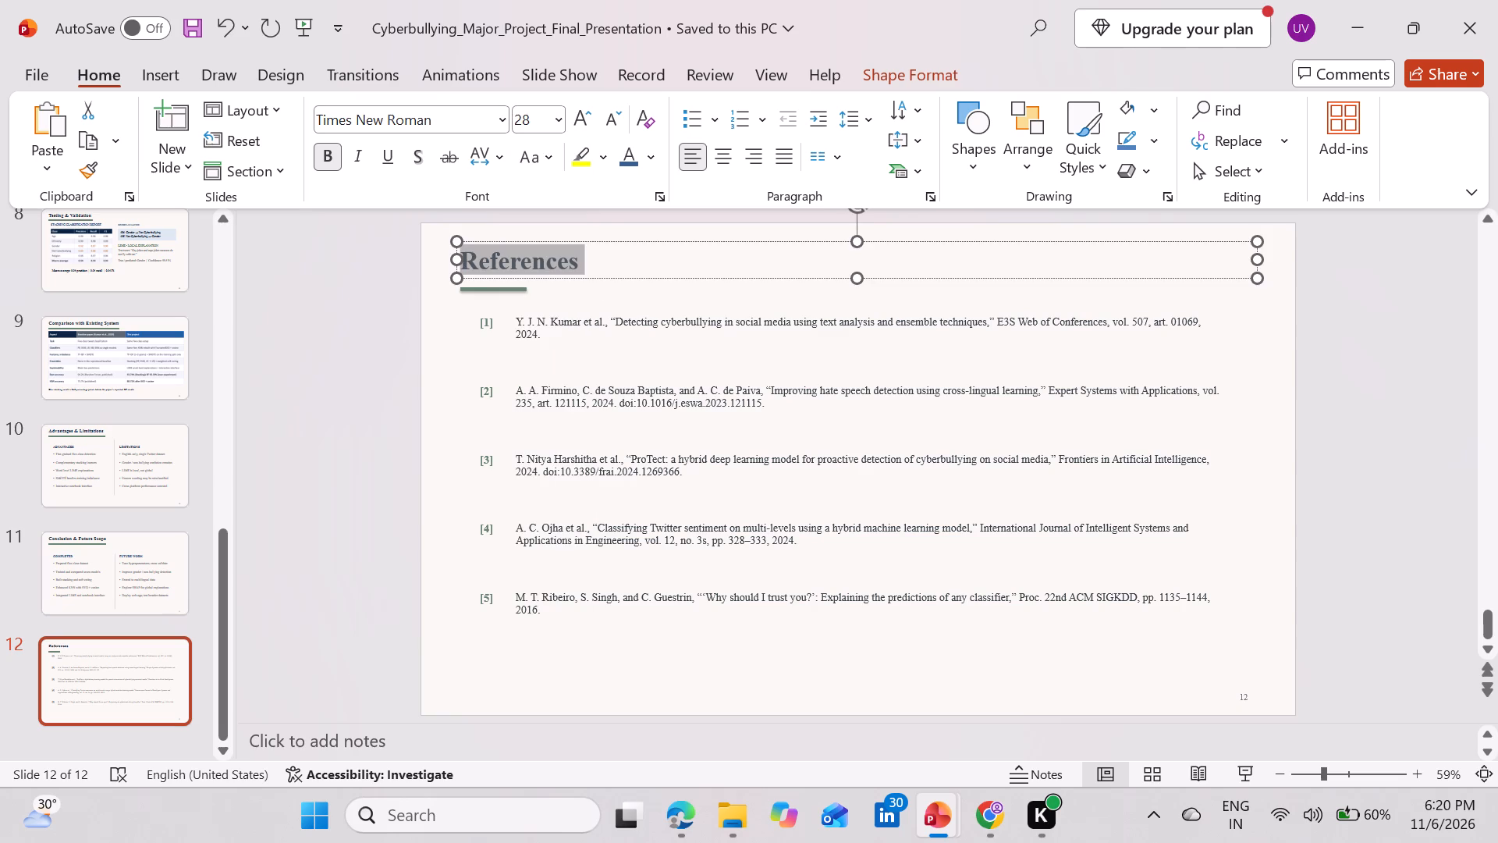
{"action": "left_click_drag", "start_coordinate": [560, 113], "coordinate": [531, 498]}
{"action": "left_click", "coordinate": [531, 498]}
Lengthen the green underline beneath the References title so it spans the full title width.
{"action": "left_click", "coordinate": [513, 287]}
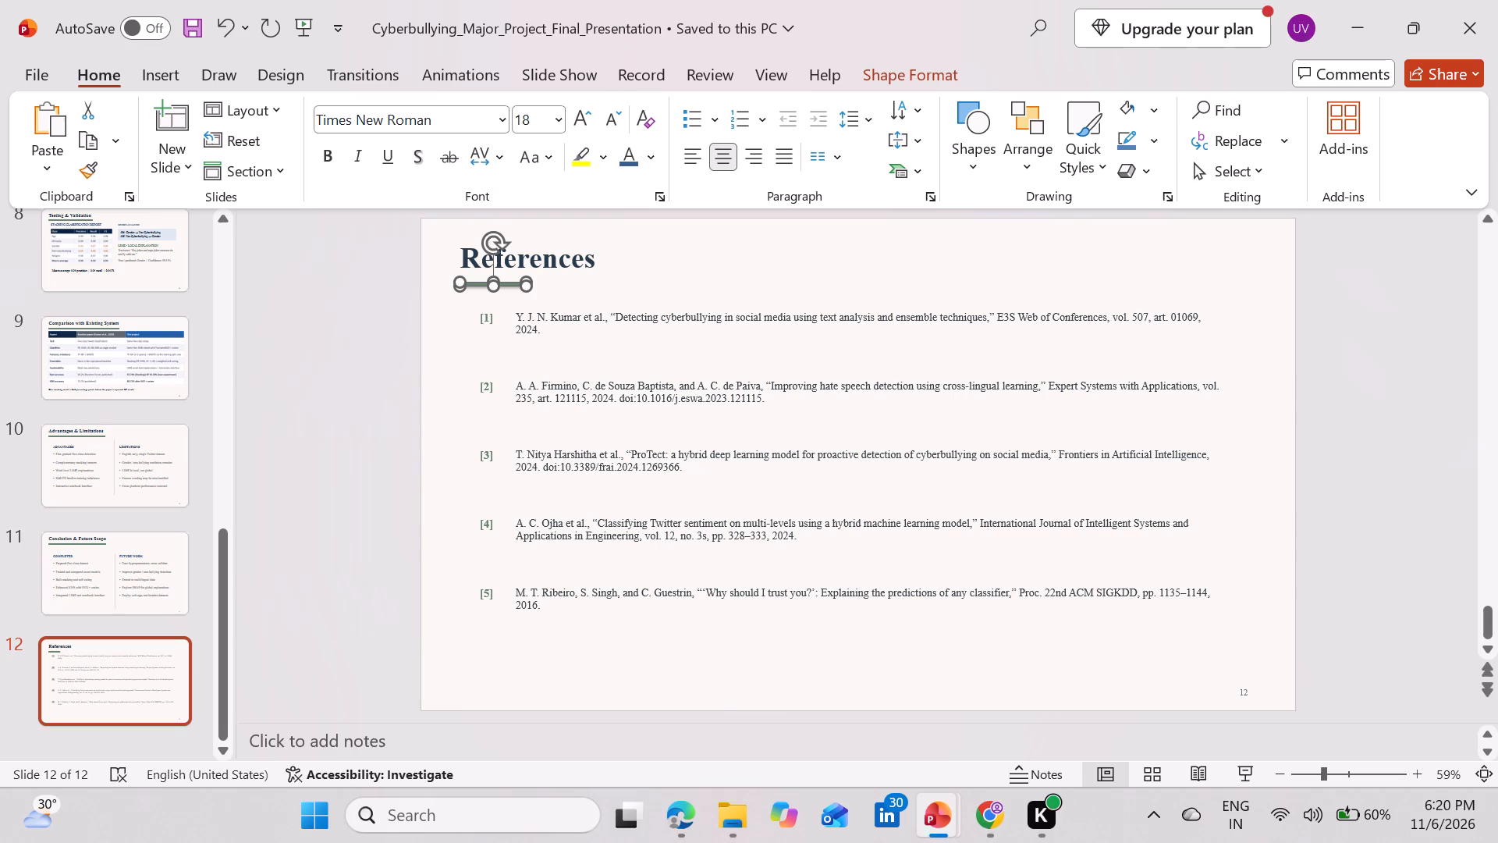
{"action": "left_click_drag", "start_coordinate": [527, 285], "coordinate": [602, 284]}
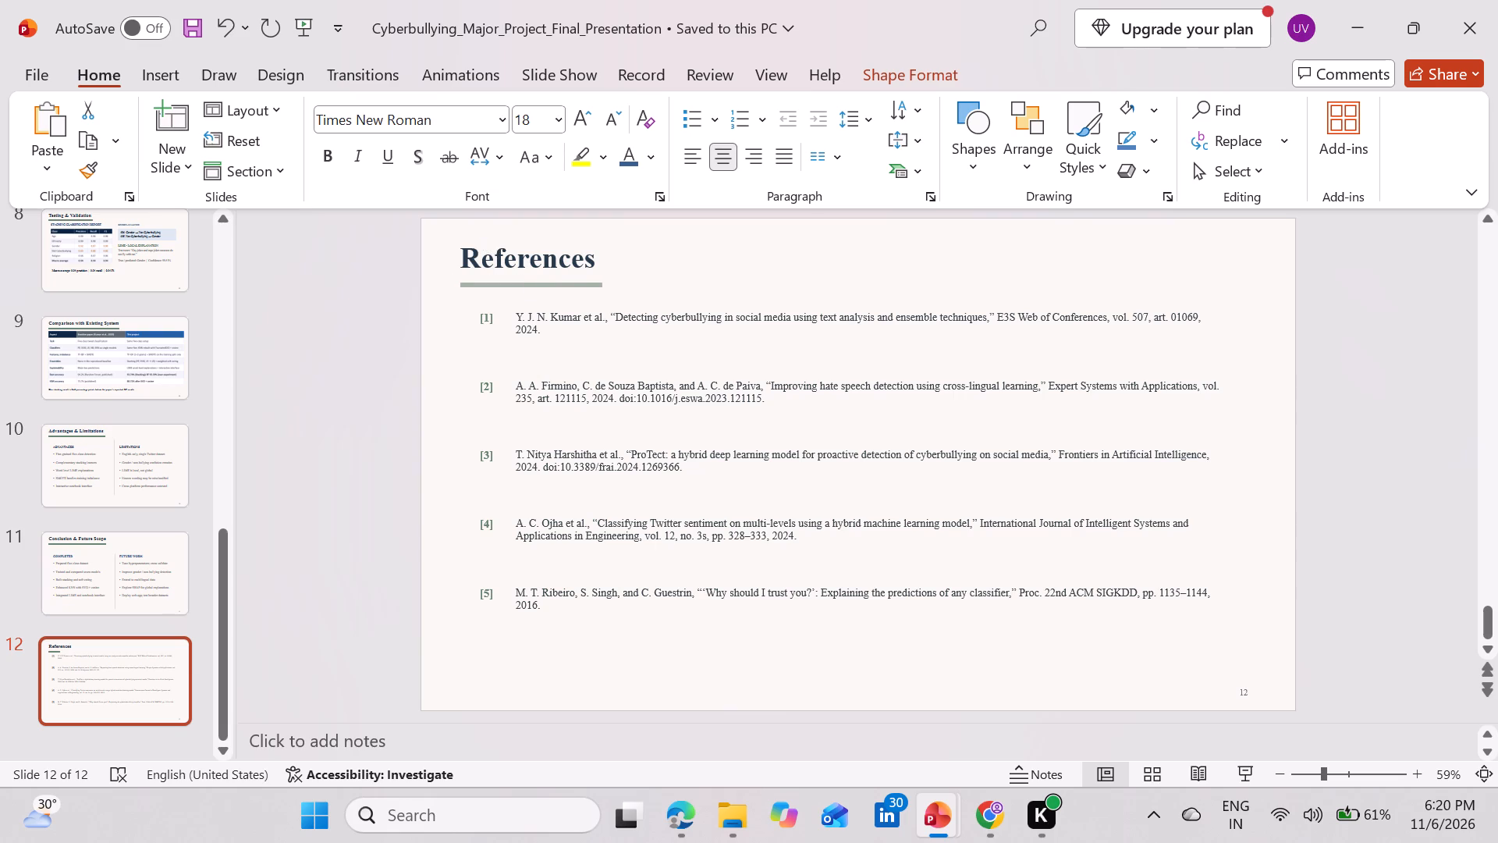
{"action": "left_click_drag", "start_coordinate": [602, 284], "coordinate": [603, 283]}
{"action": "left_click", "coordinate": [428, 382]}
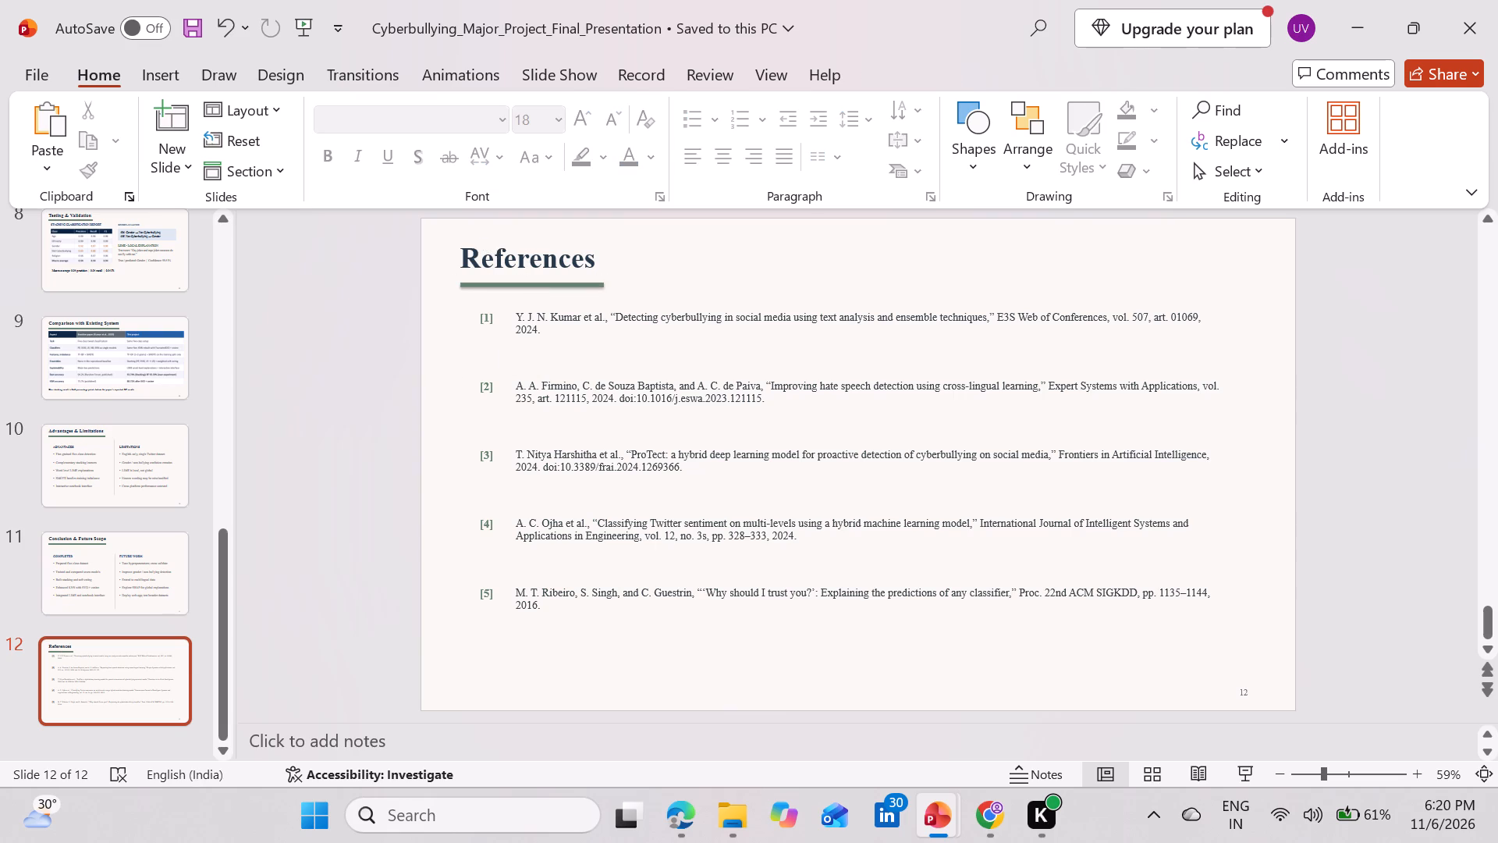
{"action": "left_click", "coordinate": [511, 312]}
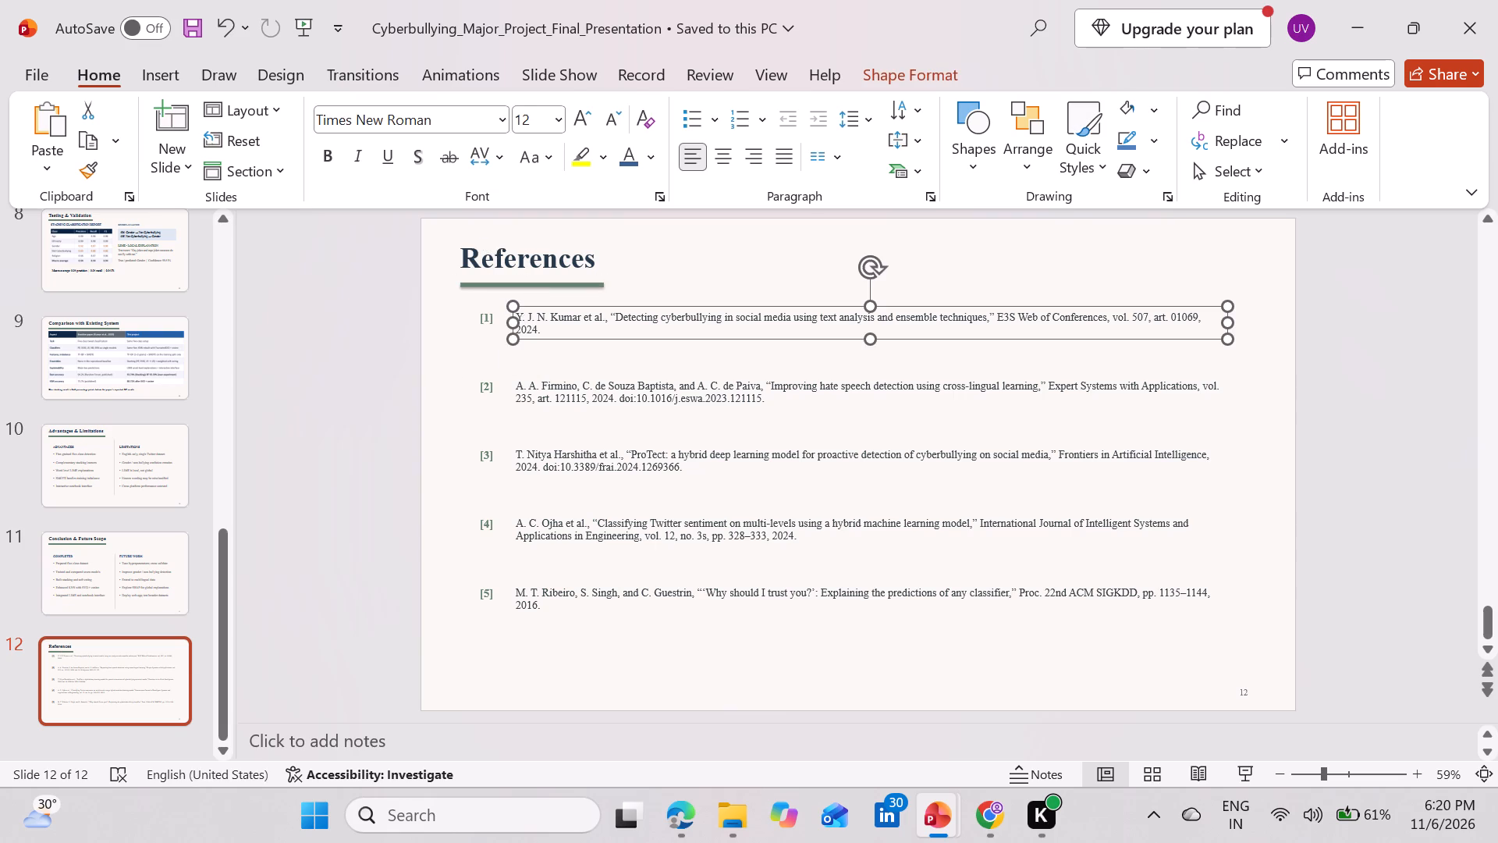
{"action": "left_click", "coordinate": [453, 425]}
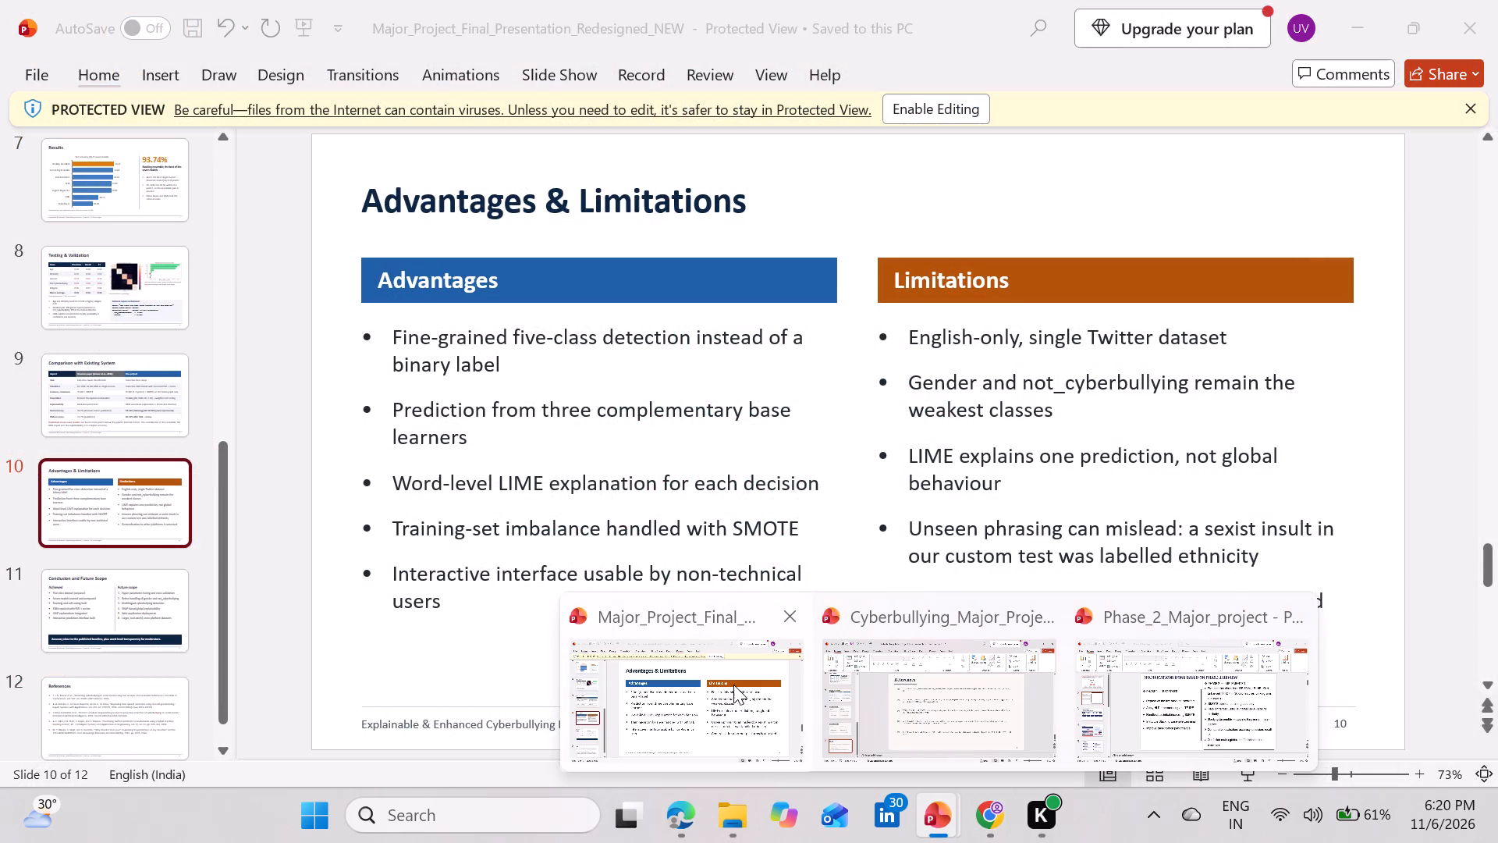
Switch to the Major_Project_Final_Presentation_Redesigned_NEW presentation and copy the entire numbered list on its References slide.
{"action": "left_click", "coordinate": [733, 685]}
{"action": "scroll", "coordinate": [89, 608], "scroll_direction": "down", "scroll_amount": 1}
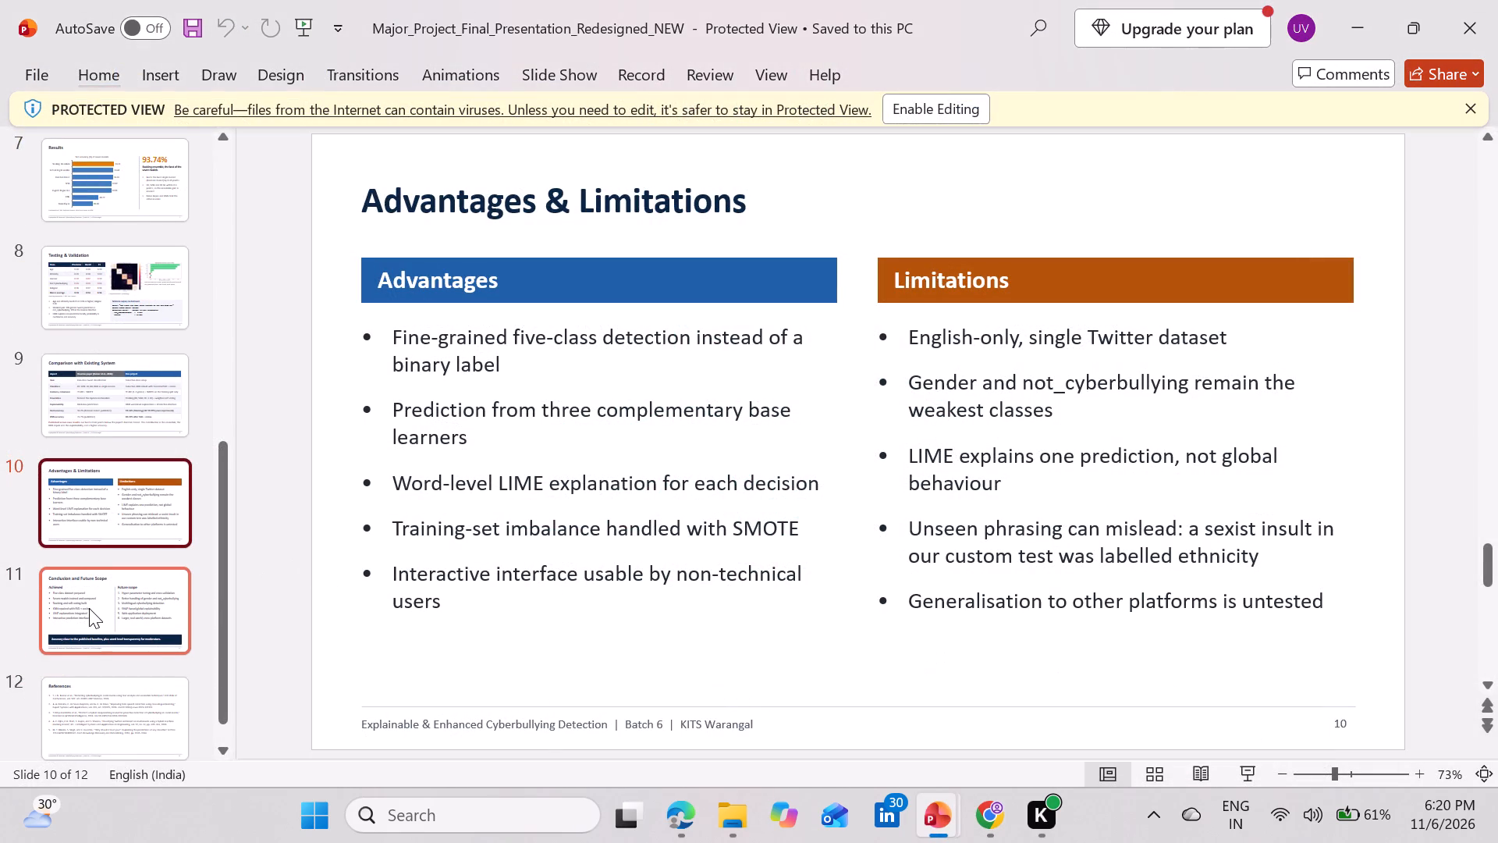
{"action": "scroll", "coordinate": [89, 608], "scroll_direction": "down", "scroll_amount": 5}
{"action": "left_click", "coordinate": [91, 669]}
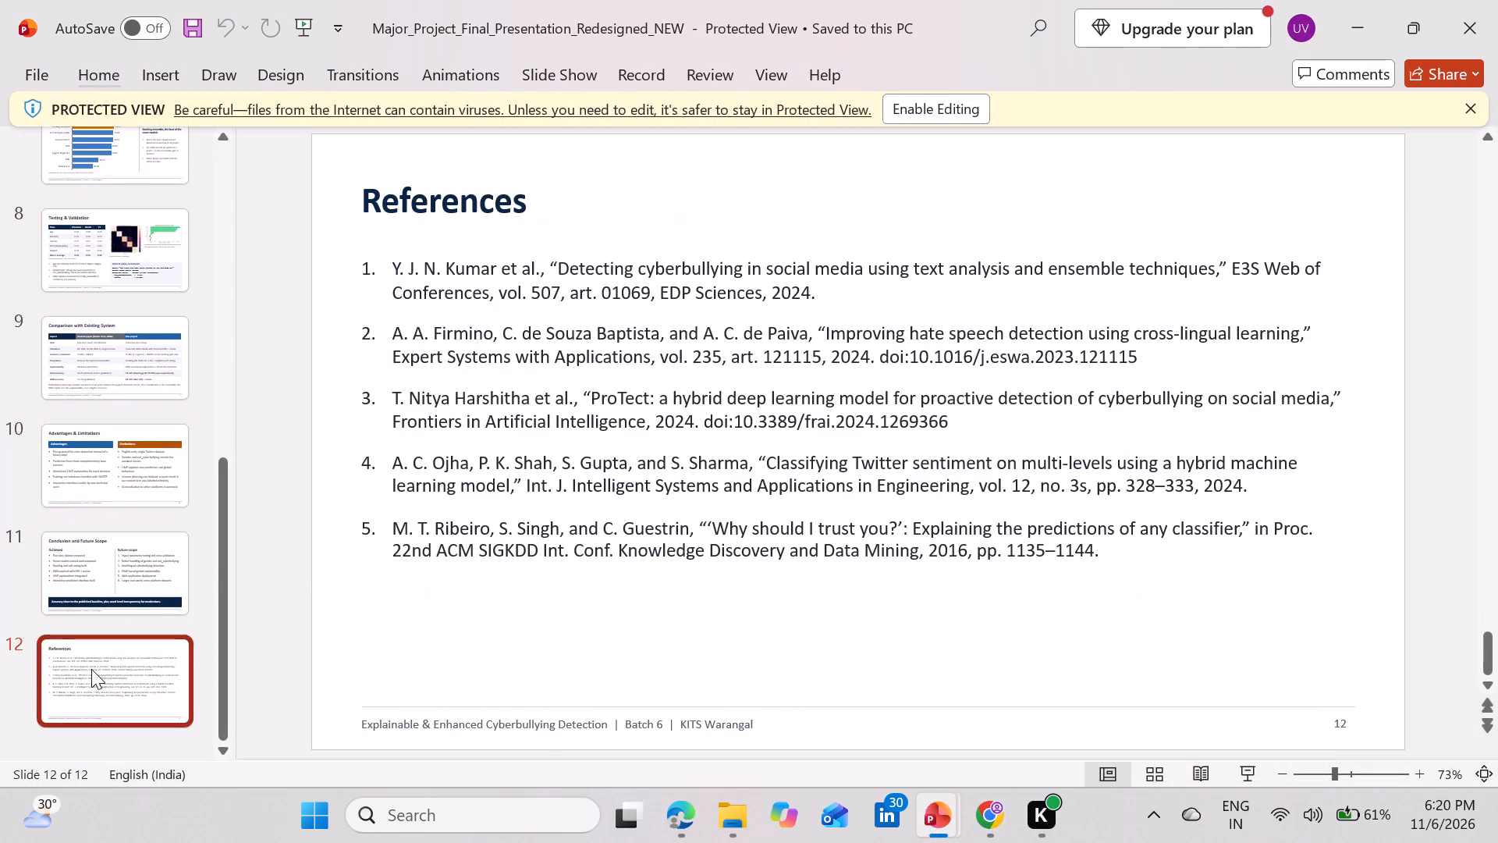
{"action": "left_click", "coordinate": [386, 290]}
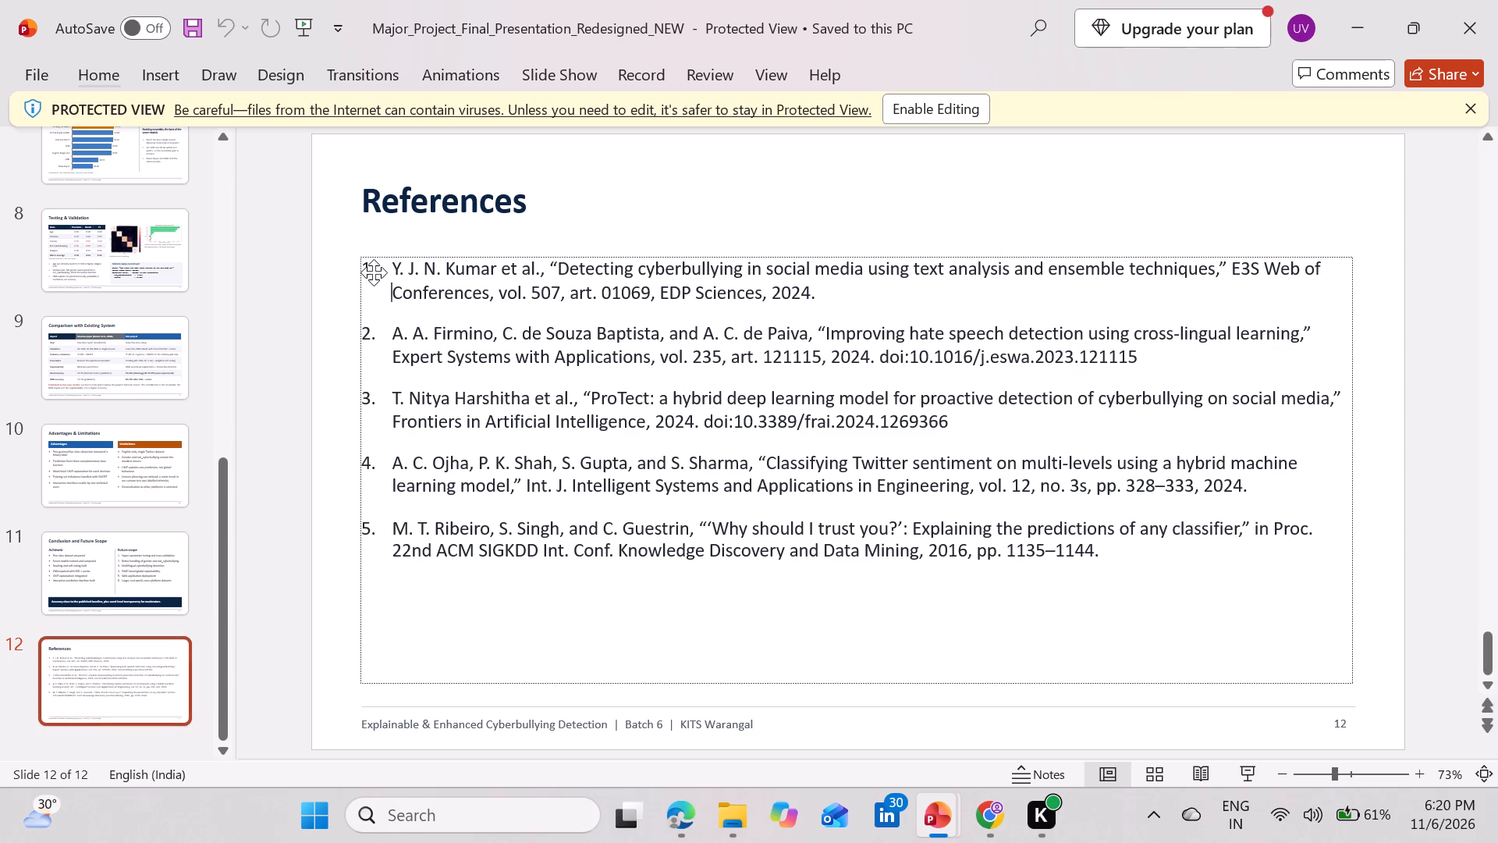
{"action": "left_click", "coordinate": [374, 272]}
{"action": "left_click", "coordinate": [390, 318]}
{"action": "key", "text": "ctrl+a"}
{"action": "key", "text": "ctrl+c"}
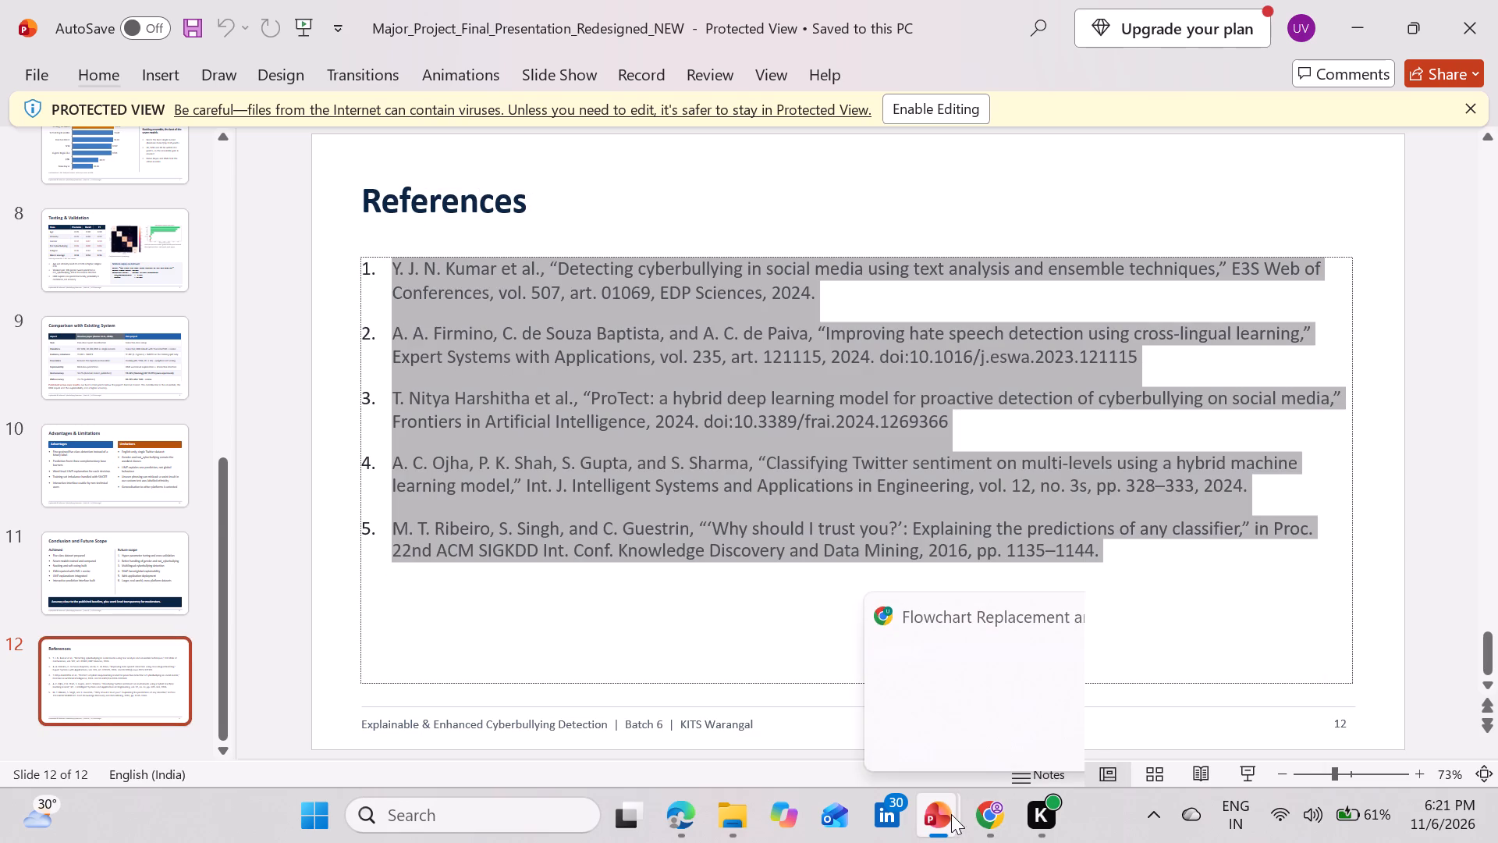
Switch to the Cyberbullying_Major_Project_Final_Presentation deck and delete all five old reference entries, their bracketed numbers and the slide number.
{"action": "left_click", "coordinate": [957, 726]}
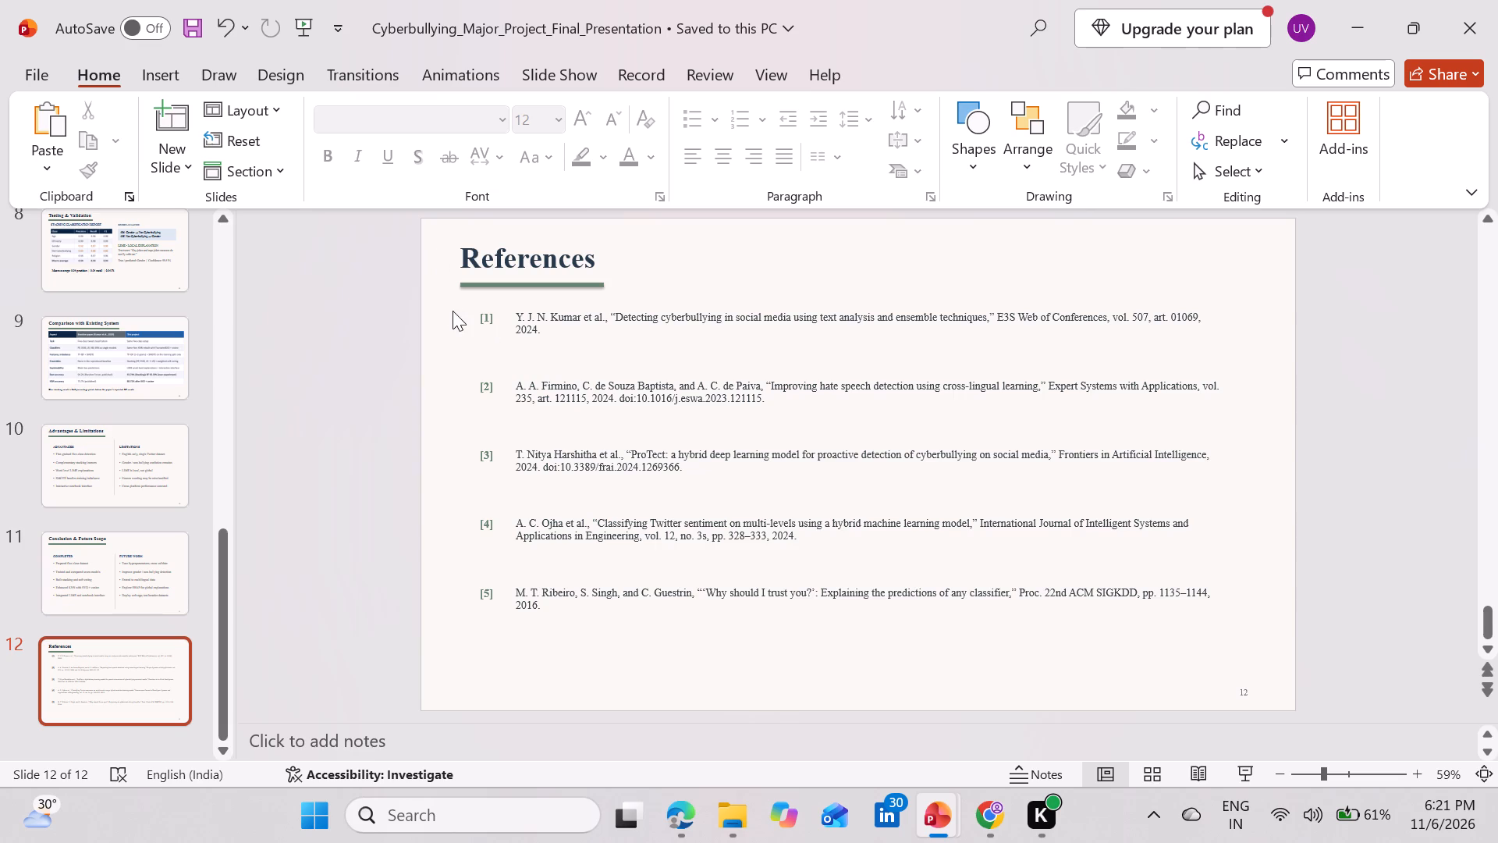
{"action": "left_click_drag", "start_coordinate": [453, 311], "coordinate": [1335, 712]}
{"action": "scroll", "coordinate": [686, 343], "scroll_direction": "right", "scroll_amount": 1}
{"action": "scroll", "coordinate": [1382, 620], "scroll_direction": "up", "scroll_amount": 1}
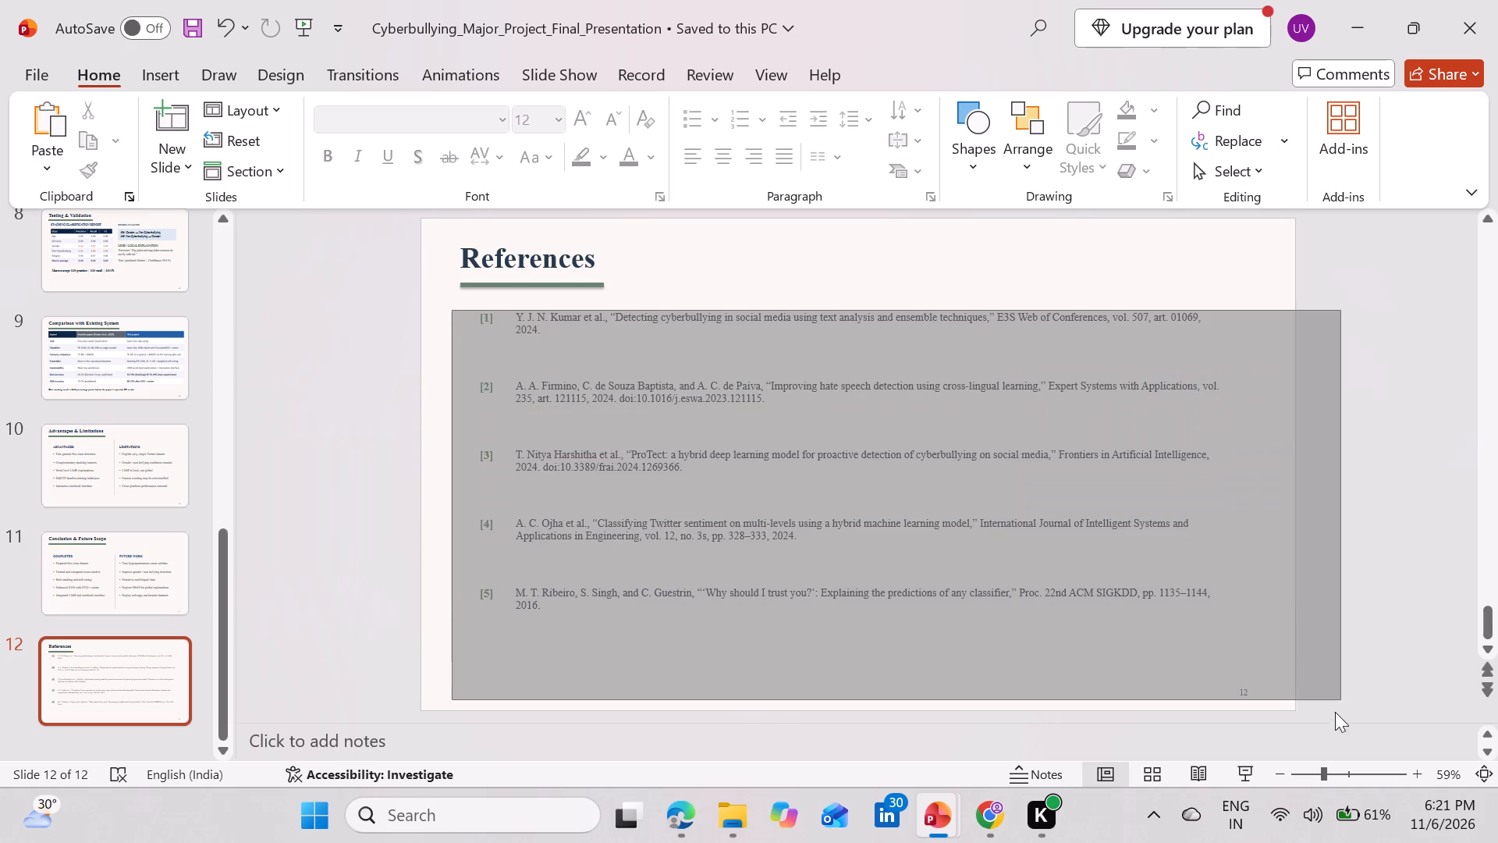
{"action": "scroll", "coordinate": [1335, 712], "scroll_direction": "up", "scroll_amount": 1}
{"action": "left_click_drag", "start_coordinate": [1335, 712], "coordinate": [1326, 722]}
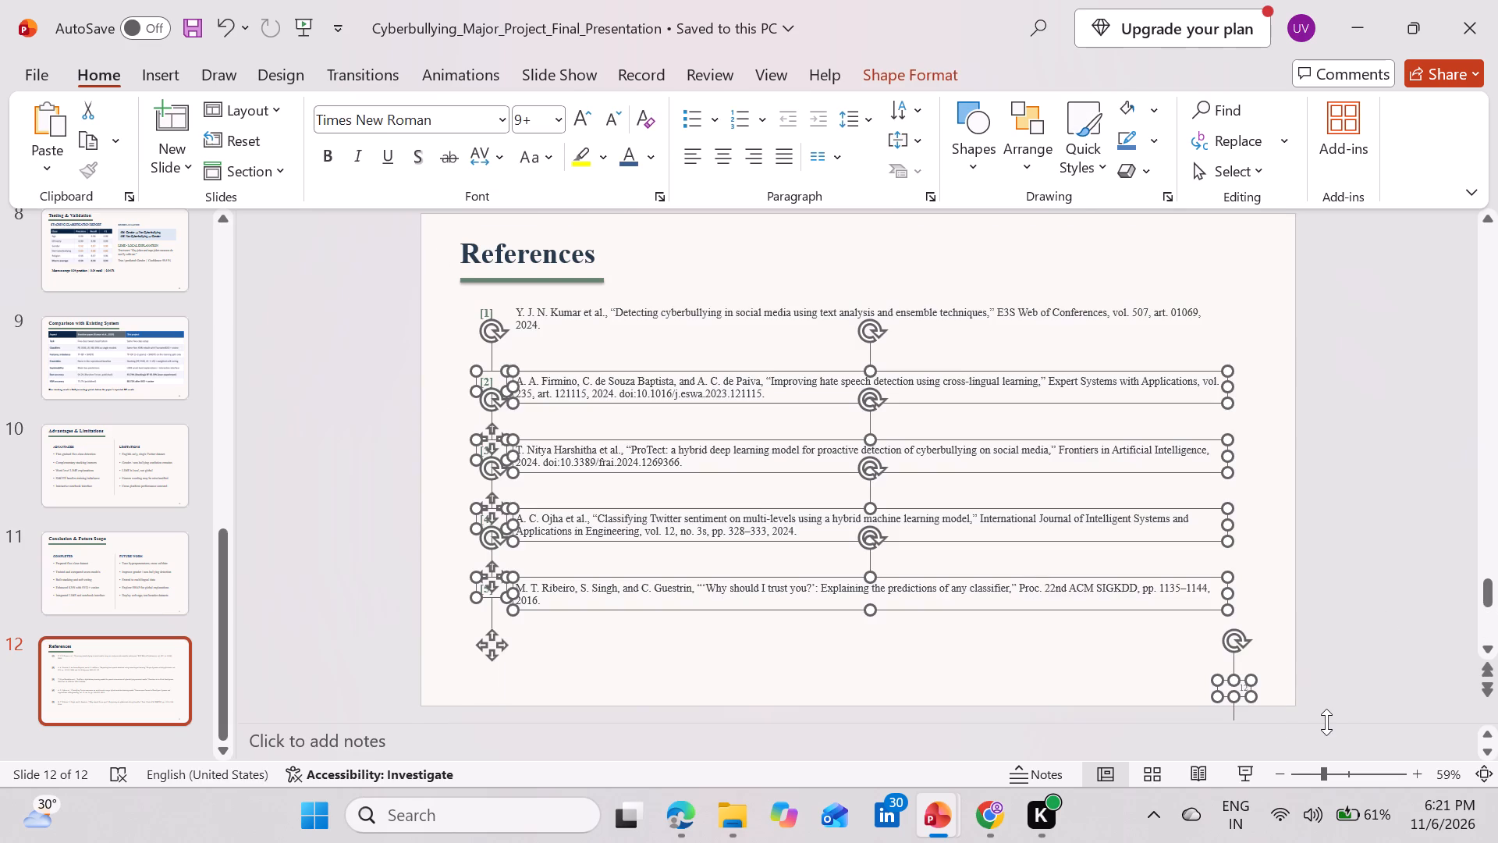
{"action": "key", "text": "Delete"}
{"action": "left_click_drag", "start_coordinate": [480, 337], "coordinate": [476, 340]}
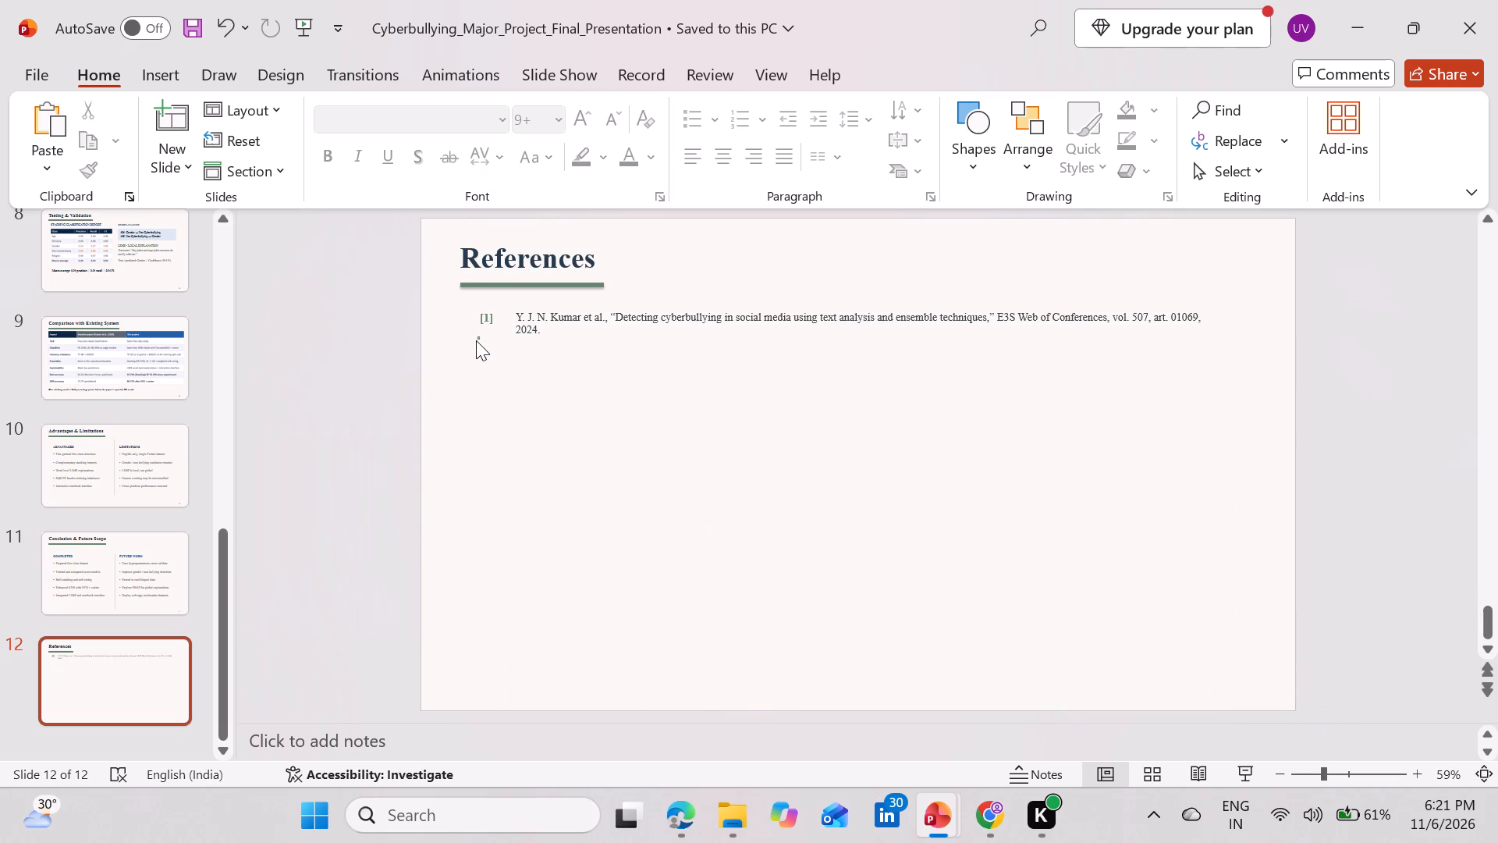
{"action": "left_click_drag", "start_coordinate": [476, 340], "coordinate": [508, 322]}
{"action": "left_click", "coordinate": [508, 322]}
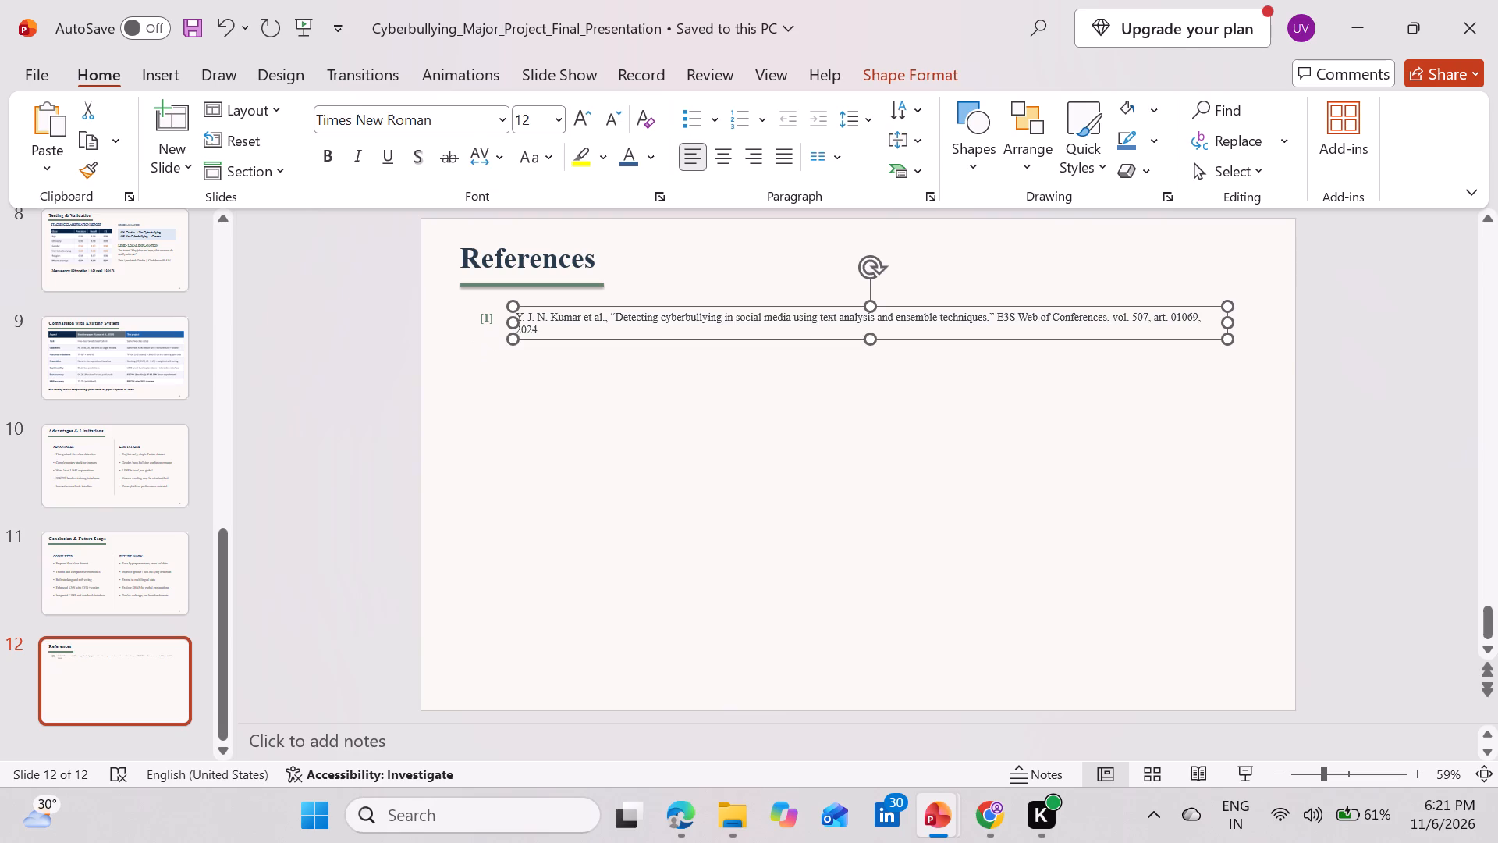
{"action": "key", "text": "Delete"}
{"action": "left_click", "coordinate": [490, 314]}
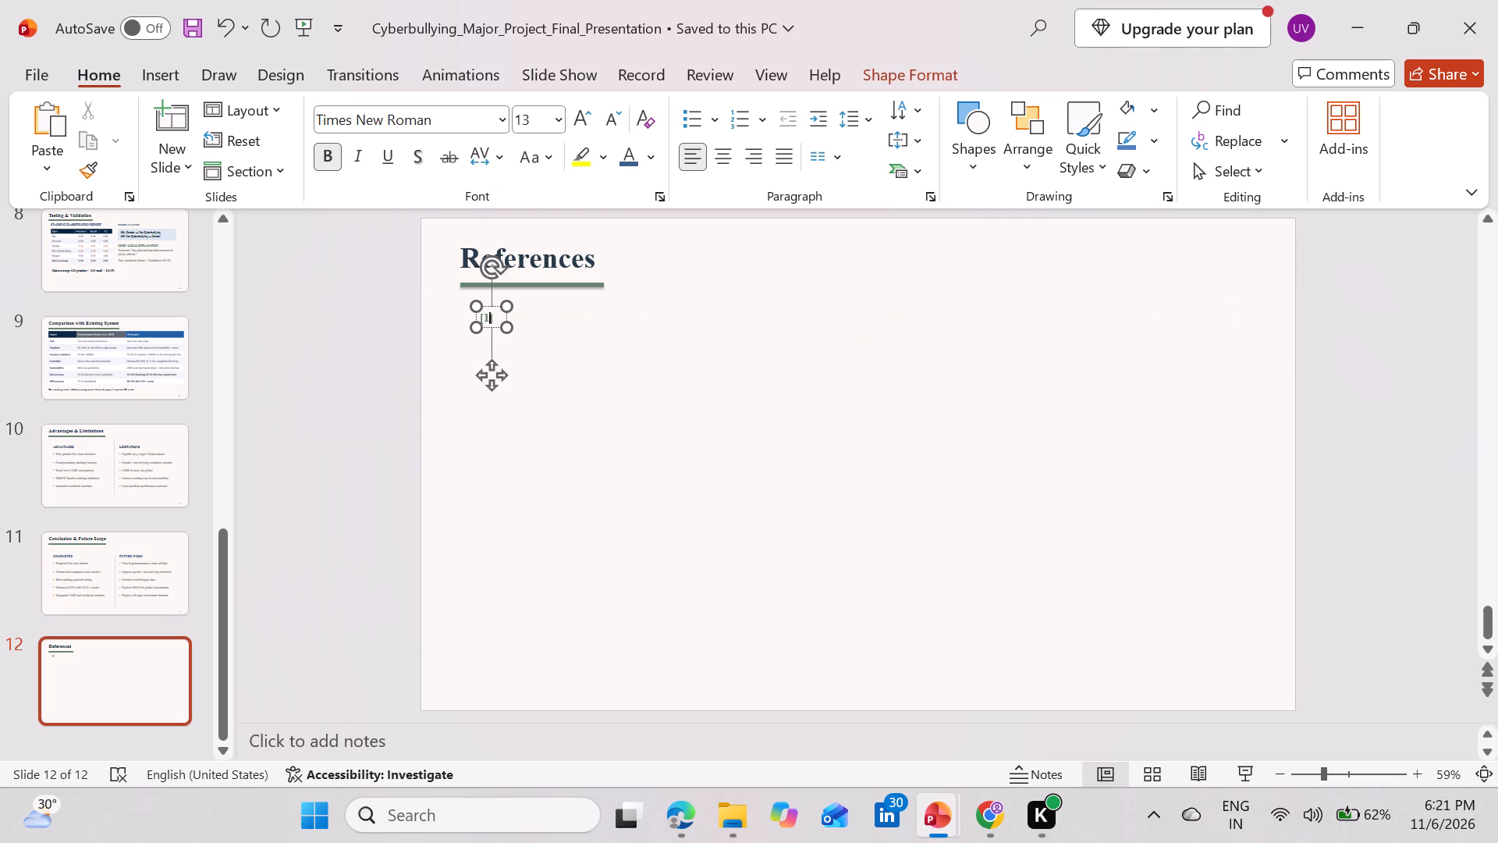
{"action": "key", "text": "Delete"}
{"action": "key", "text": "Delete"}
{"action": "key", "text": "BackSpace"}
{"action": "key", "text": "BackSpace"}
{"action": "key", "text": "BackSpace"}
Paste the copied numbered references onto the slide, widen the text box to nearly the slide's width, and place it below the title underline.
{"action": "left_click", "coordinate": [569, 378]}
{"action": "key", "text": "ctrl+v"}
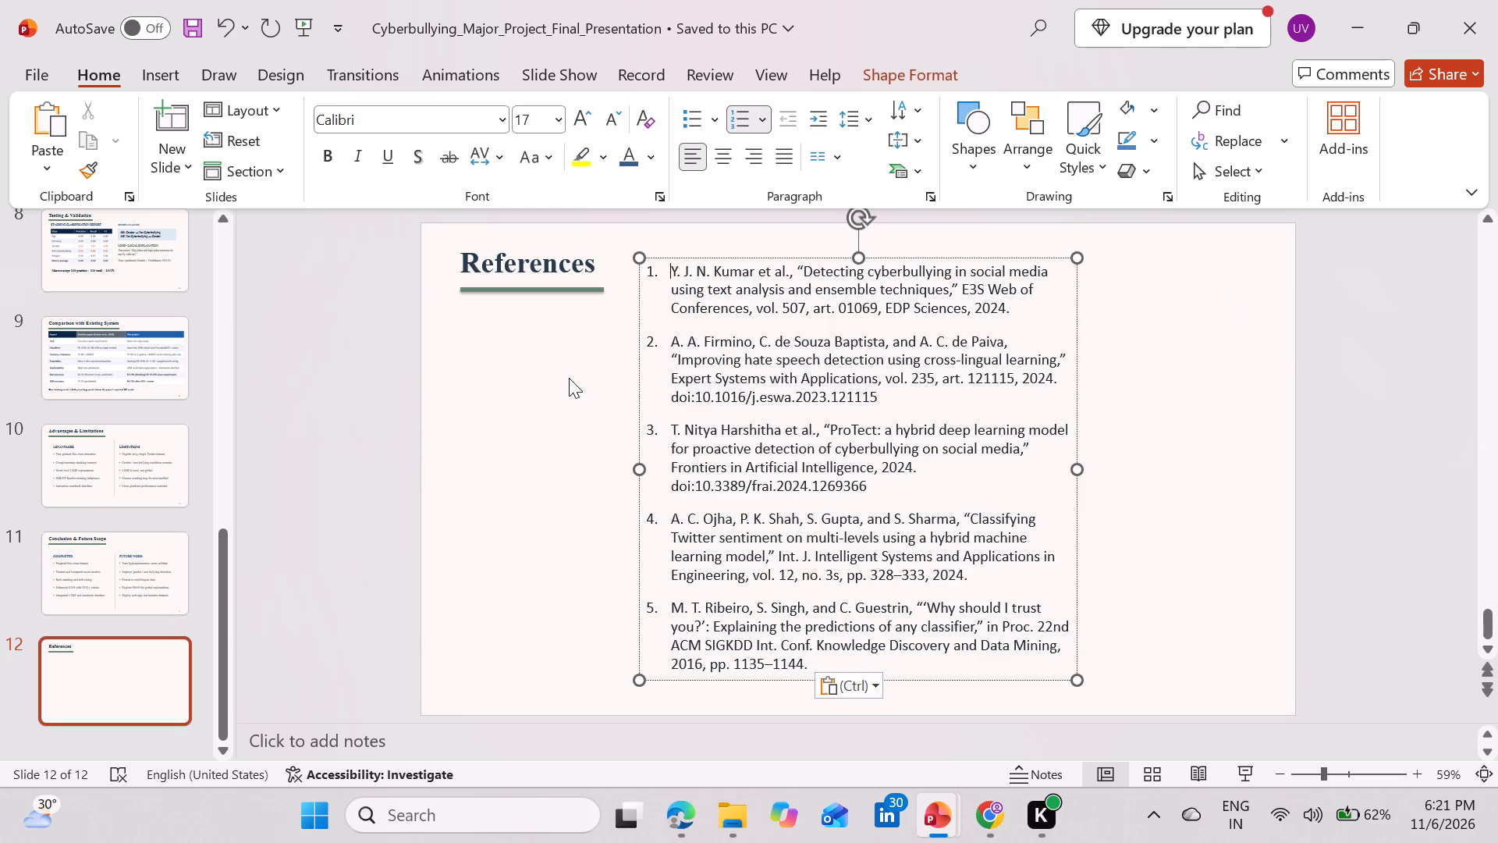
{"action": "left_click", "coordinate": [1080, 471]}
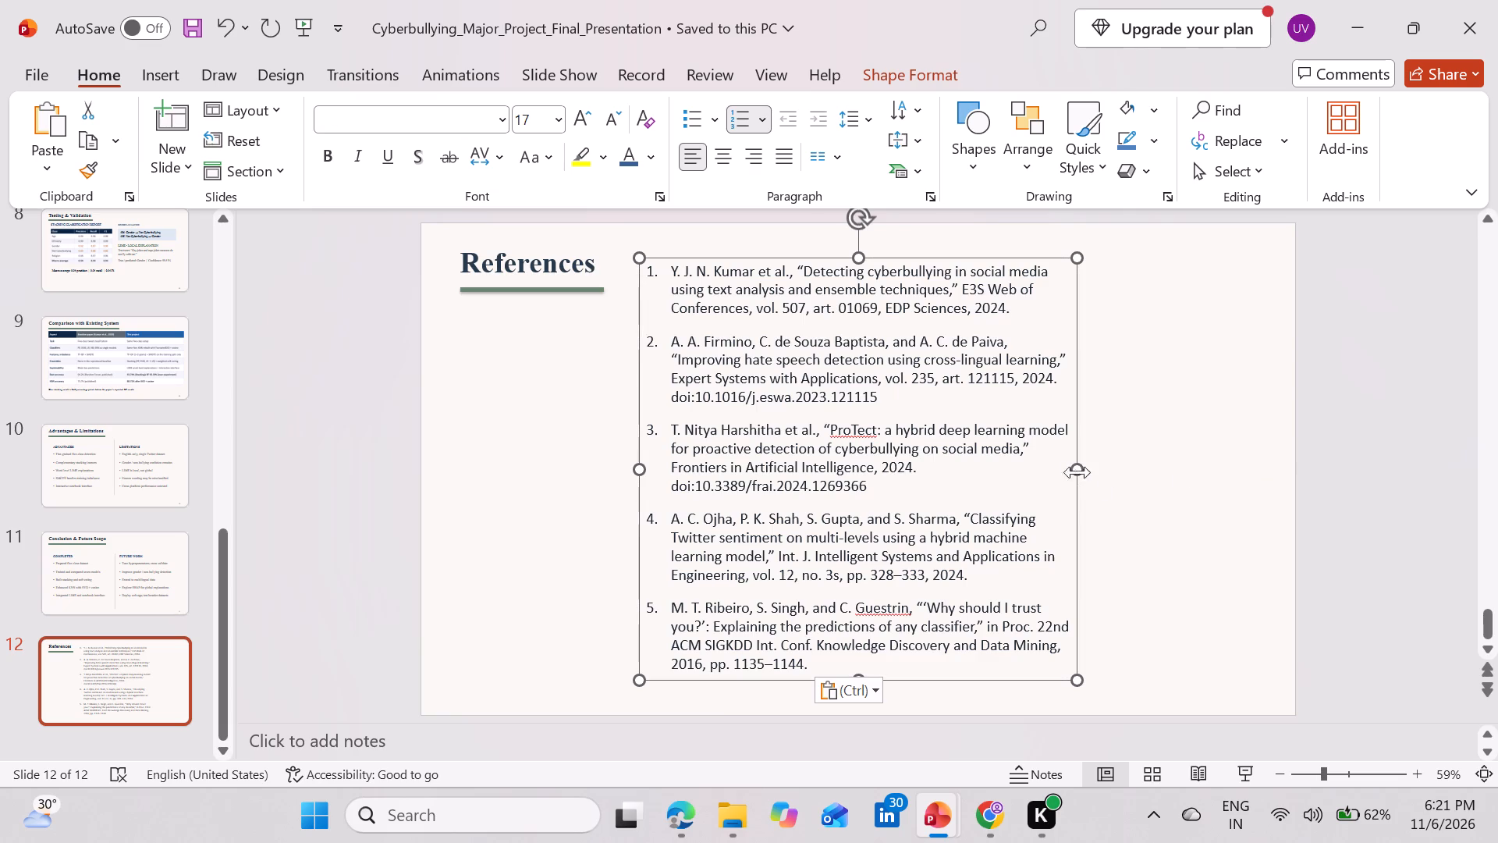
{"action": "left_click_drag", "start_coordinate": [1074, 470], "coordinate": [1251, 460]}
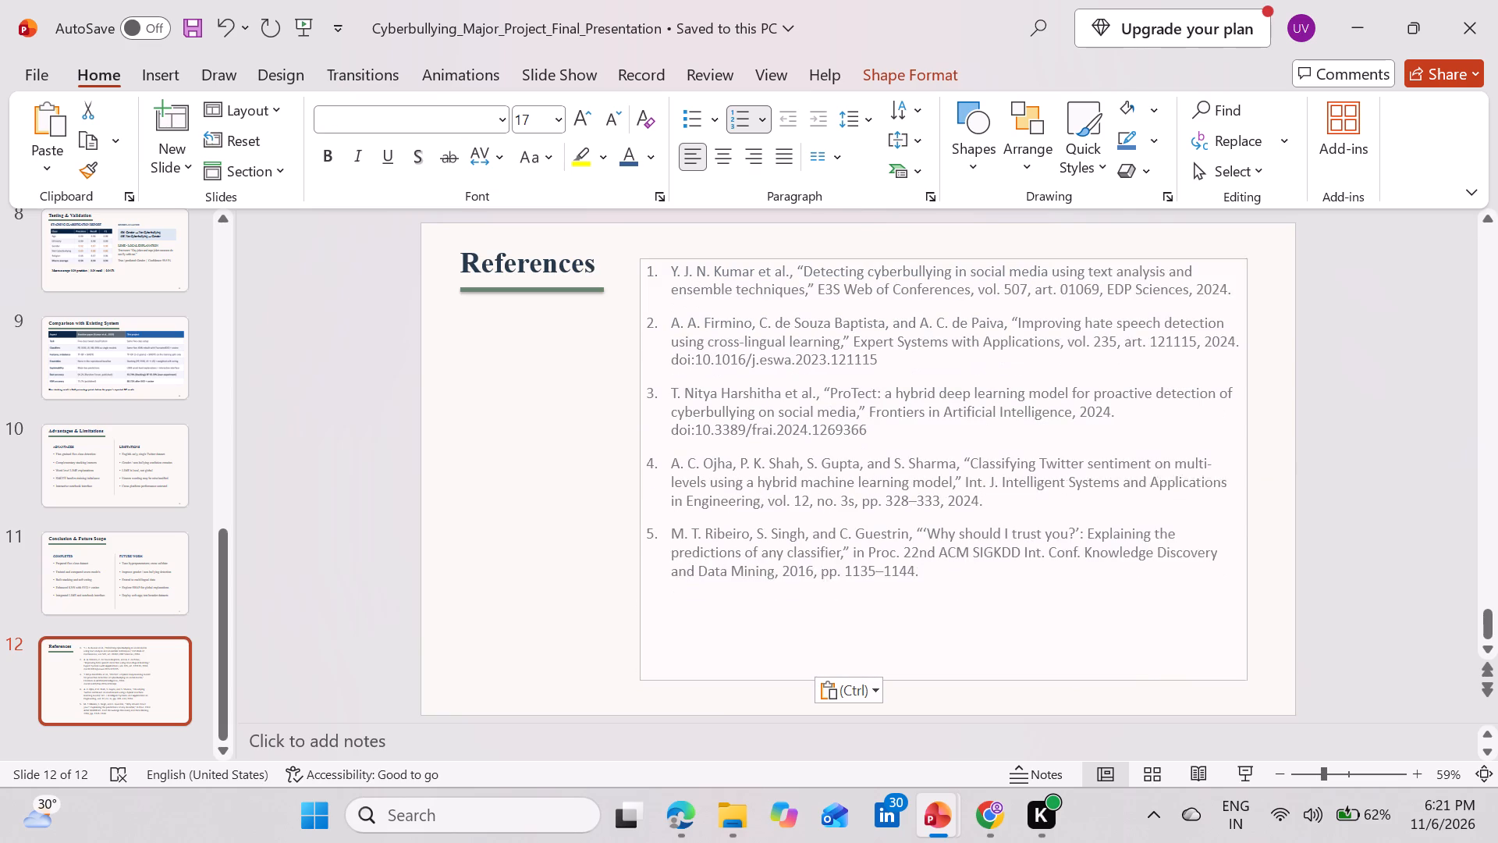
{"action": "left_click_drag", "start_coordinate": [1251, 460], "coordinate": [1325, 458]}
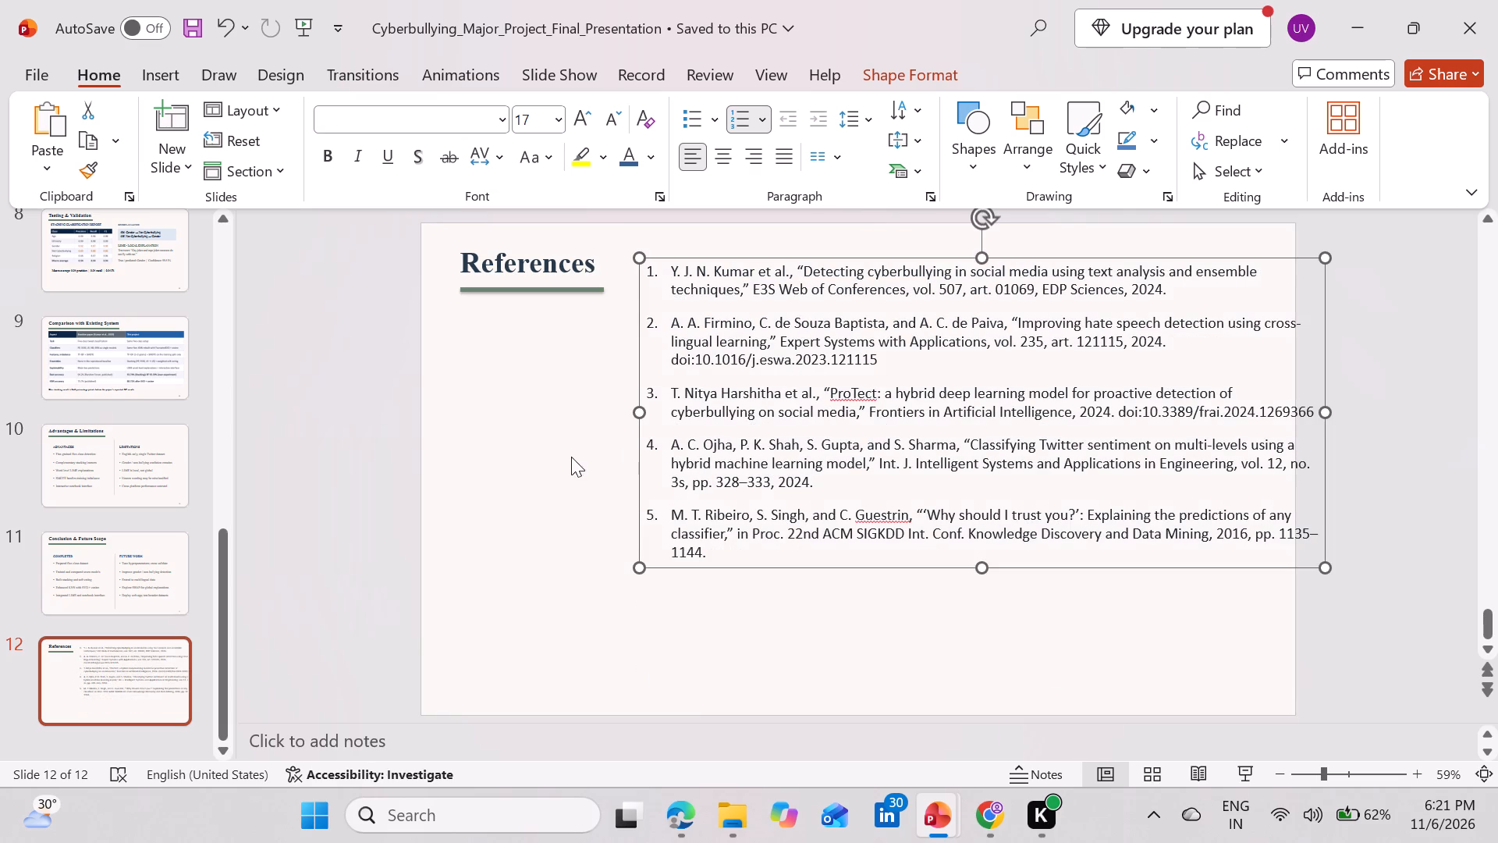
{"action": "left_click_drag", "start_coordinate": [637, 415], "coordinate": [543, 417]}
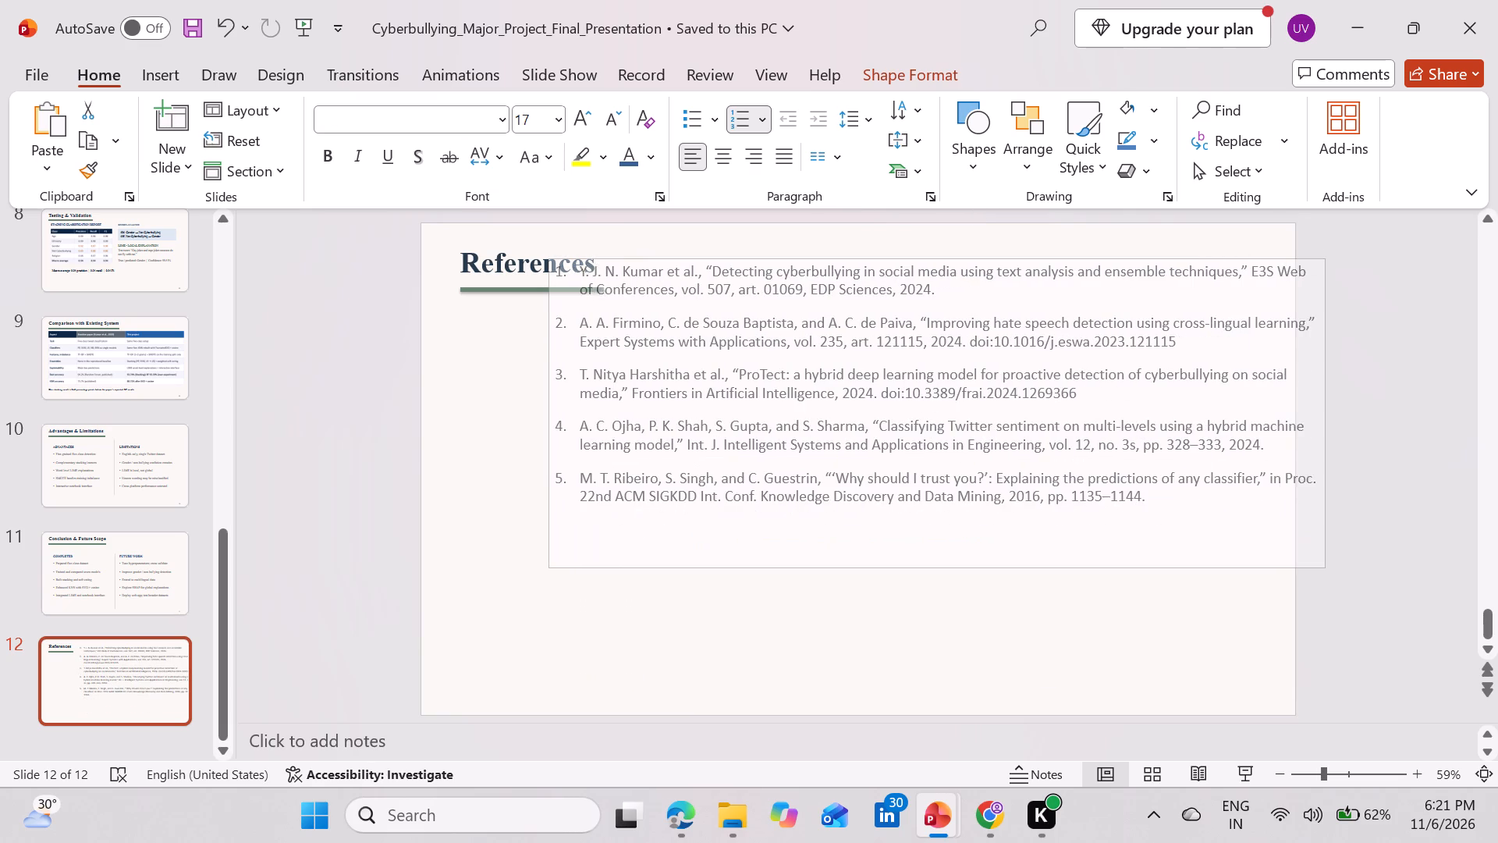
{"action": "left_click_drag", "start_coordinate": [543, 417], "coordinate": [471, 416]}
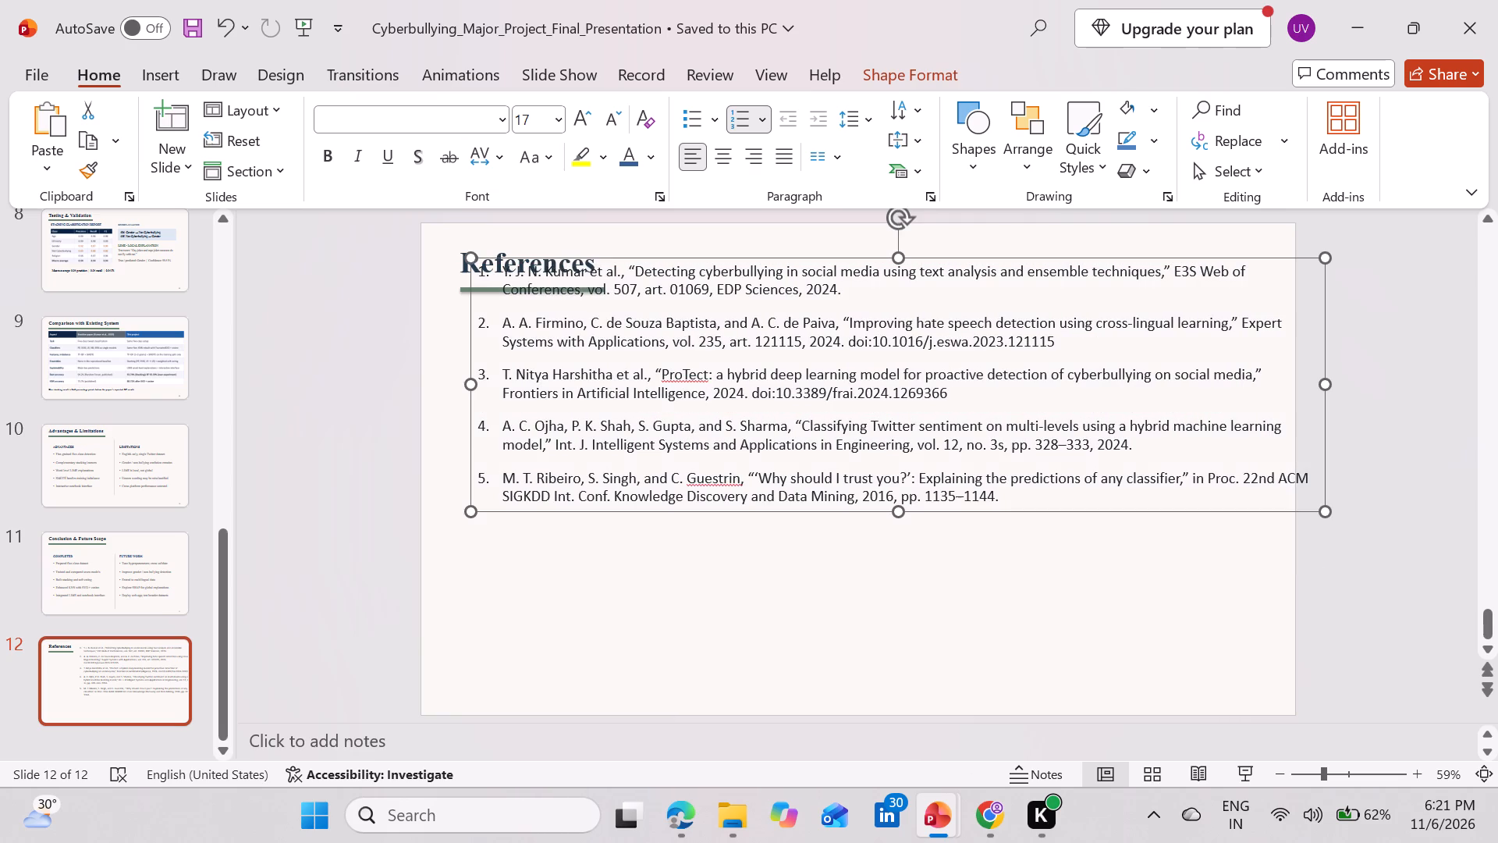
{"action": "left_click_drag", "start_coordinate": [804, 514], "coordinate": [782, 564]}
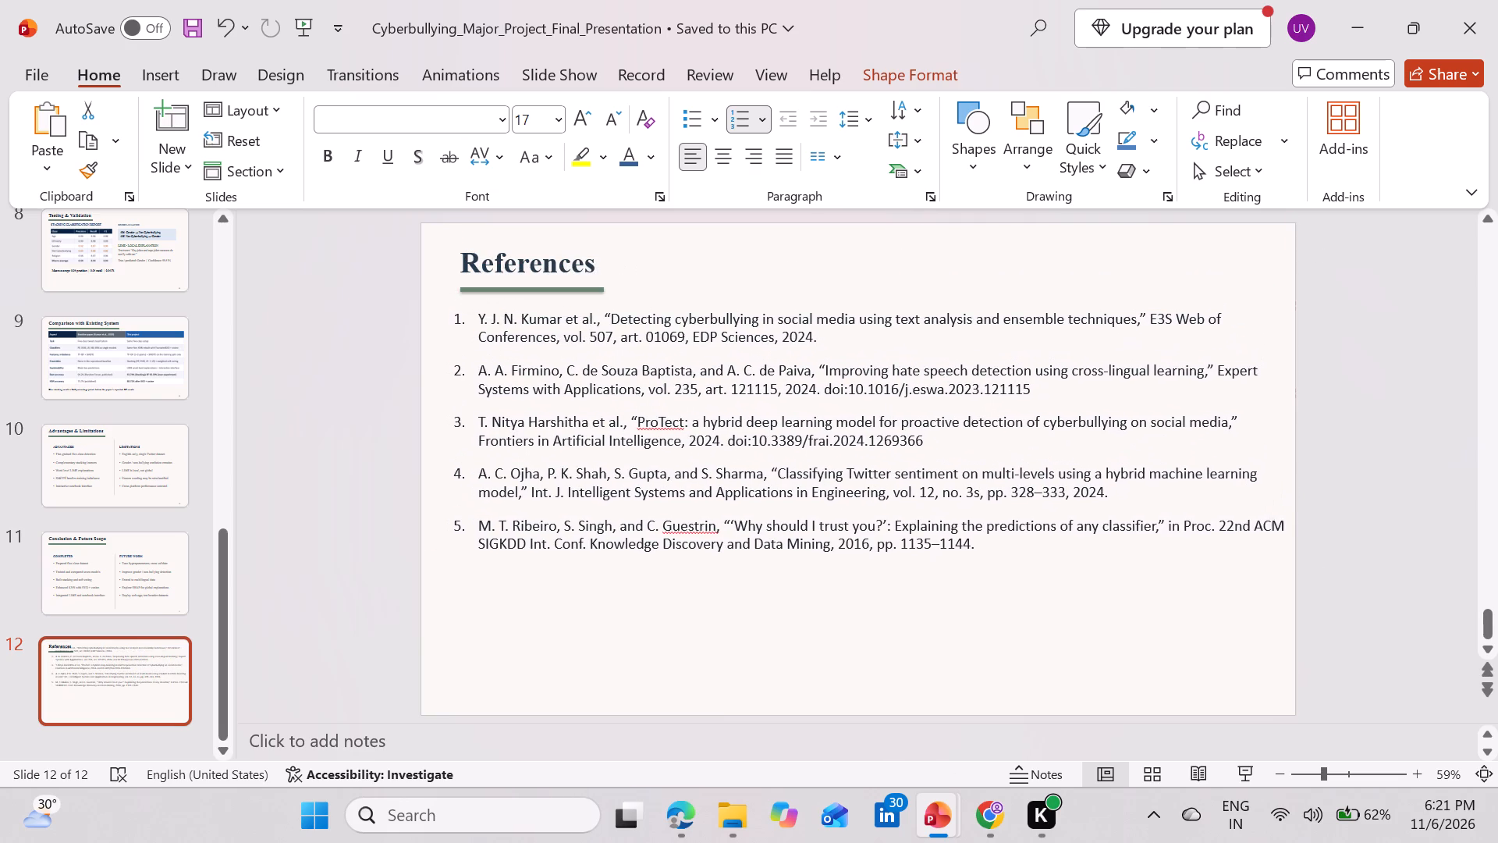
{"action": "left_click_drag", "start_coordinate": [782, 564], "coordinate": [790, 579]}
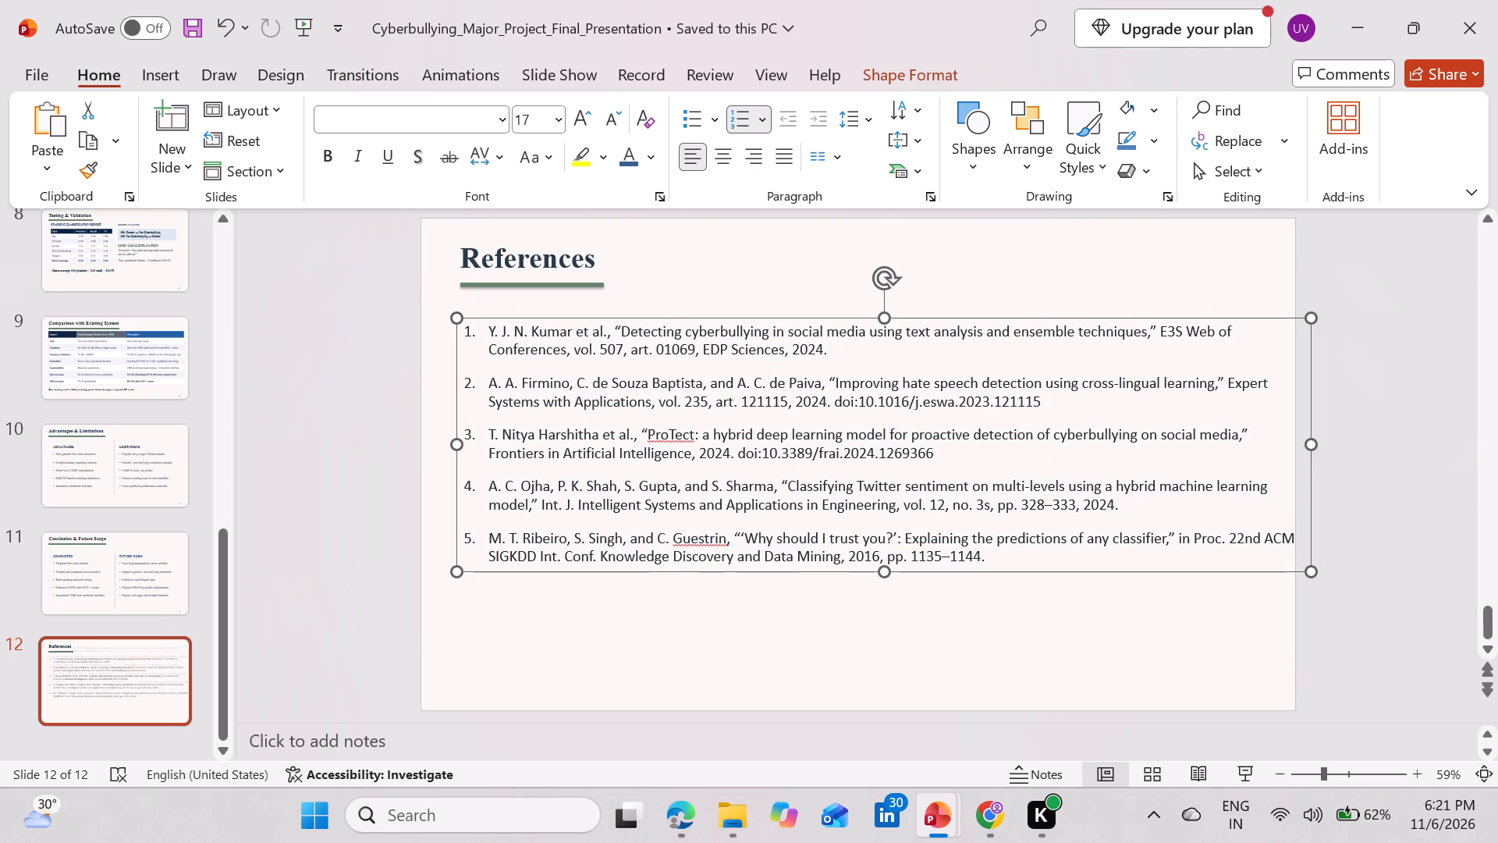
Set the line spacing of the whole pasted reference list to 1.5.
{"action": "left_click", "coordinate": [495, 370]}
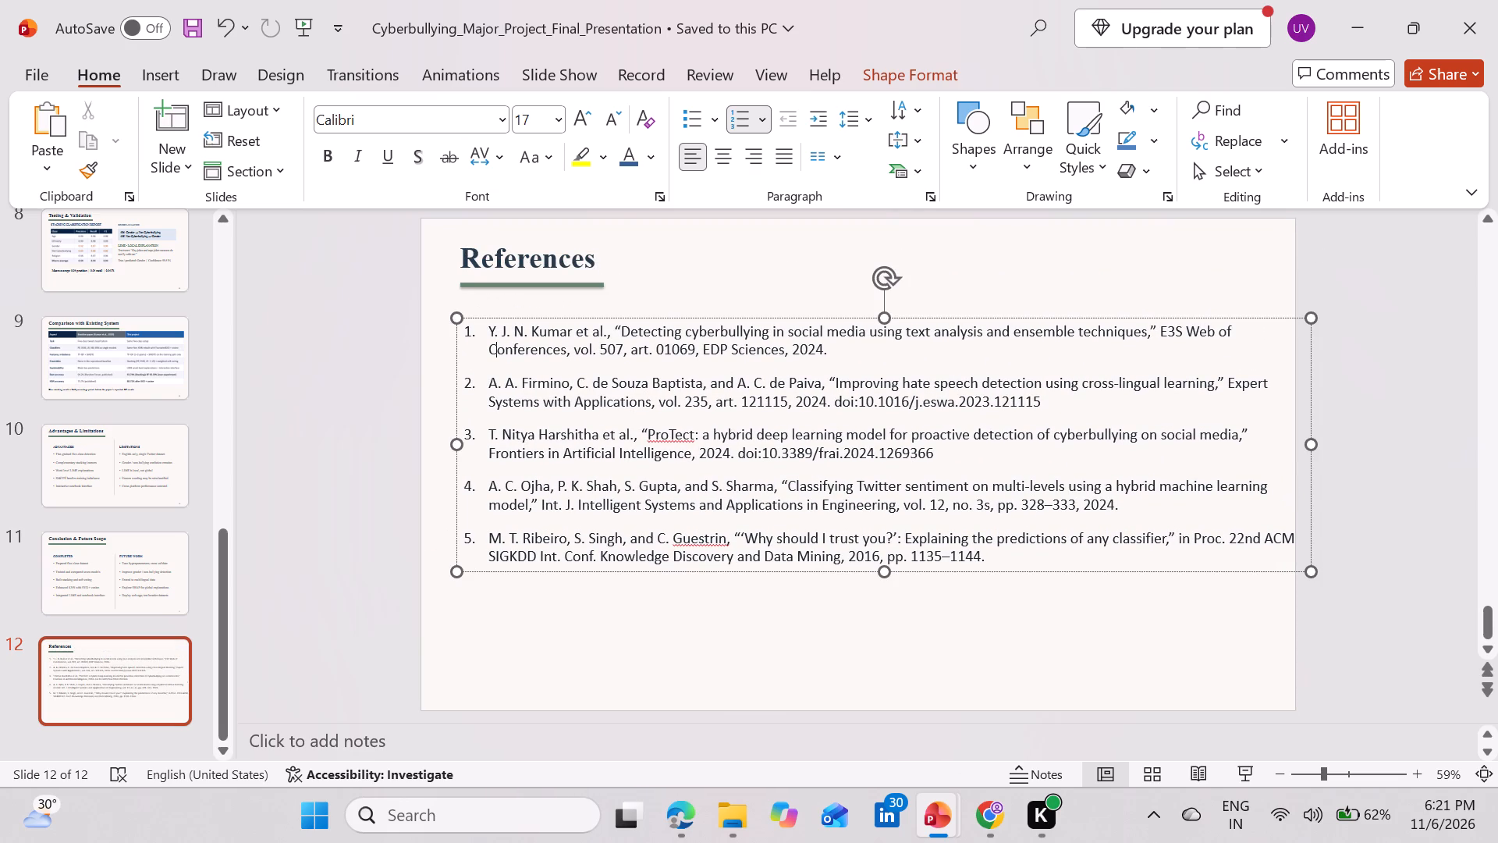
{"action": "key", "text": "ctrl+a"}
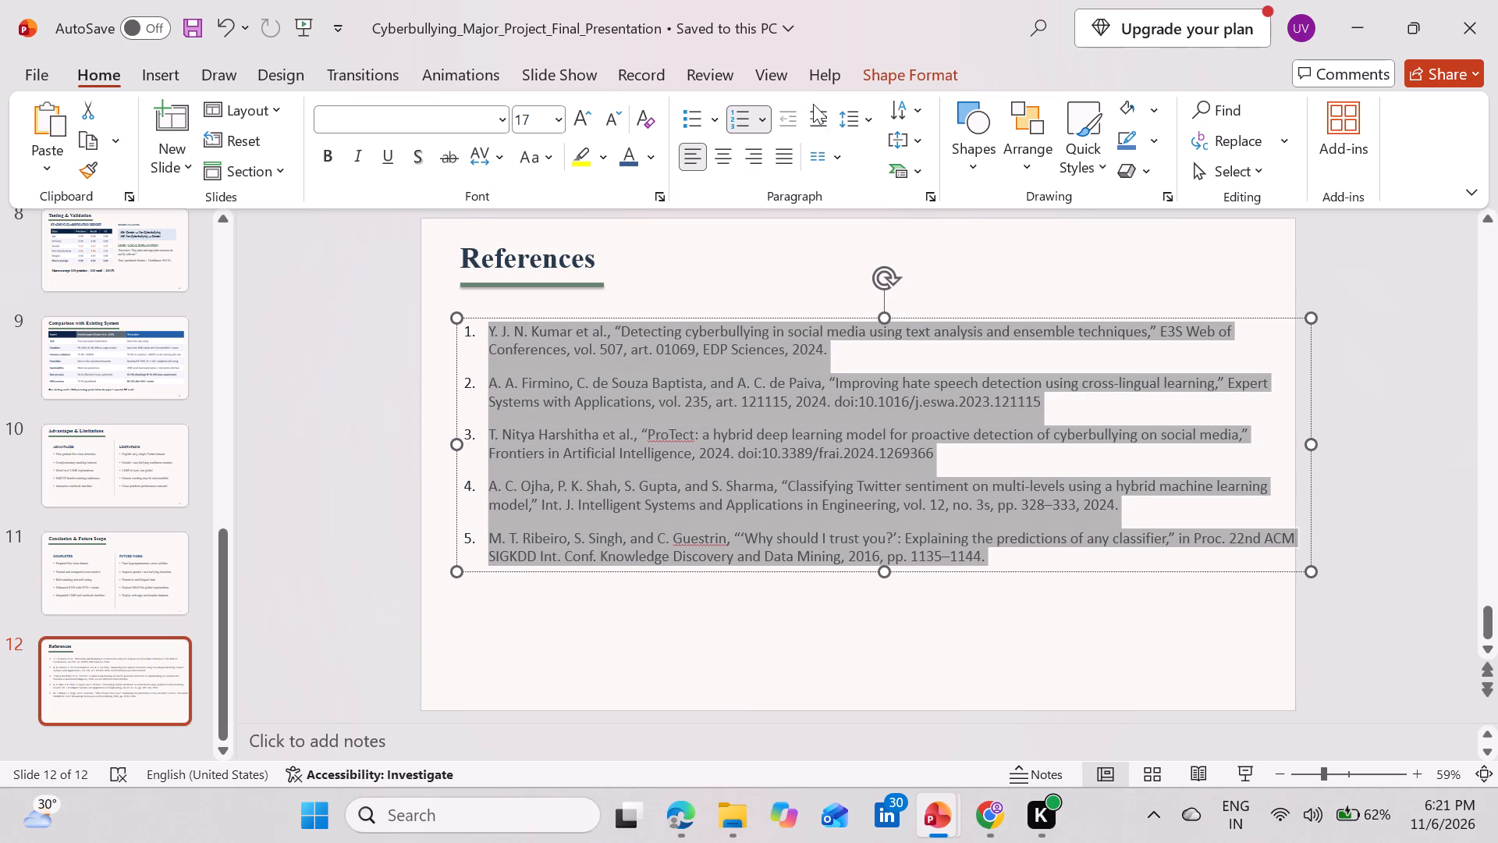
{"action": "left_click", "coordinate": [869, 121]}
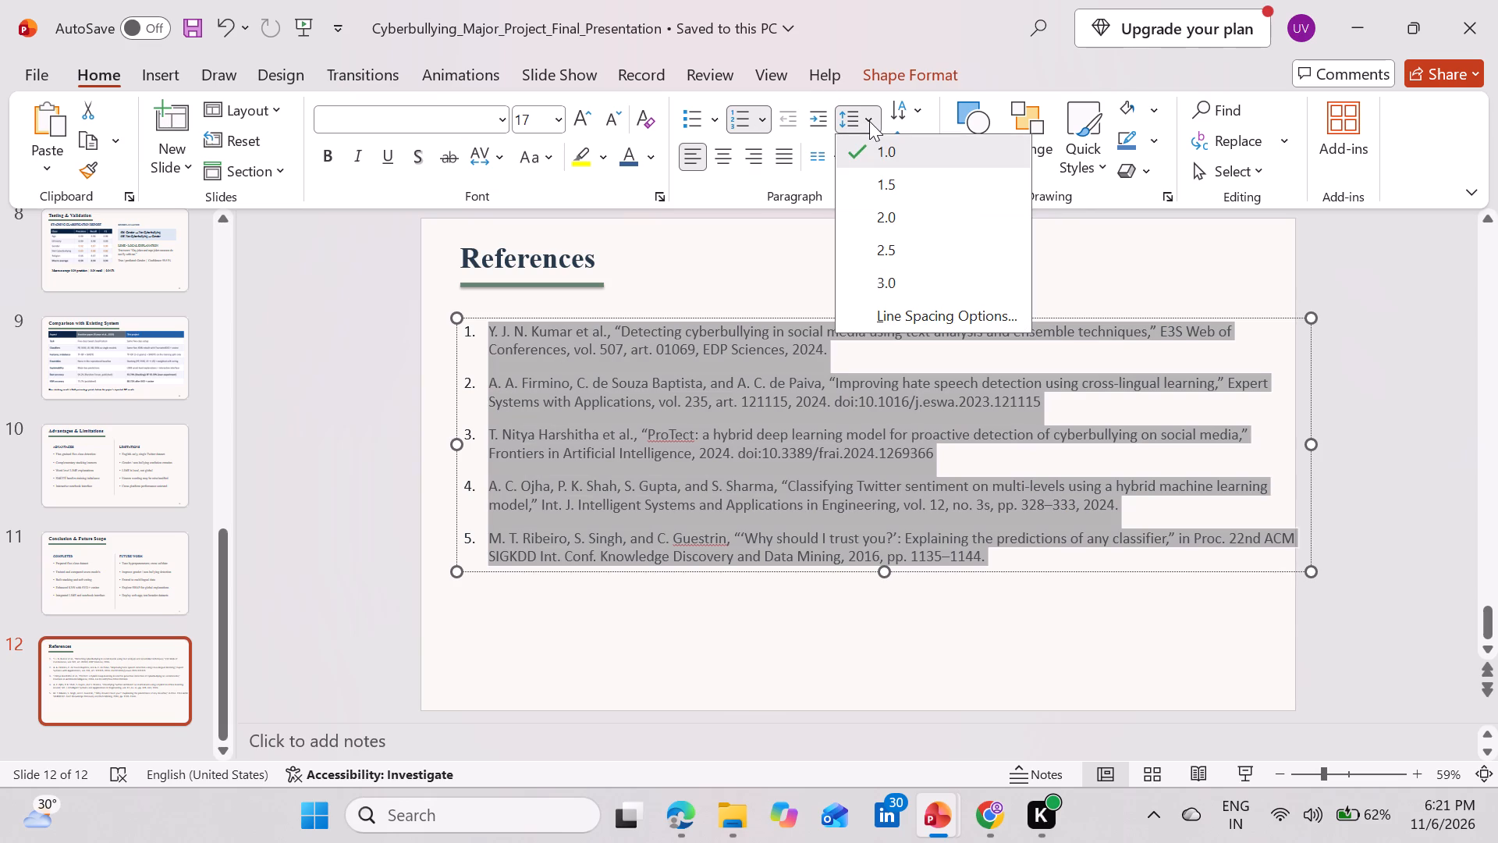
{"action": "left_click", "coordinate": [882, 186]}
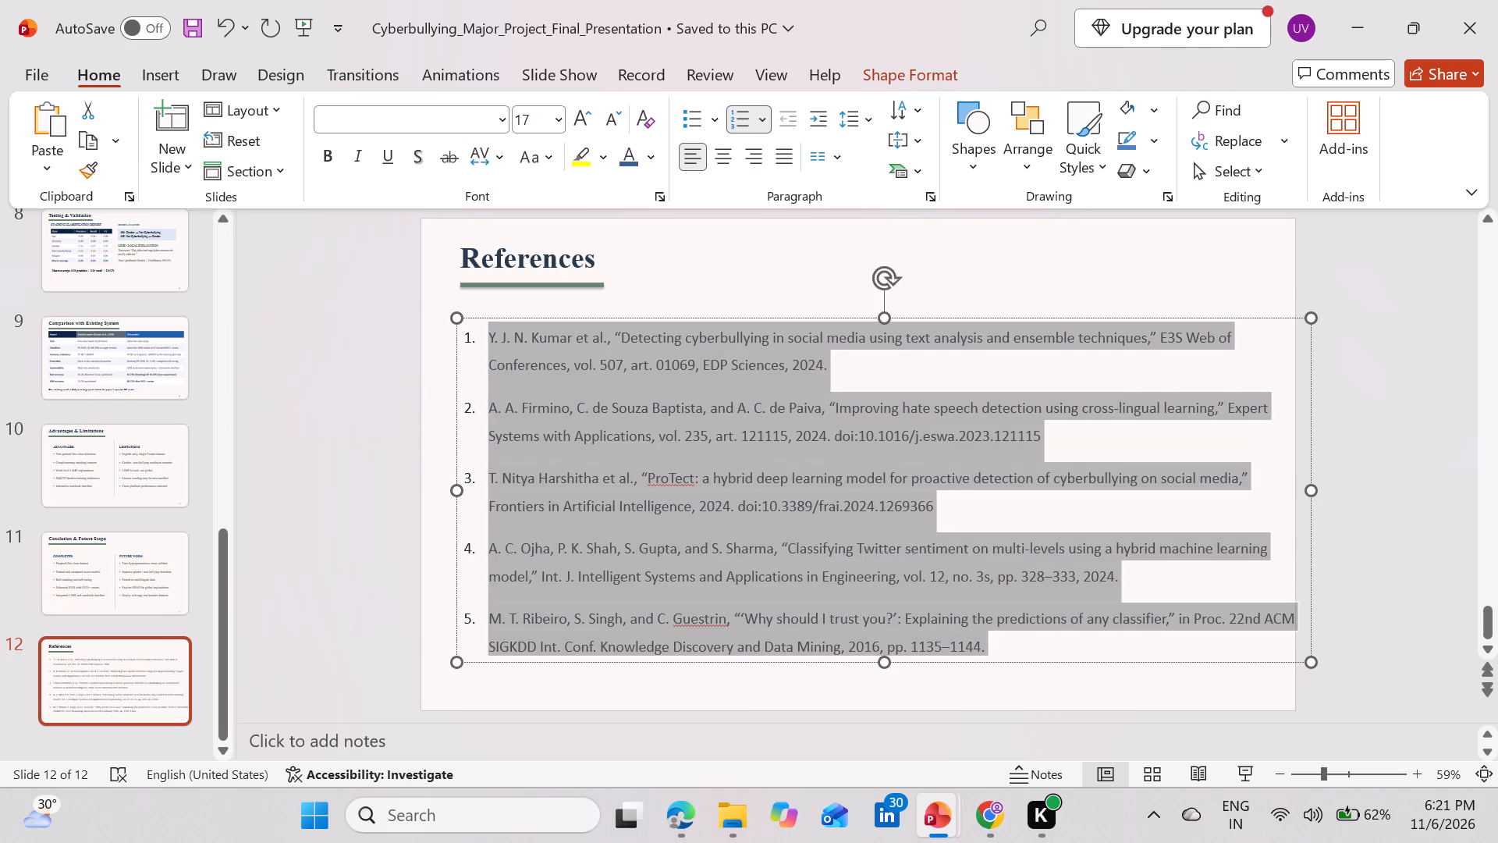
Format the whole reference list in Times New Roman at font size 18.
{"action": "left_click", "coordinate": [490, 133]}
{"action": "left_click", "coordinate": [502, 118]}
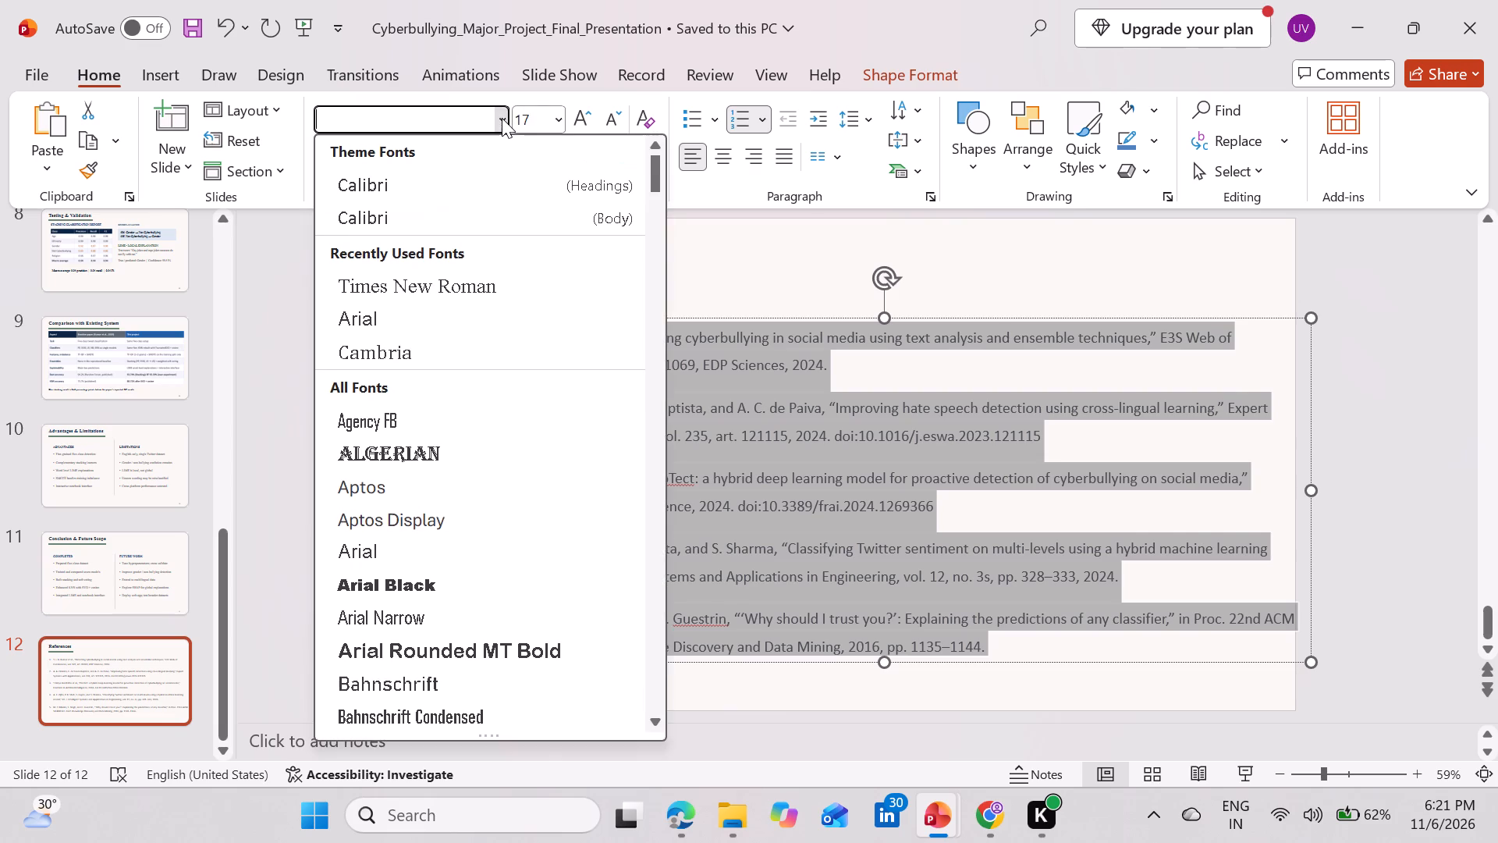
{"action": "left_click", "coordinate": [421, 282]}
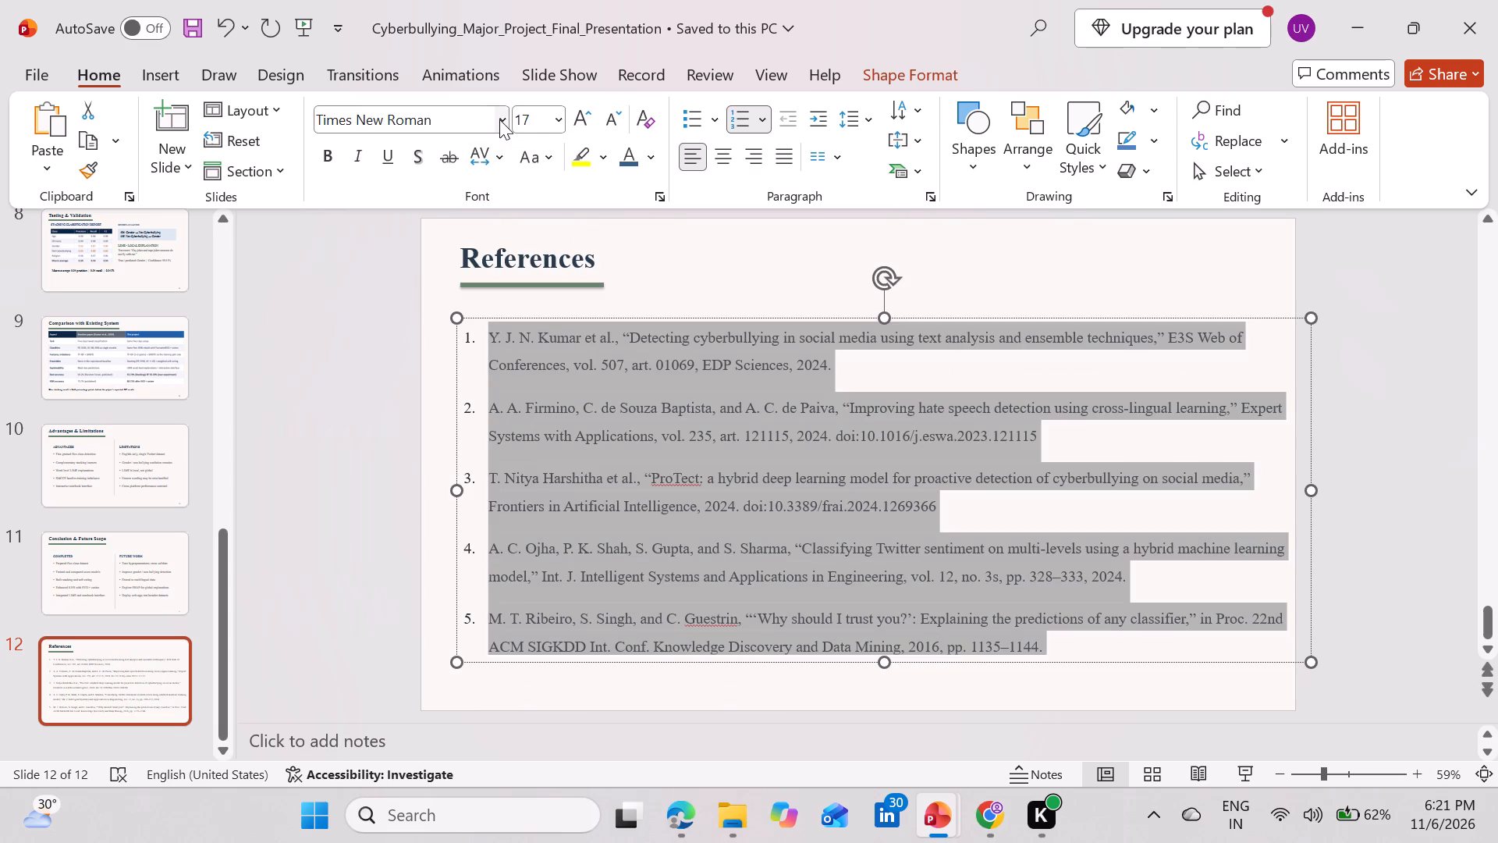
{"action": "left_click", "coordinate": [557, 120]}
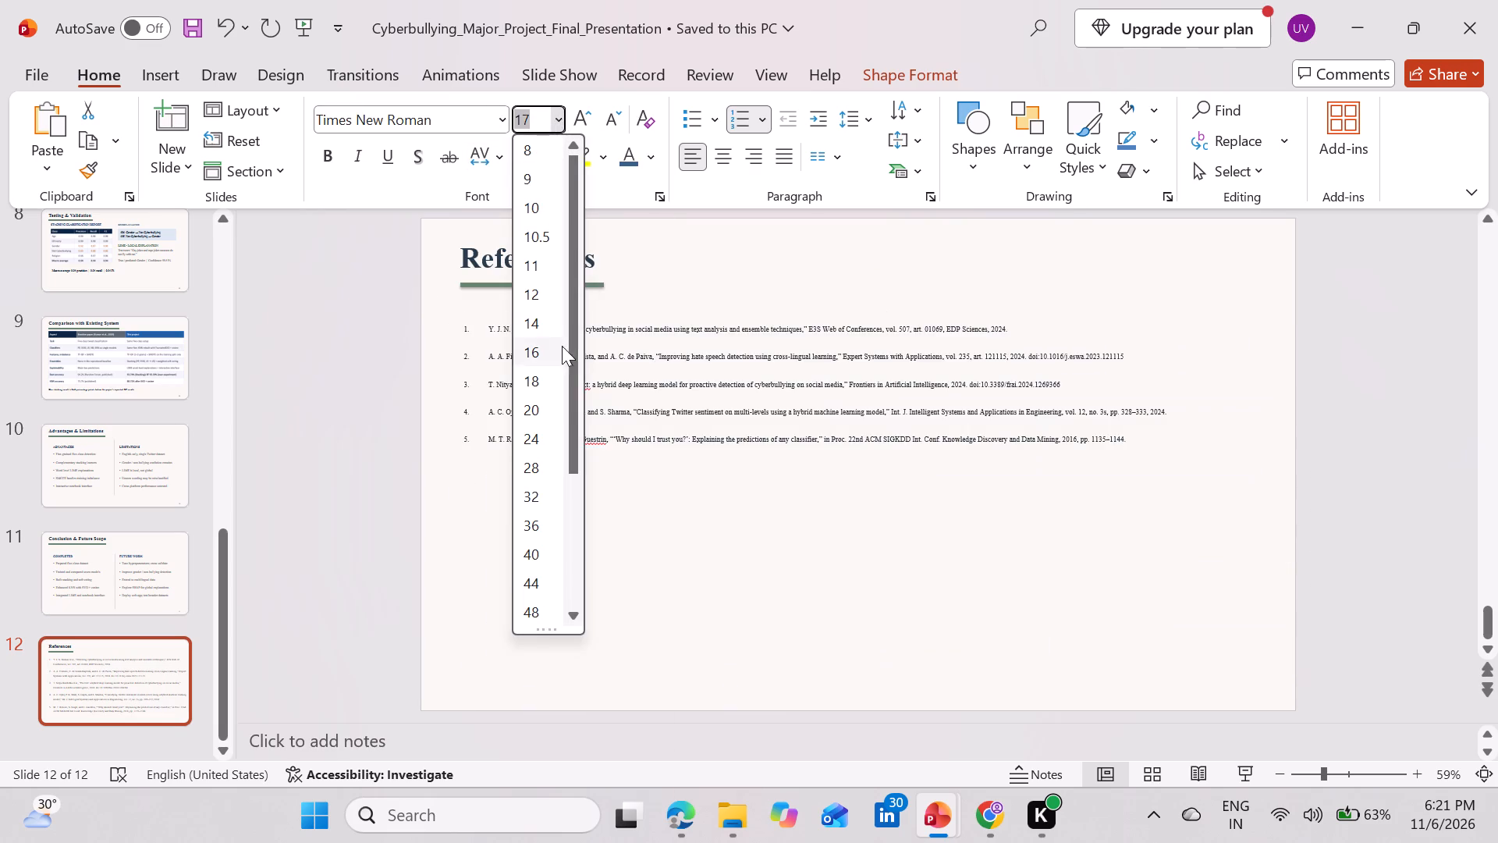
{"action": "left_click", "coordinate": [539, 386]}
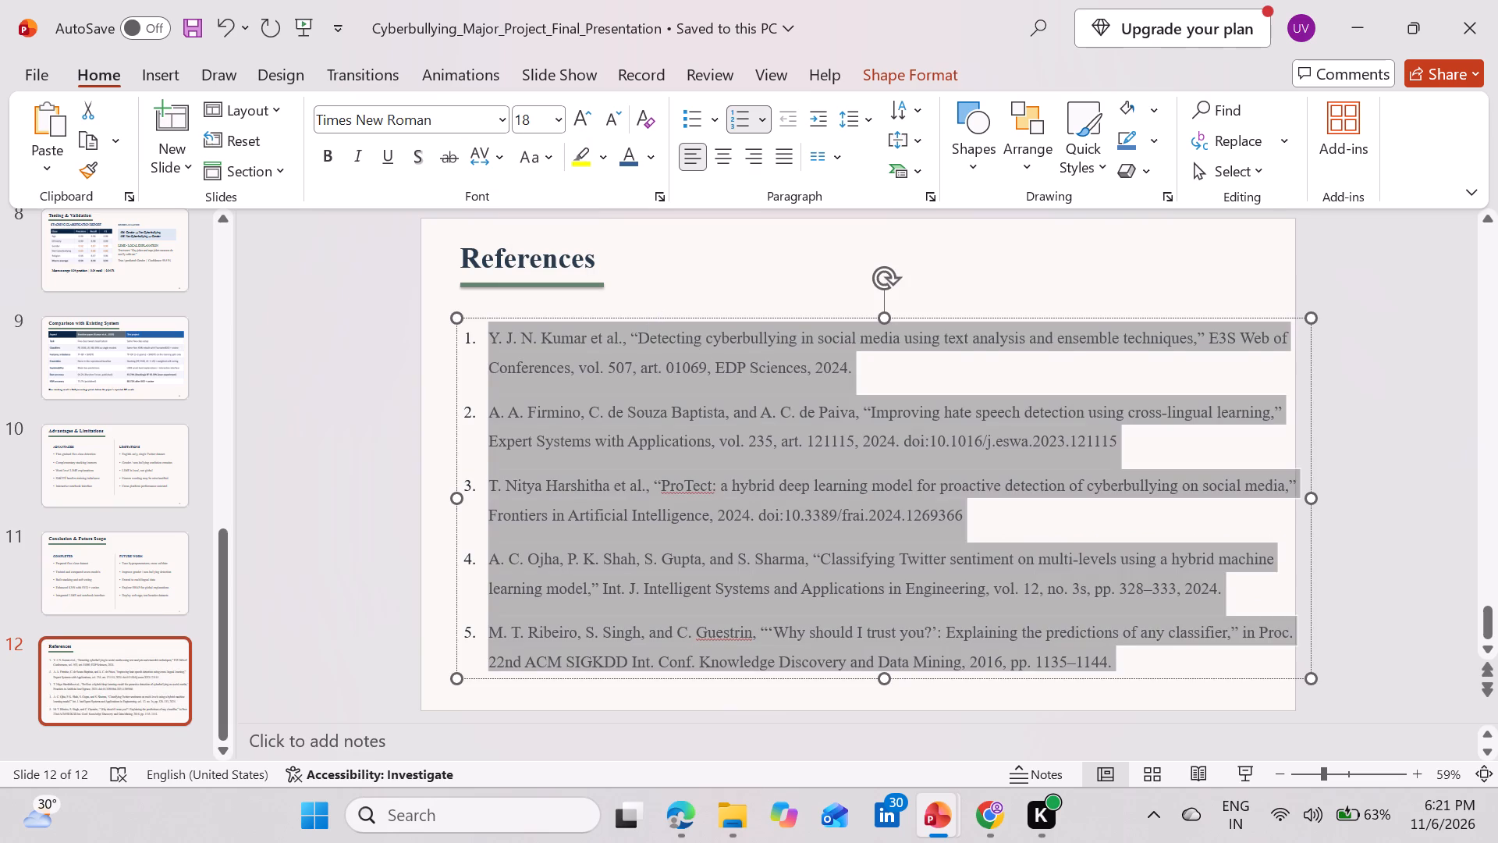
Shift the reference list slightly up and left so its box ends at the slide's right edge.
{"action": "left_click_drag", "start_coordinate": [658, 315], "coordinate": [642, 309]}
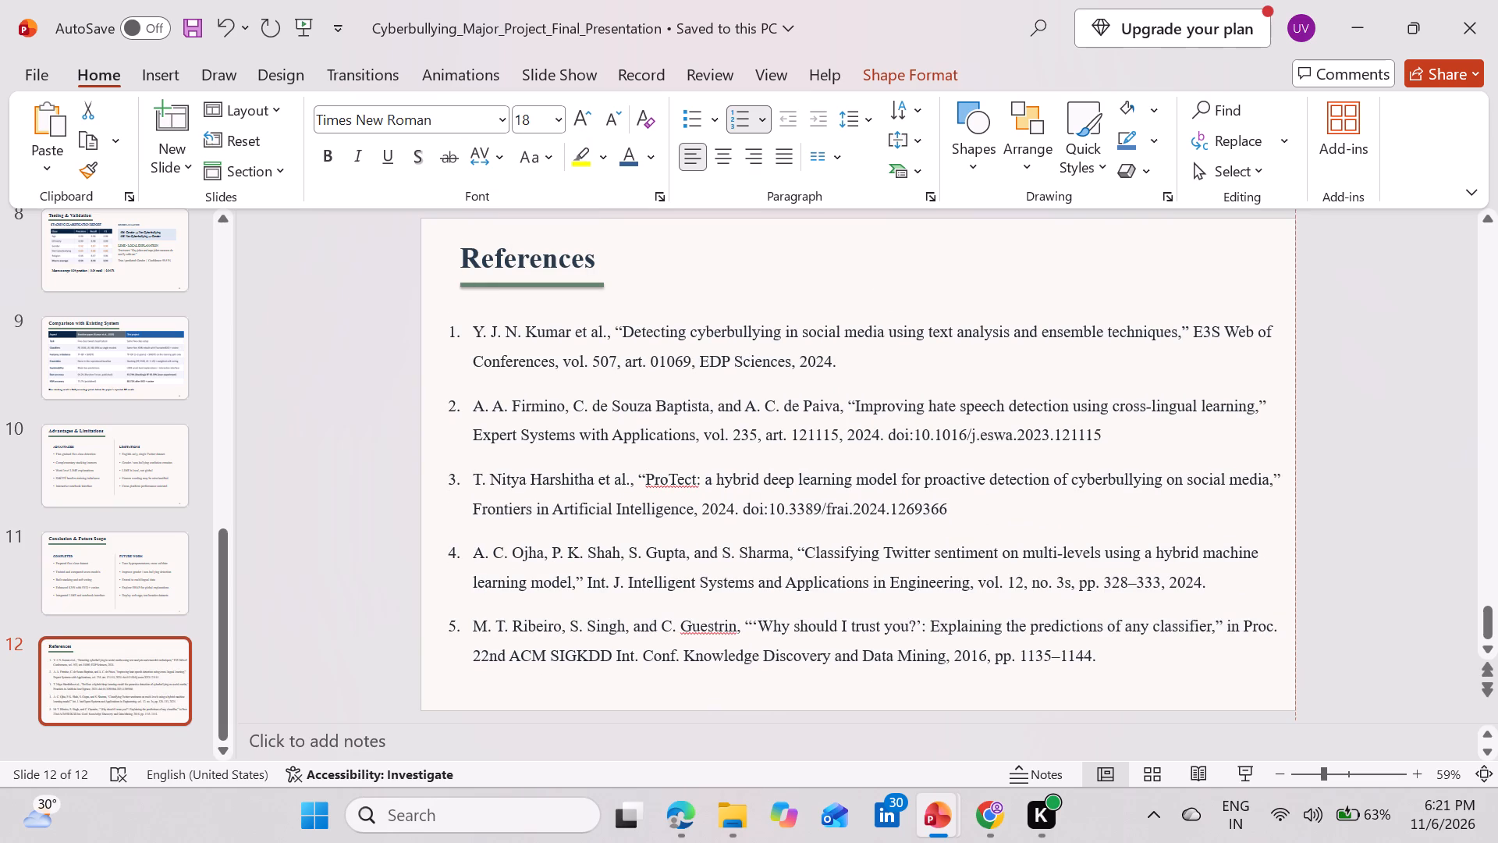
{"action": "left_click_drag", "start_coordinate": [642, 309], "coordinate": [642, 308]}
{"action": "left_click", "coordinate": [1386, 363]}
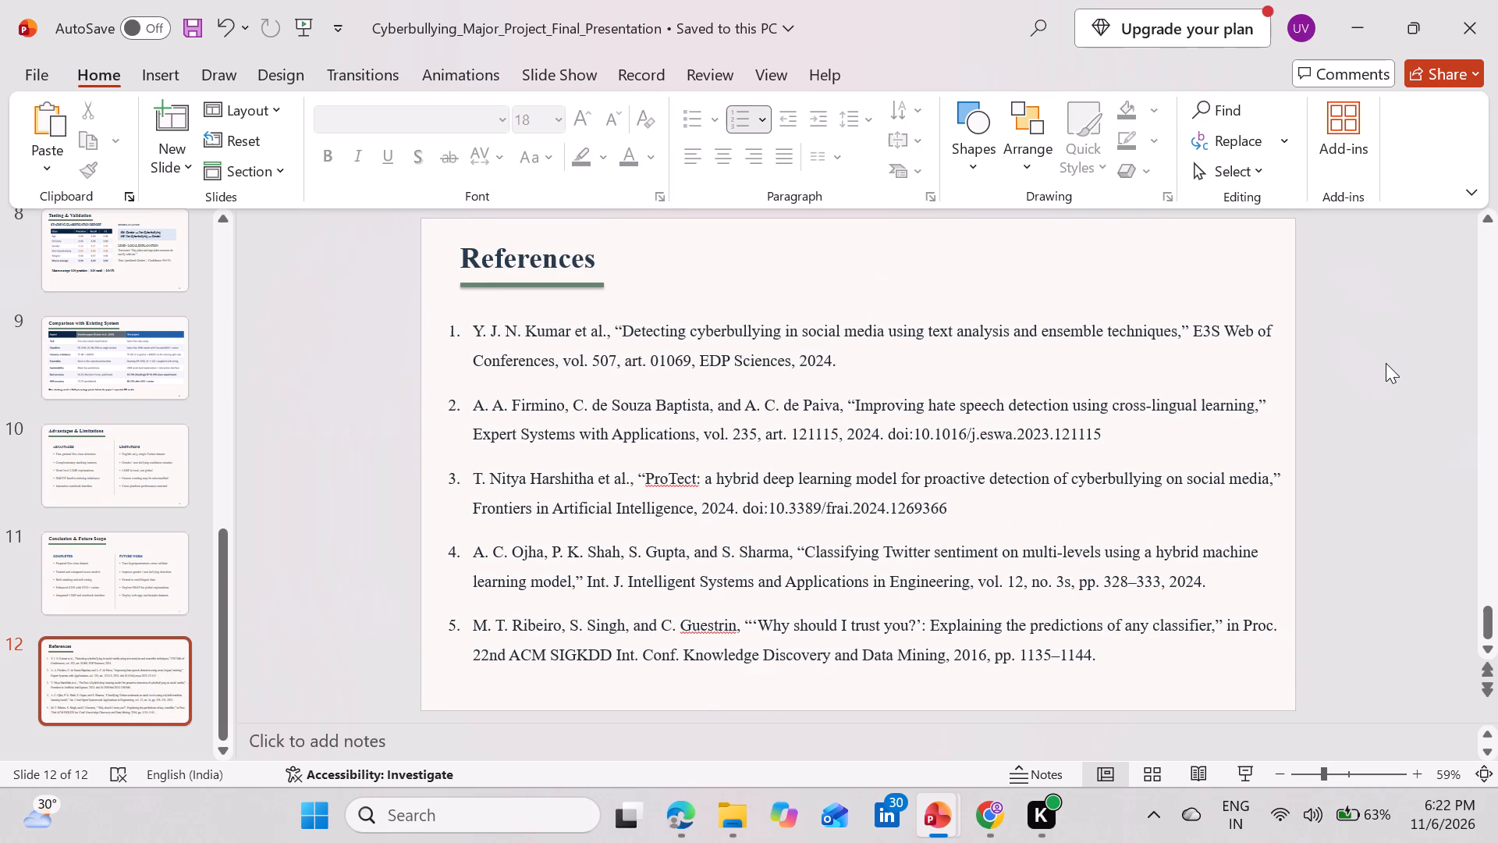
Delete the fifth reference, “Why should I trust you?”, together with its list number.
{"action": "left_click", "coordinate": [473, 625]}
{"action": "left_click_drag", "start_coordinate": [473, 625], "coordinate": [526, 625]}
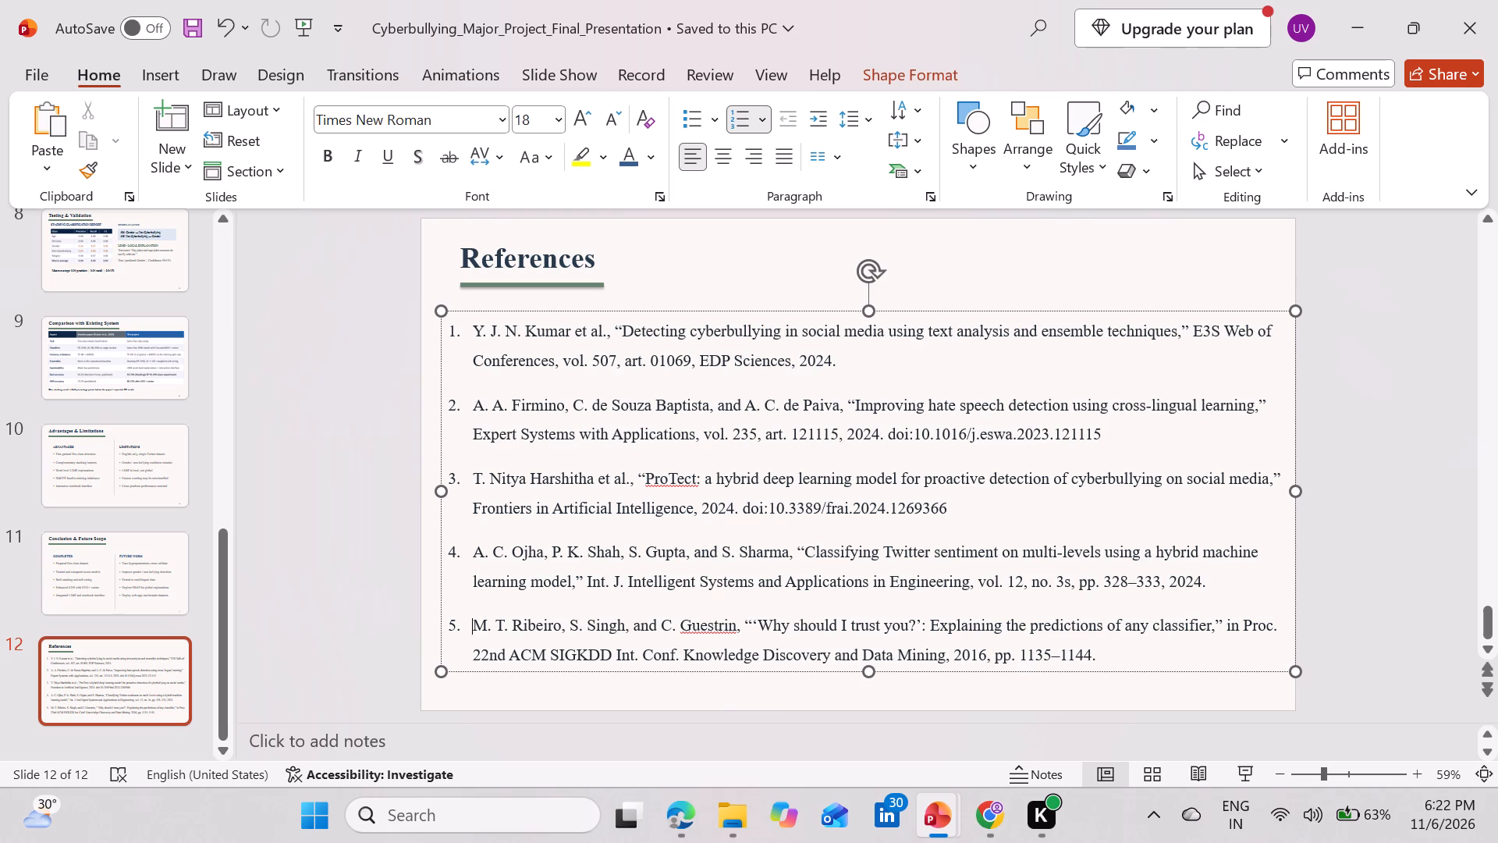
{"action": "left_click_drag", "start_coordinate": [526, 625], "coordinate": [1104, 646]}
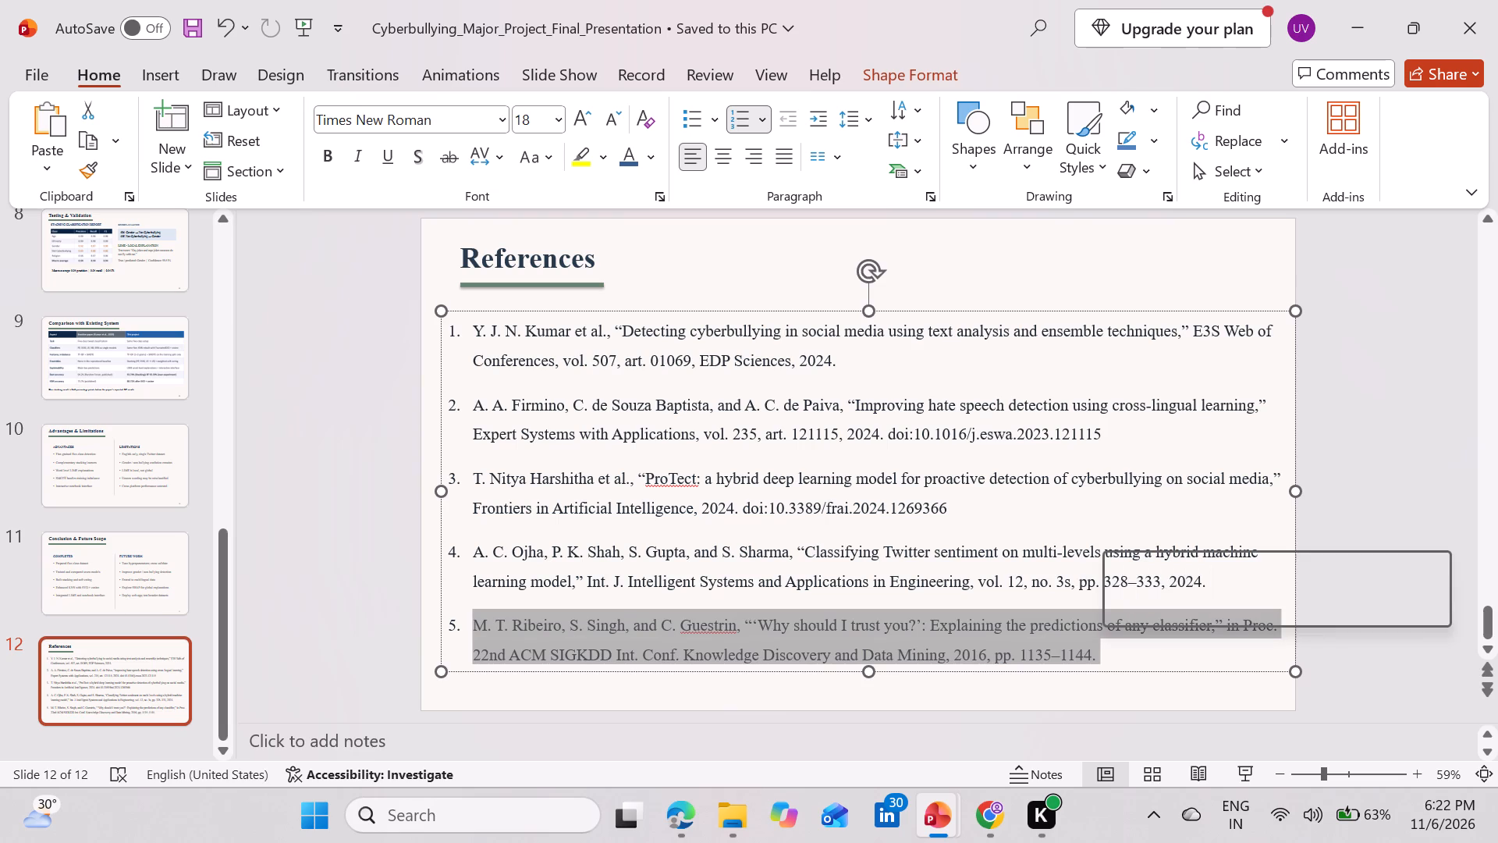
{"action": "key", "text": "BackSpace"}
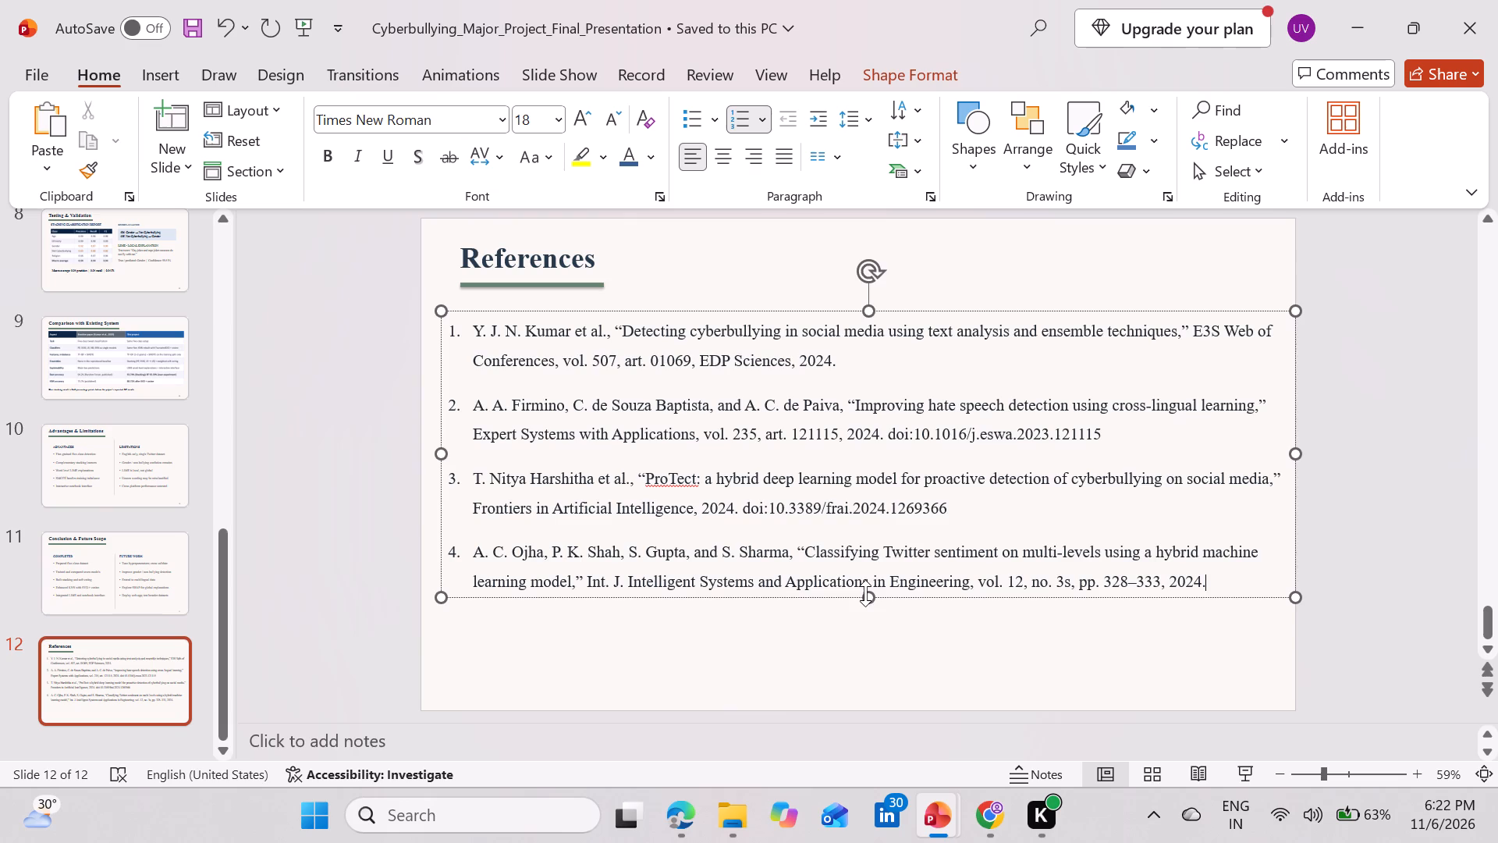
Narrow the reference text box from its right side and shift it slightly down and right to leave side margins.
{"action": "left_click_drag", "start_coordinate": [865, 593], "coordinate": [879, 679]}
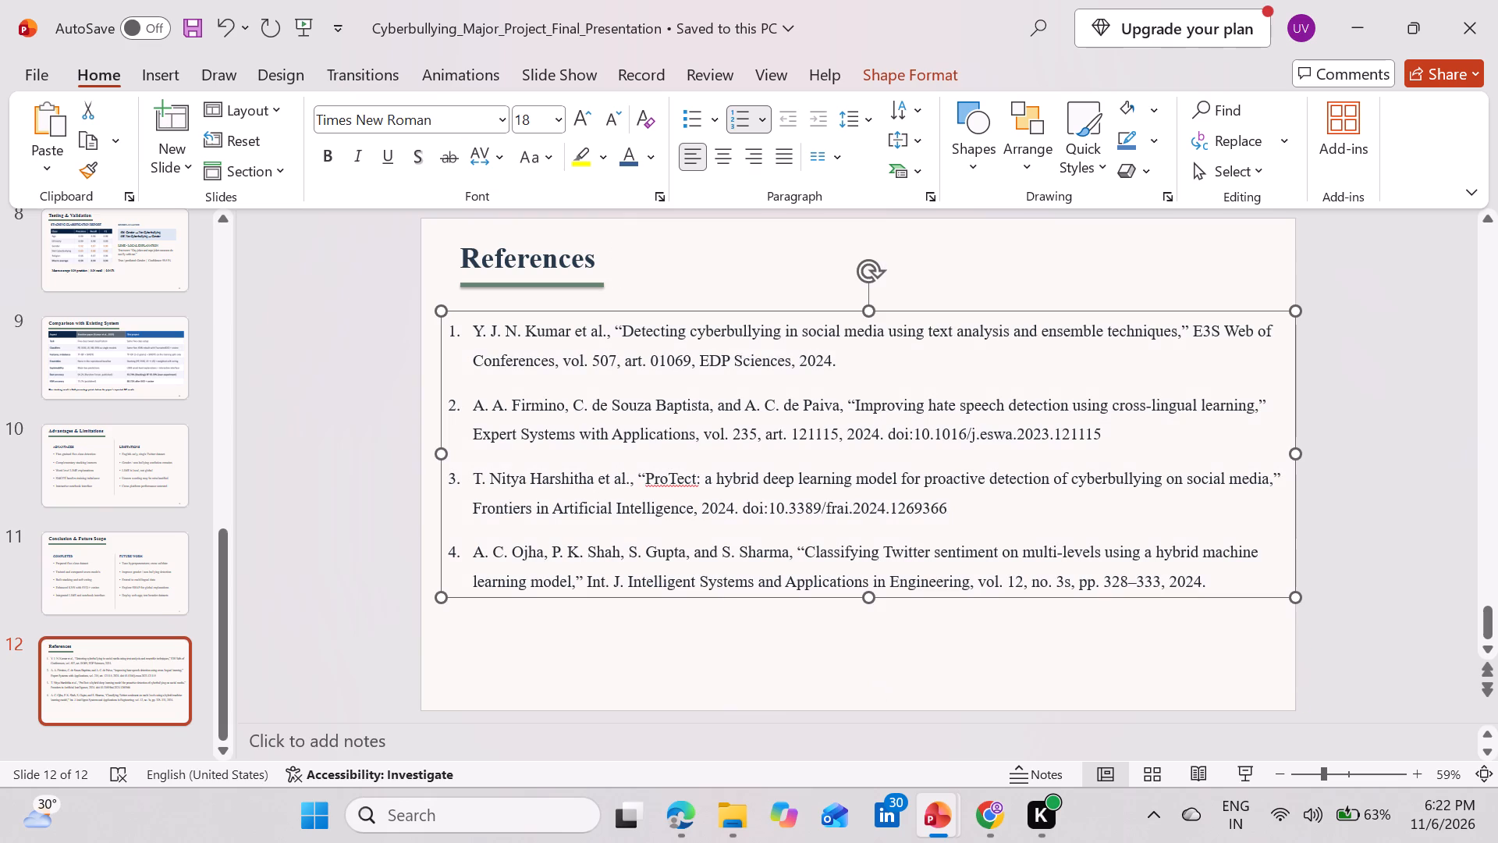
{"action": "left_click_drag", "start_coordinate": [1297, 456], "coordinate": [1270, 460]}
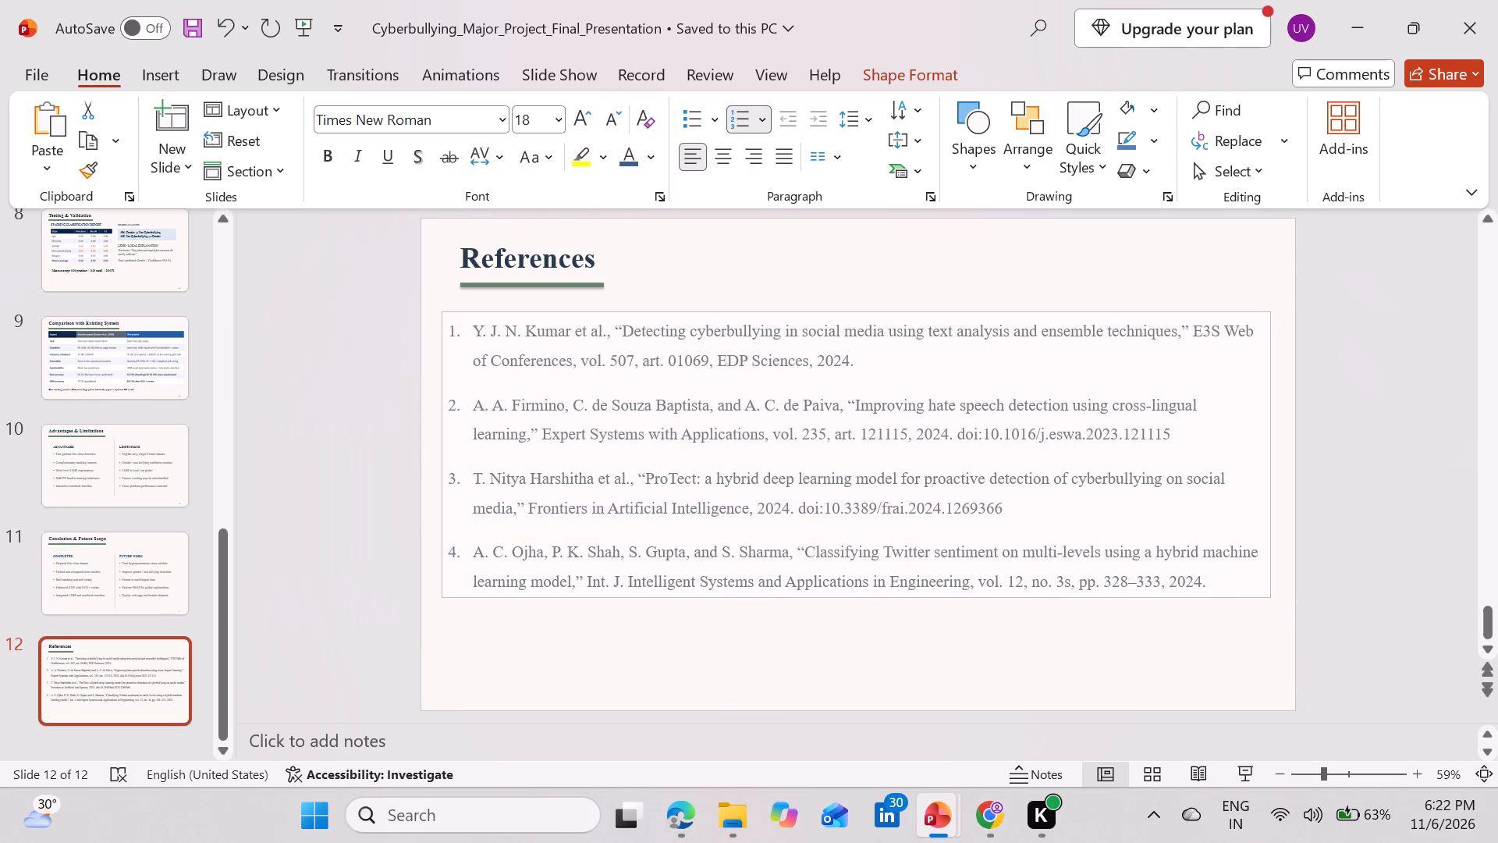
{"action": "left_click_drag", "start_coordinate": [1270, 460], "coordinate": [1265, 461]}
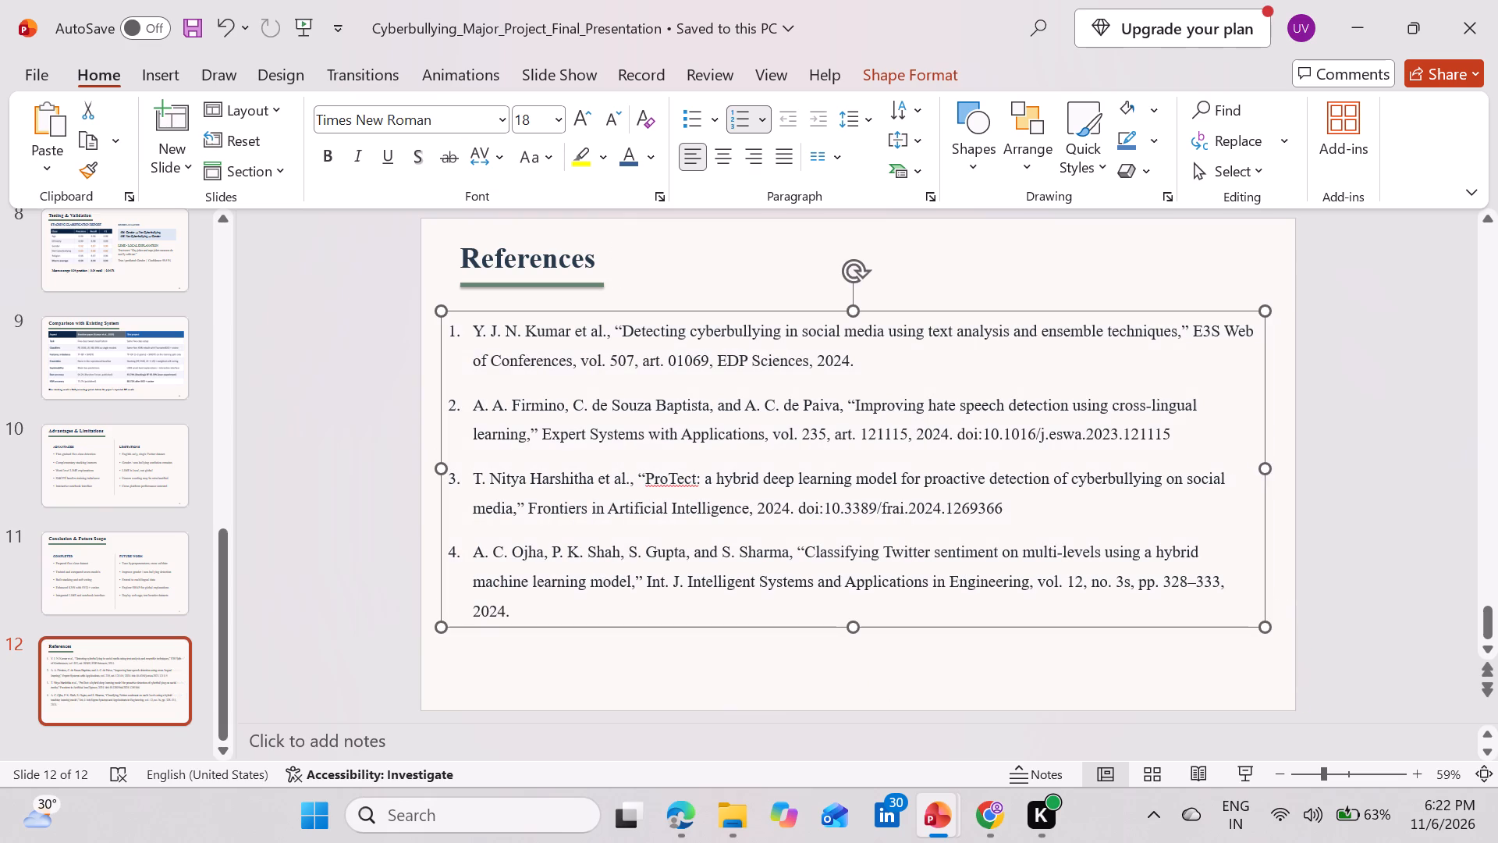
{"action": "left_click_drag", "start_coordinate": [780, 624], "coordinate": [790, 632]}
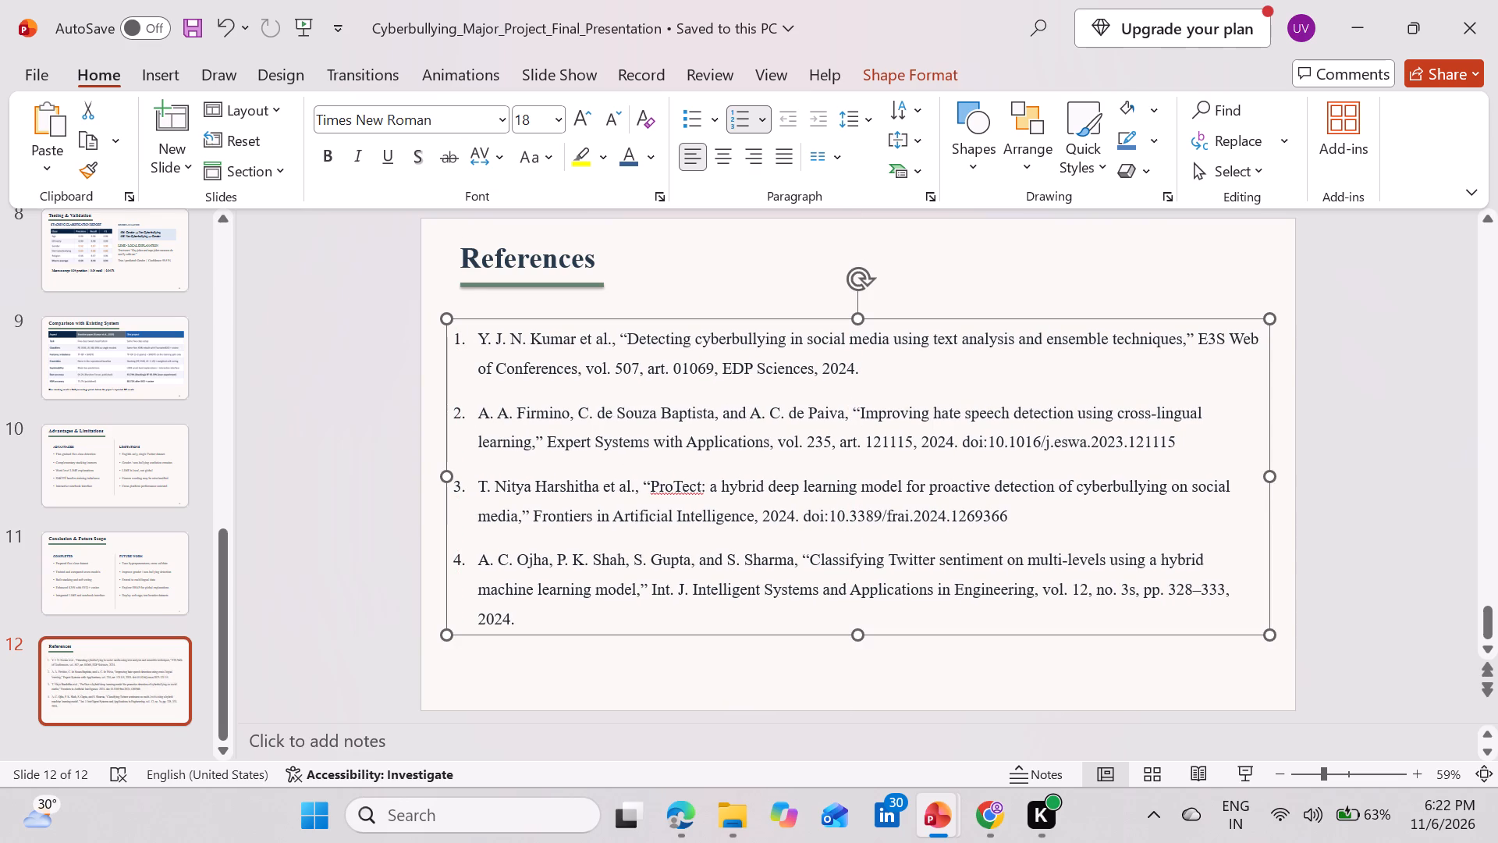
{"action": "left_click", "coordinate": [1361, 478]}
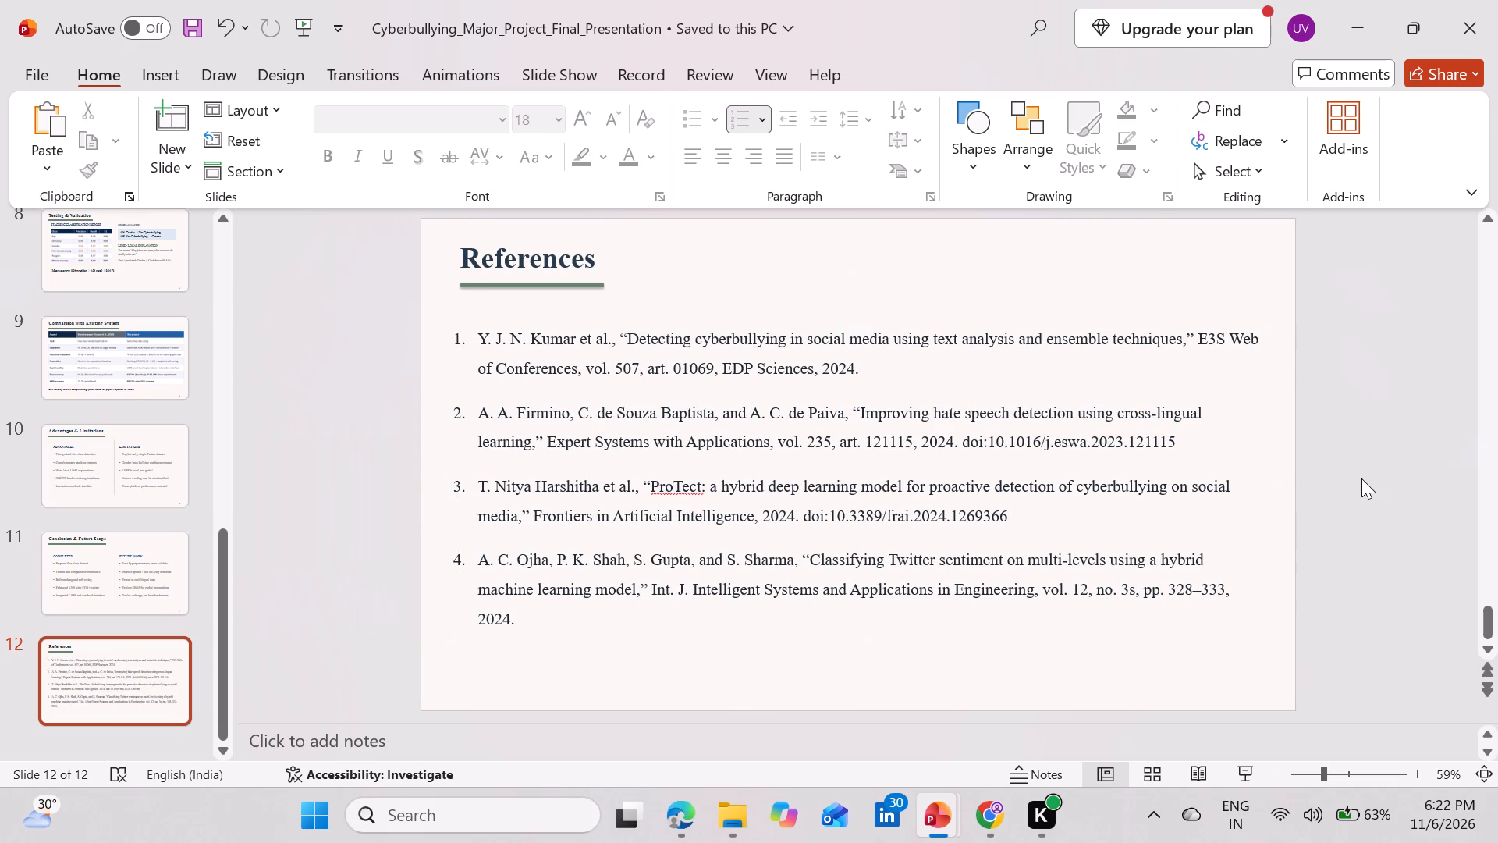
Save the presentation.
{"action": "key", "text": "ctrl+s"}
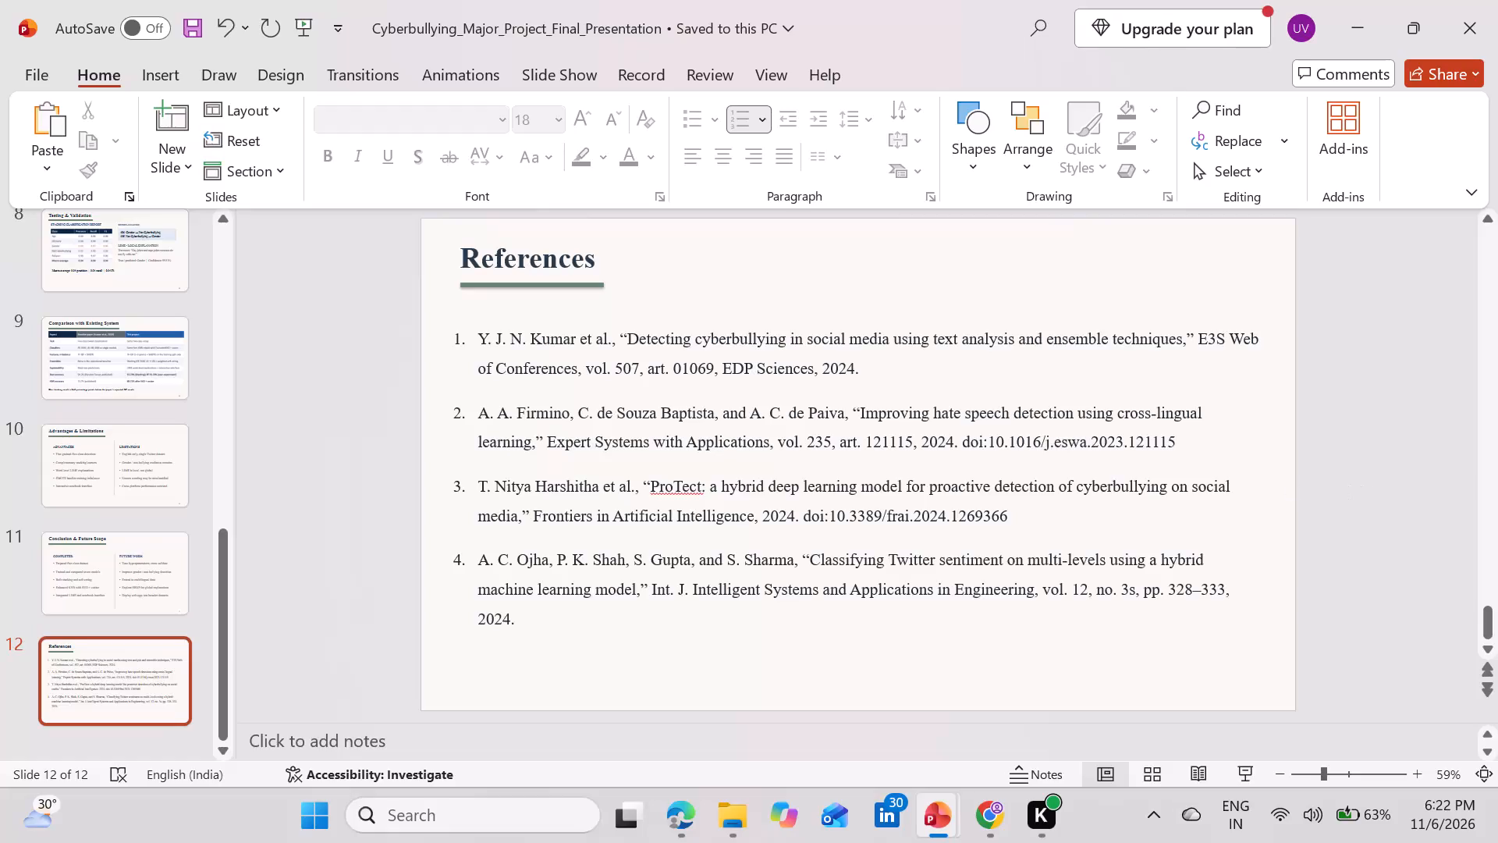
Open the presentation's file name and location details.
{"action": "left_click", "coordinate": [778, 19]}
{"action": "left_click", "coordinate": [778, 19]}
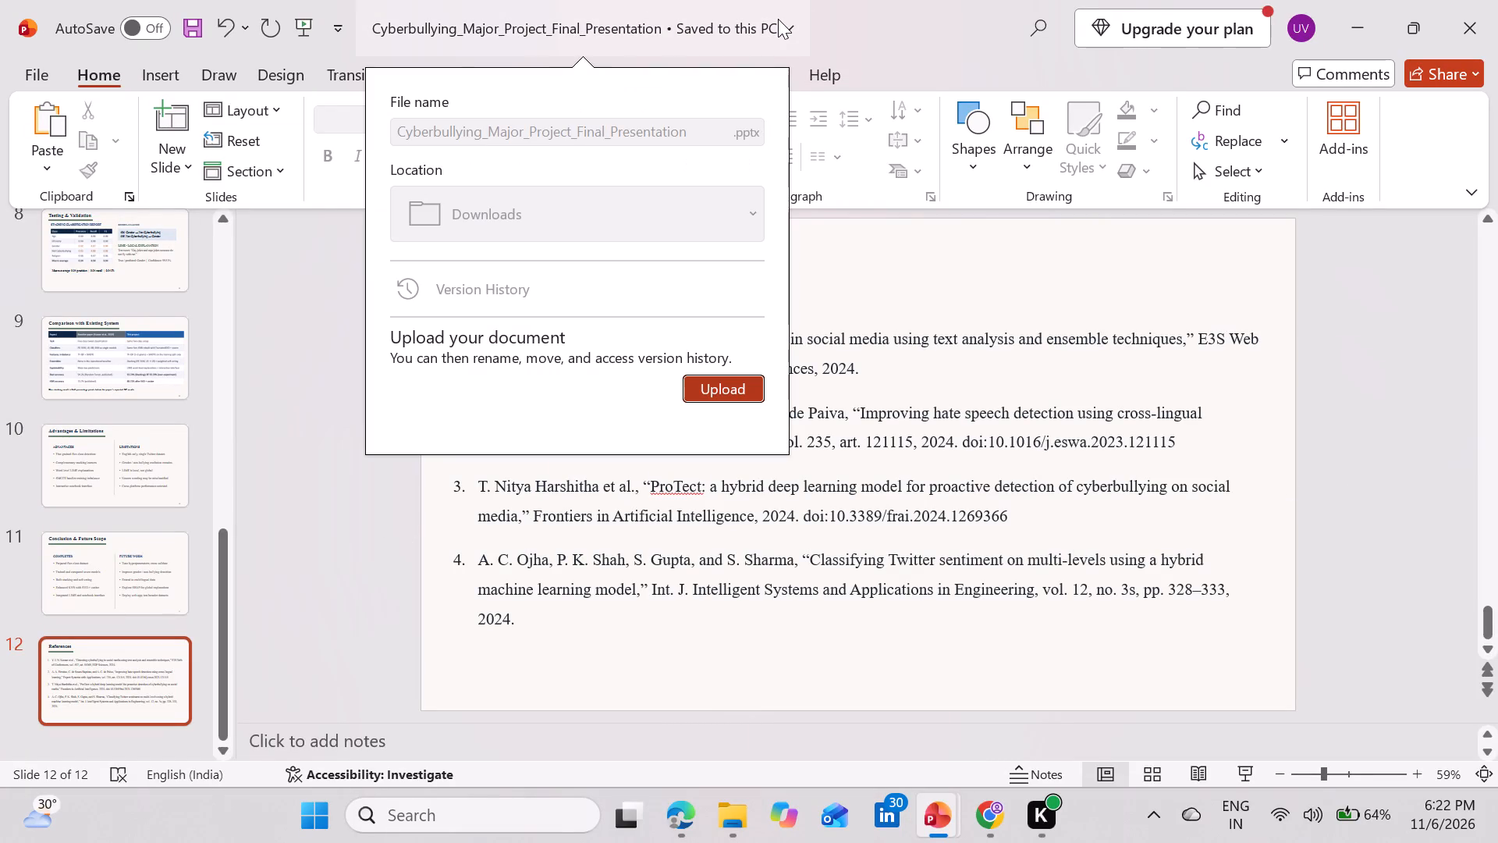
Save a copy of the presentation in the MAJOR PROJECT folder under the name Cyberbullying_Major_Project_phase3.
{"action": "left_click", "coordinate": [47, 75]}
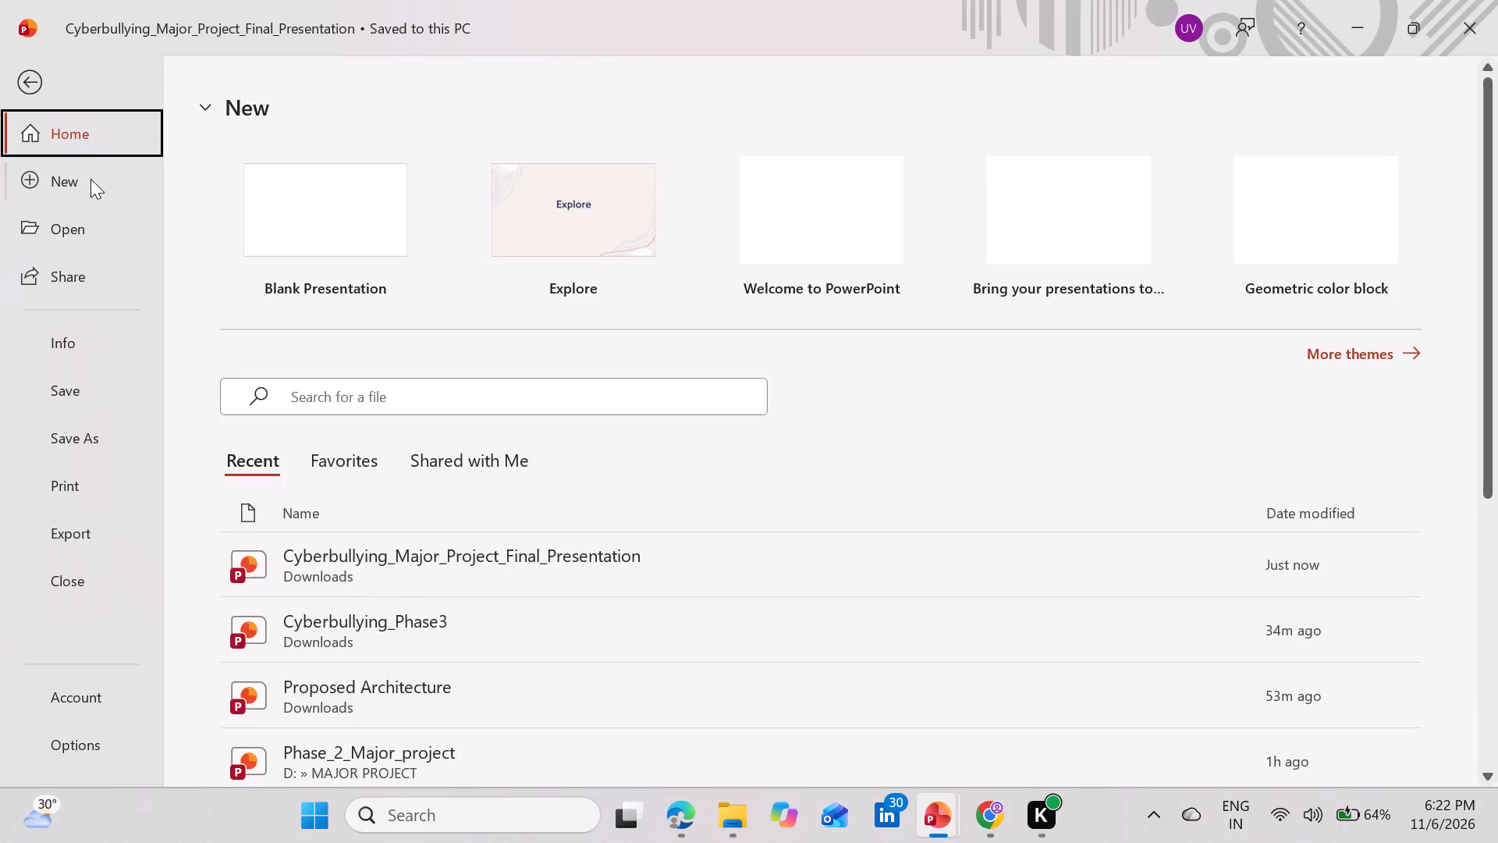
{"action": "left_click", "coordinate": [94, 438]}
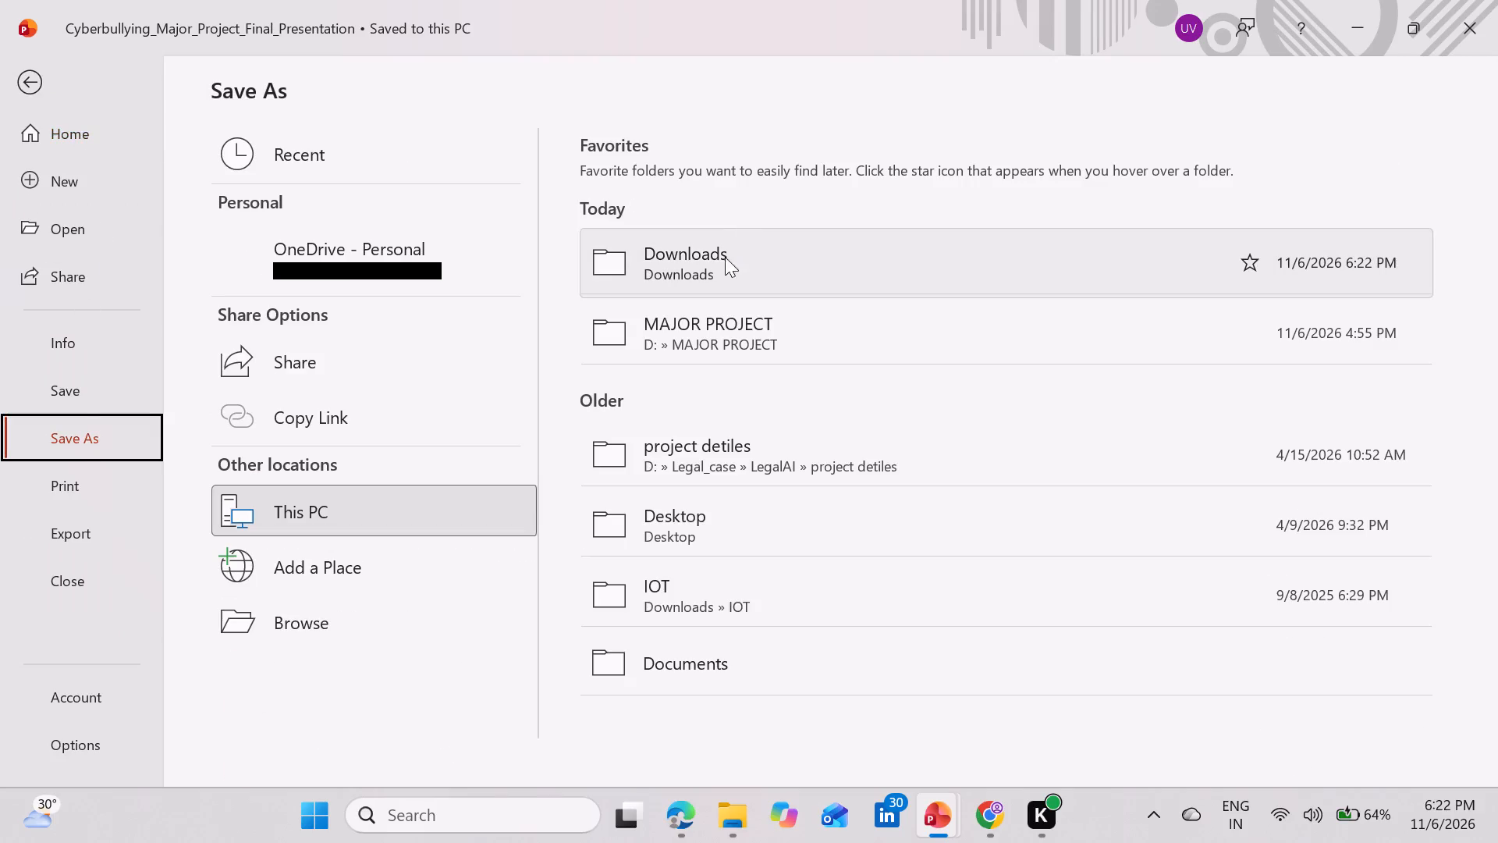
{"action": "left_click", "coordinate": [705, 318]}
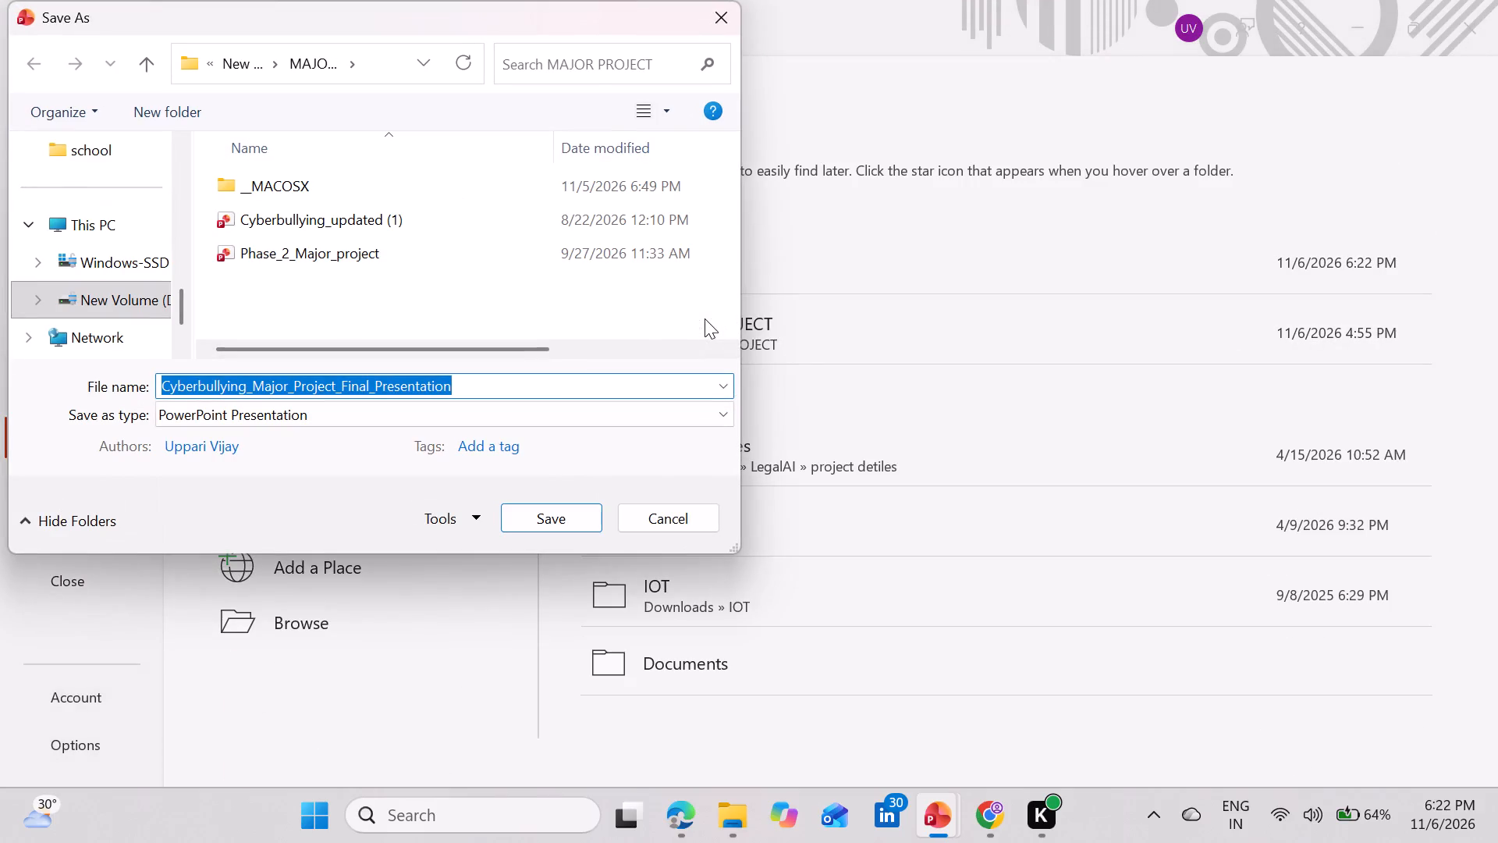
{"action": "left_click", "coordinate": [477, 388]}
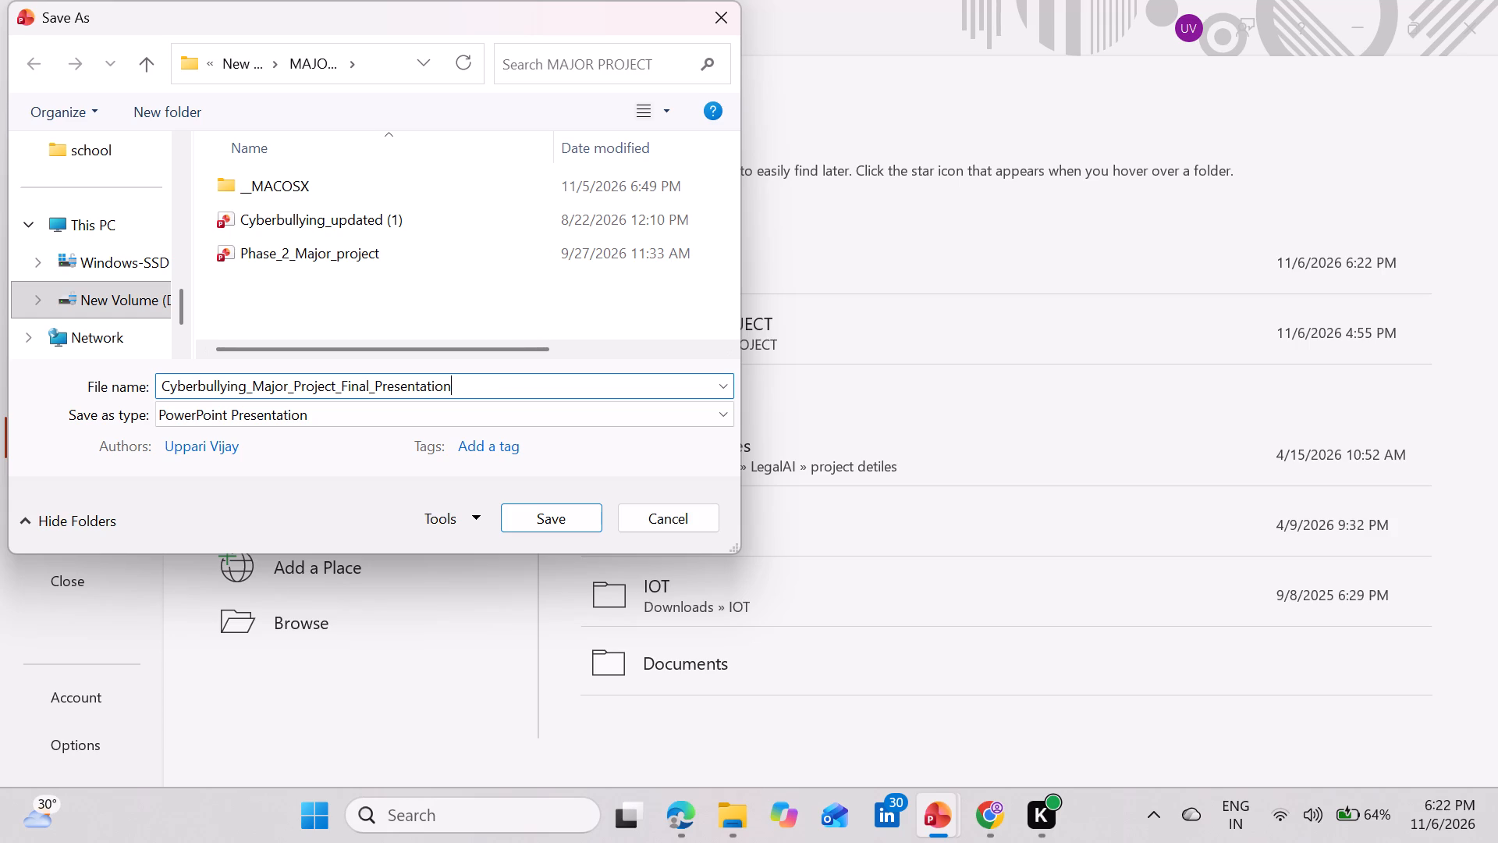
{"action": "key", "text": "BackSpace"}
{"action": "key", "text": "BackSpace"}
{"action": "key", "text": "BackSpace"}
{"action": "key", "text": "BackSpace"}
{"action": "key", "text": "BackSpace"}
{"action": "key", "text": "BackSpace"}
{"action": "key", "text": "BackSpace"}
{"action": "key", "text": "BackSpace"}
{"action": "key", "text": "BackSpace"}
{"action": "key", "text": "BackSpace"}
{"action": "key", "text": "BackSpace"}
{"action": "key", "text": "BackSpace"}
{"action": "key", "text": "BackSpace"}
{"action": "key", "text": "BackSpace"}
{"action": "key", "text": "BackSpace"}
{"action": "key", "text": "BackSpace"}
{"action": "key", "text": "BackSpace"}
{"action": "key", "text": "BackSpace"}
{"action": "key", "text": "shift+f"}
{"action": "key", "text": "BackSpace"}
{"action": "type", "text": "phase"}
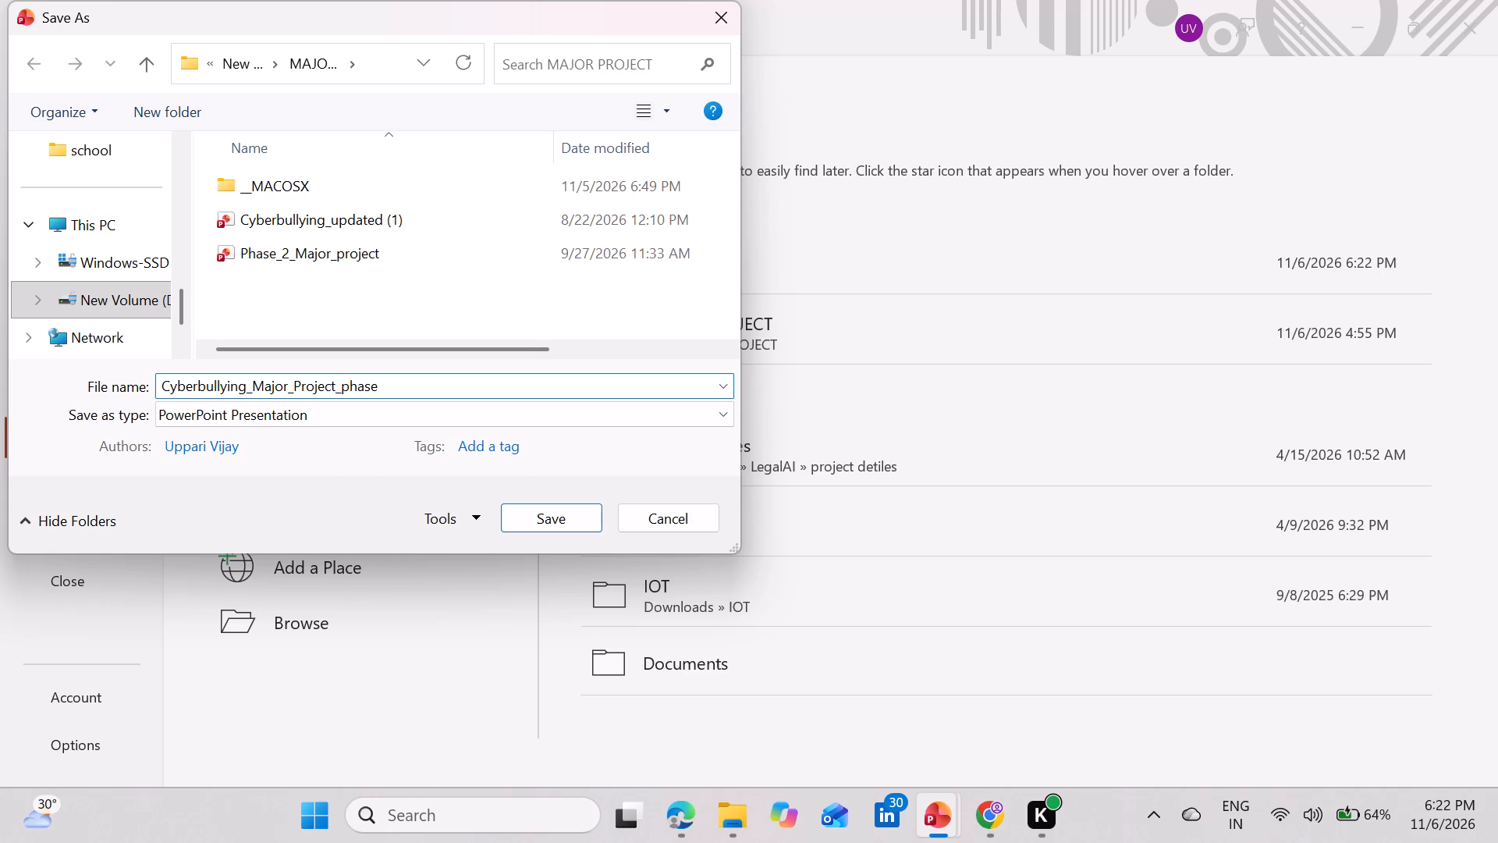
{"action": "key", "text": "1"}
{"action": "key", "text": "BackSpace"}
{"action": "key", "text": "3"}
{"action": "key", "text": "Return"}
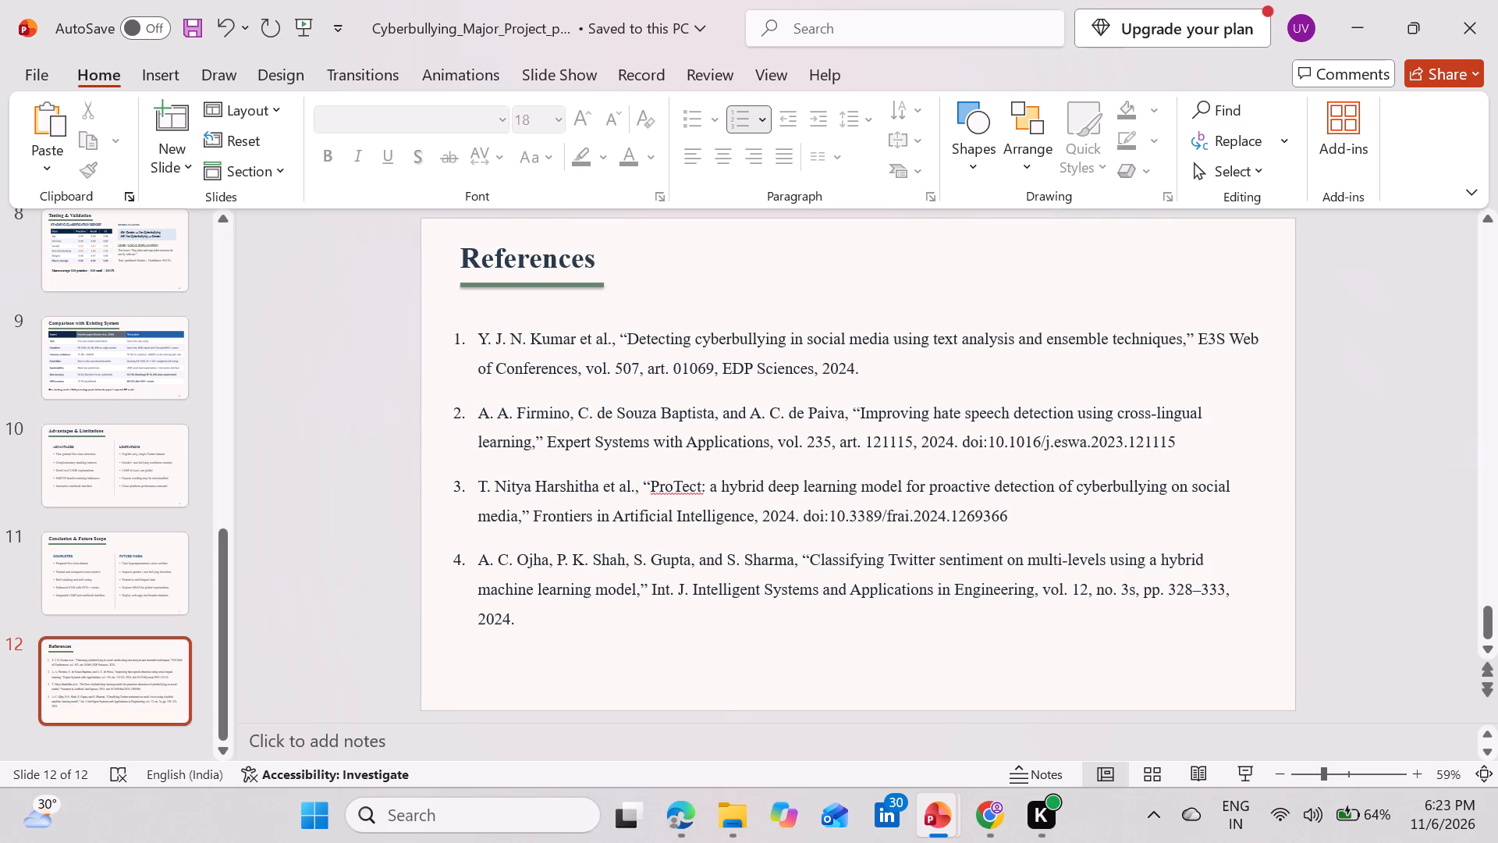
Run the slide show from the title slide and review the slides in order through Proposed Architecture to Methodology.
{"action": "scroll", "coordinate": [643, 418], "scroll_direction": "up", "scroll_amount": 6}
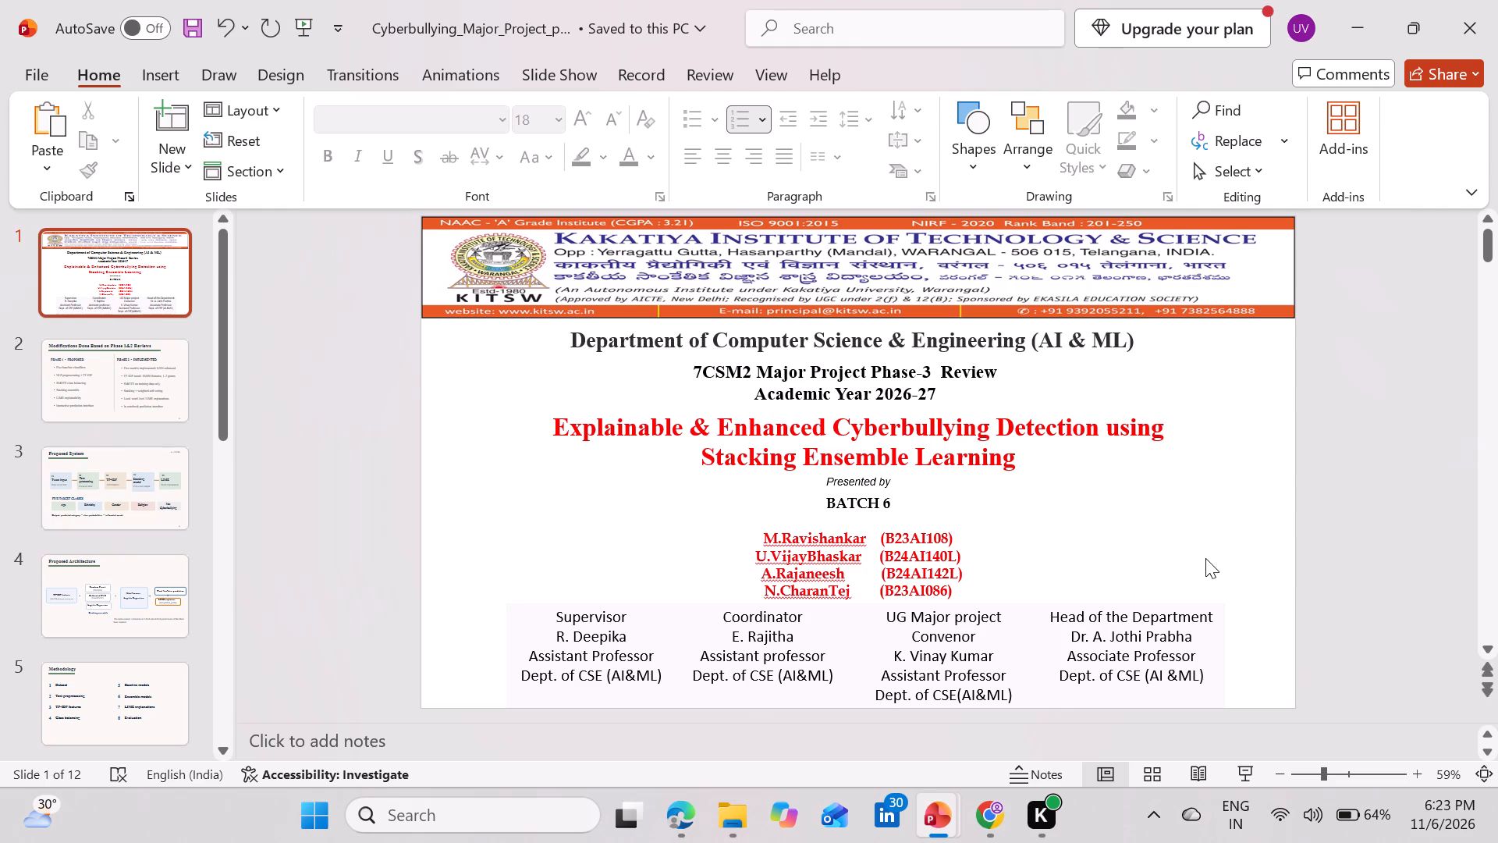
{"action": "left_click", "coordinate": [299, 31]}
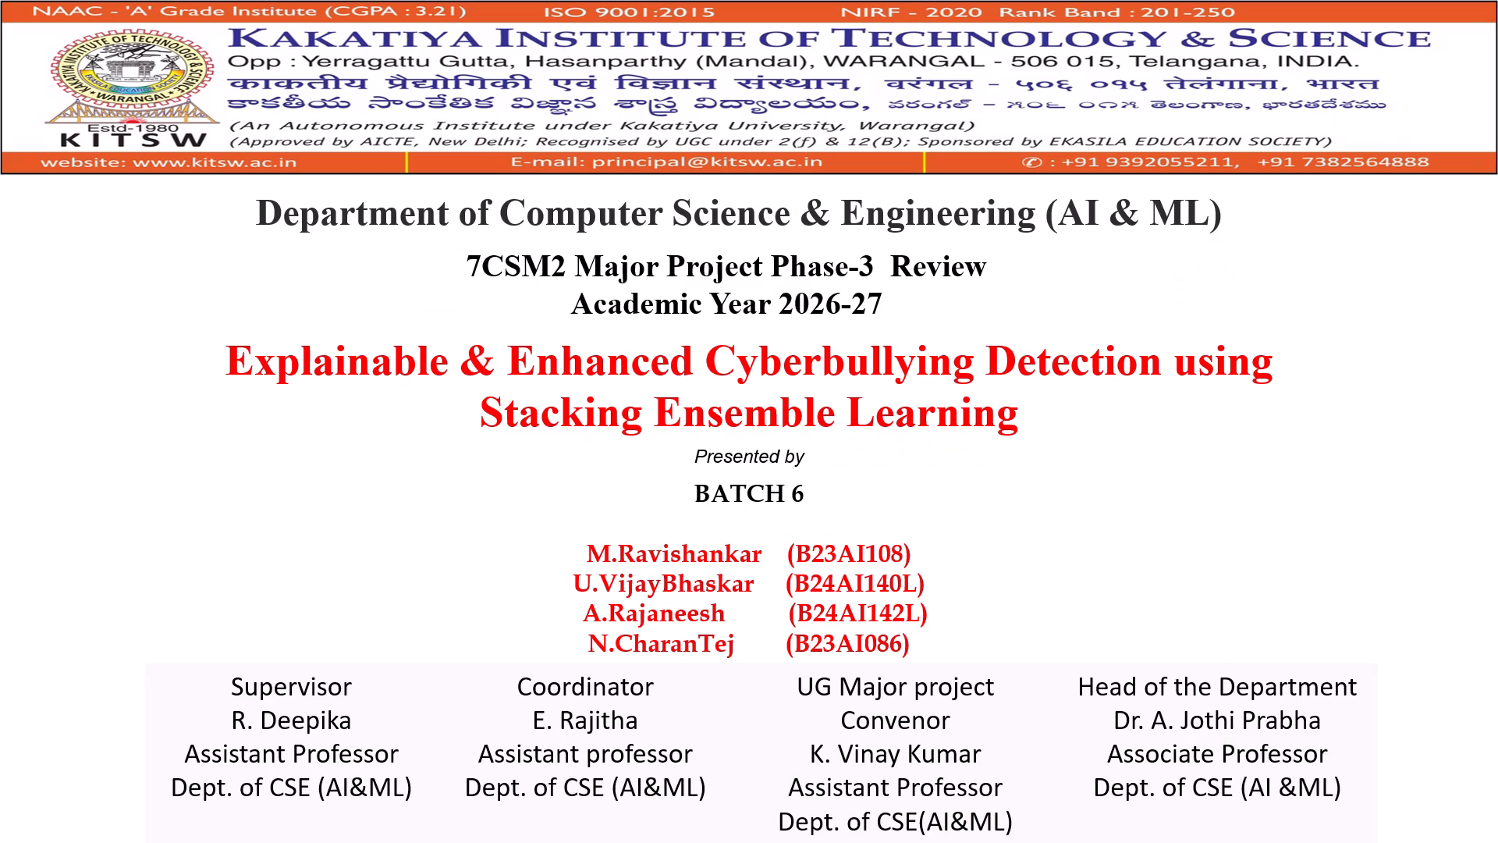
{"action": "key", "text": "Down"}
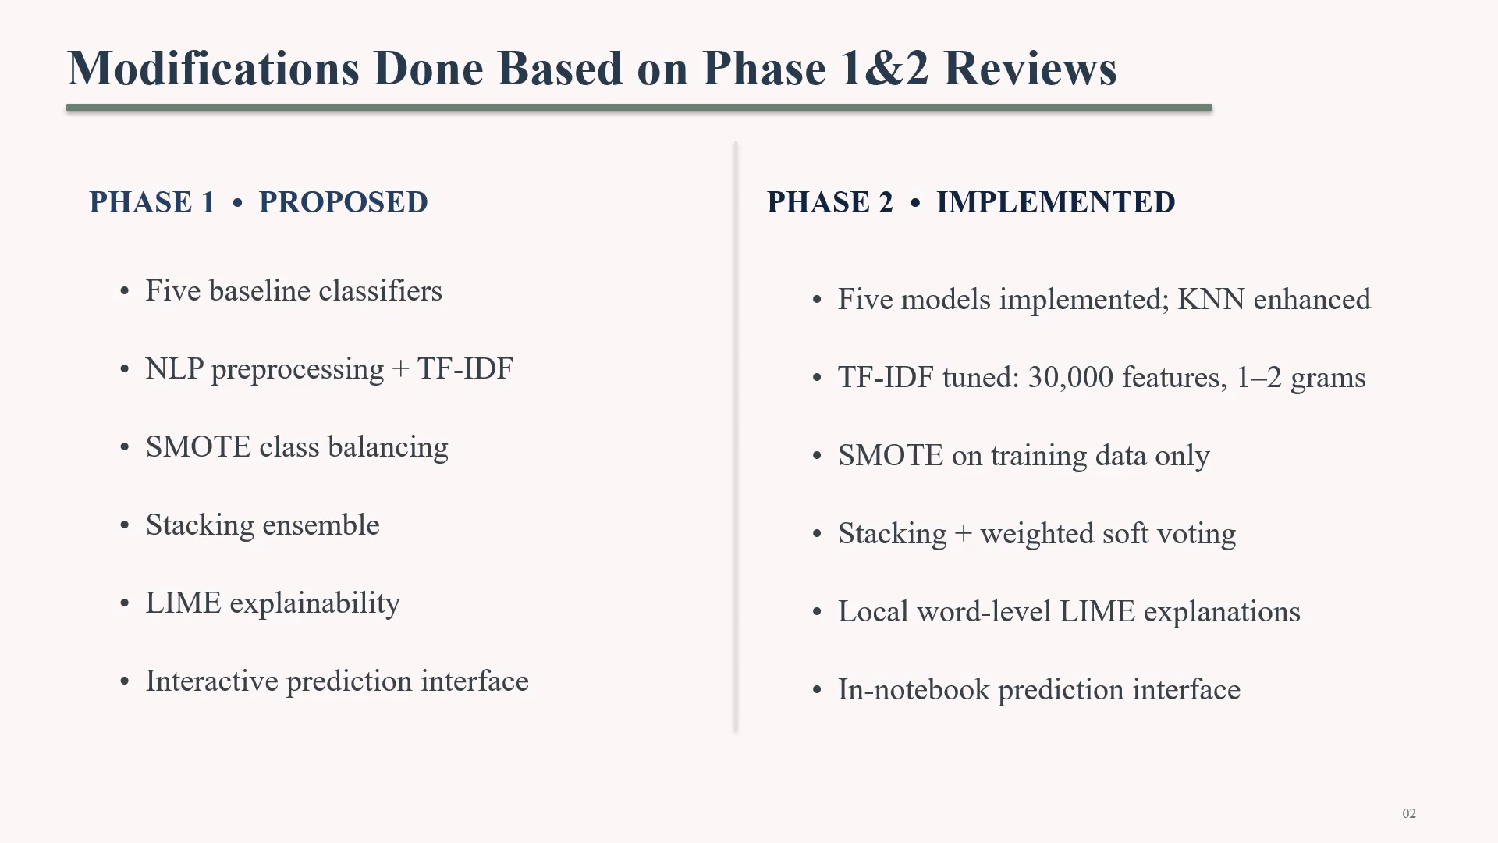
{"action": "key", "text": "Down"}
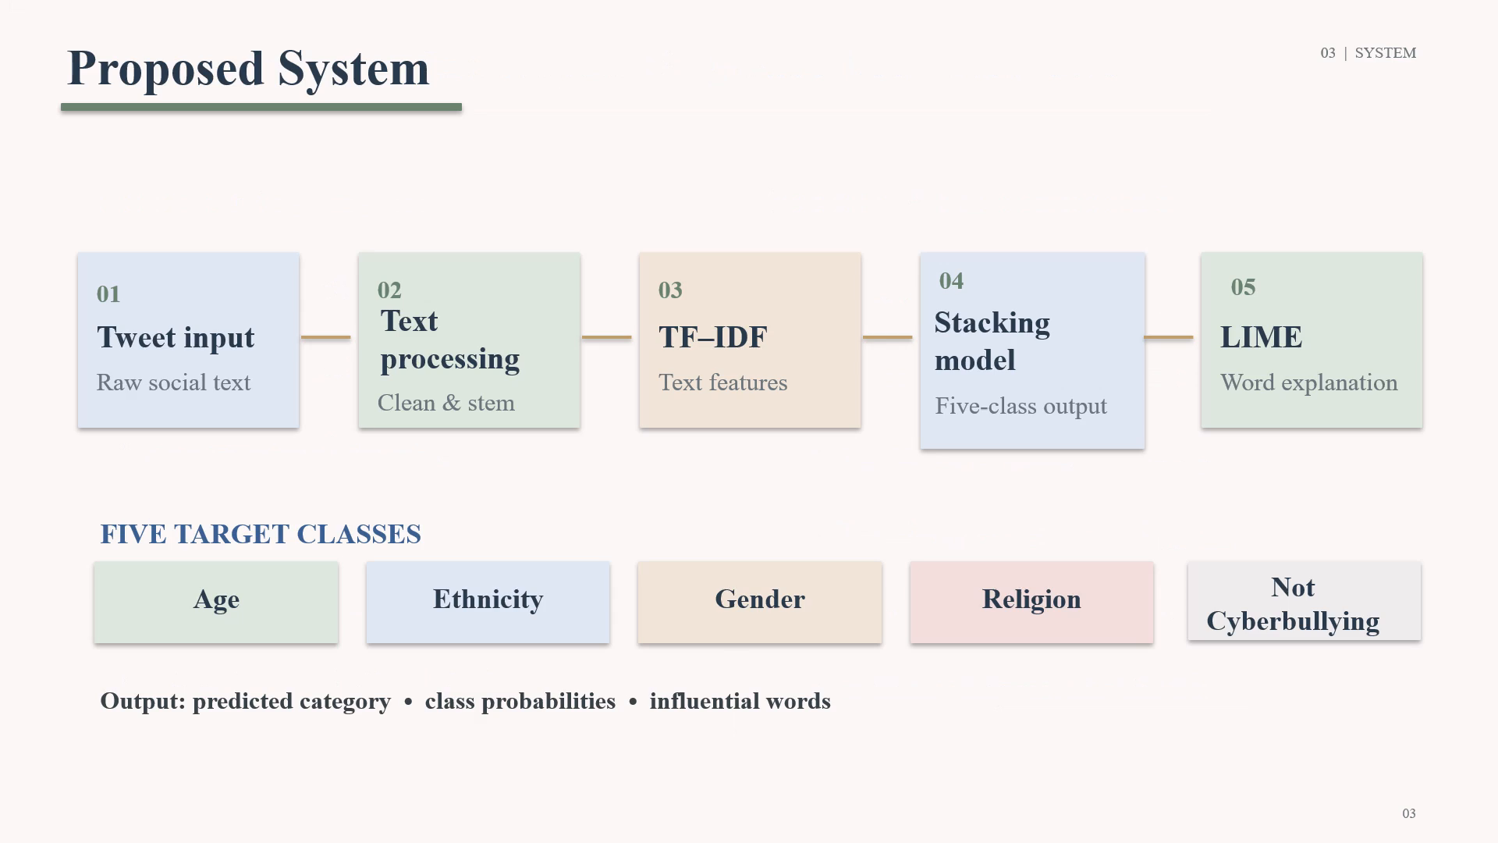
{"action": "key", "text": "Down"}
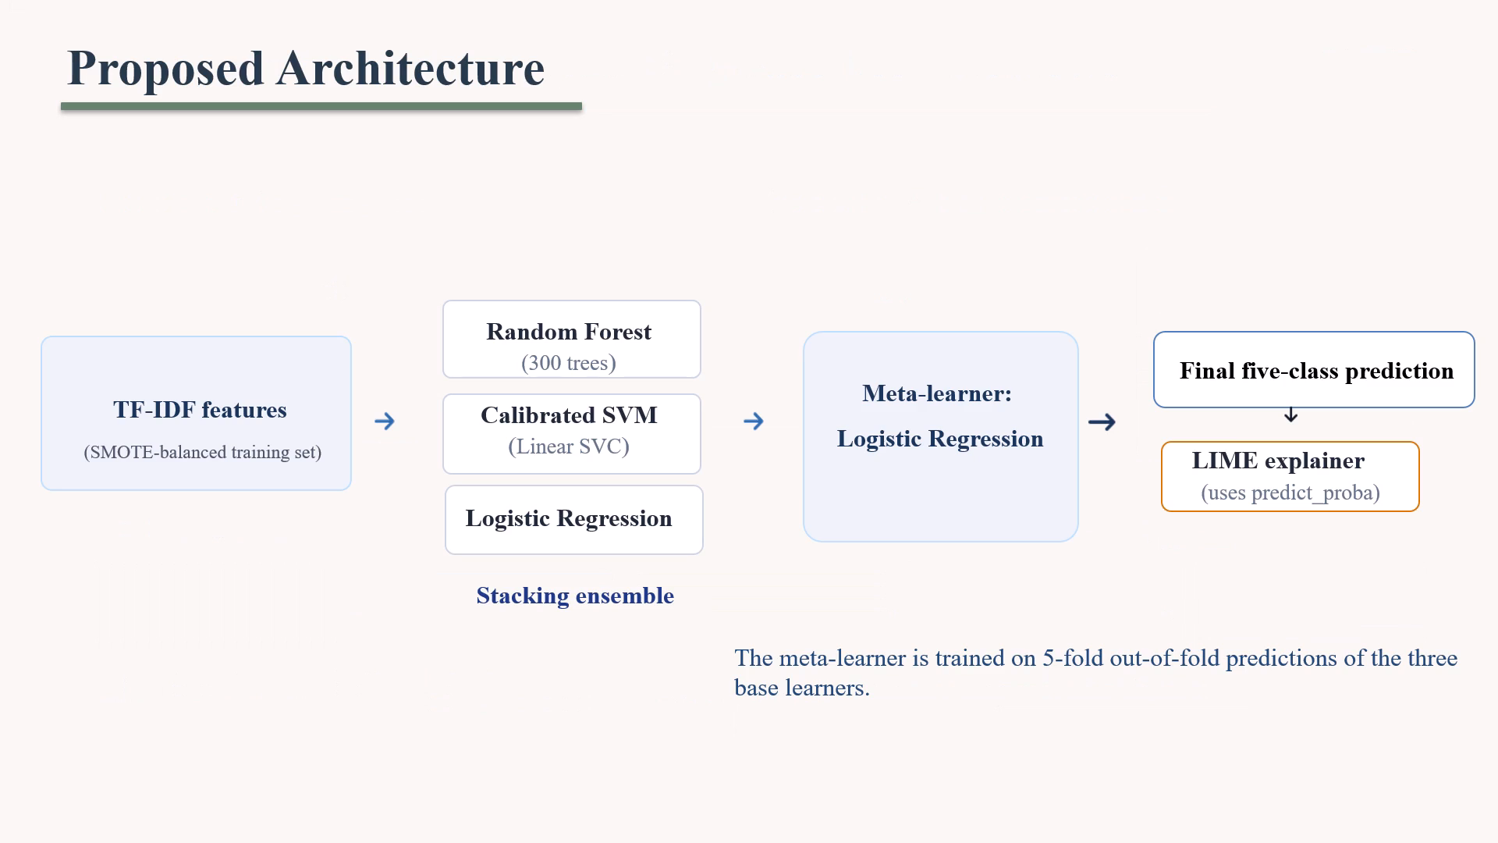
{"action": "key", "text": "Down"}
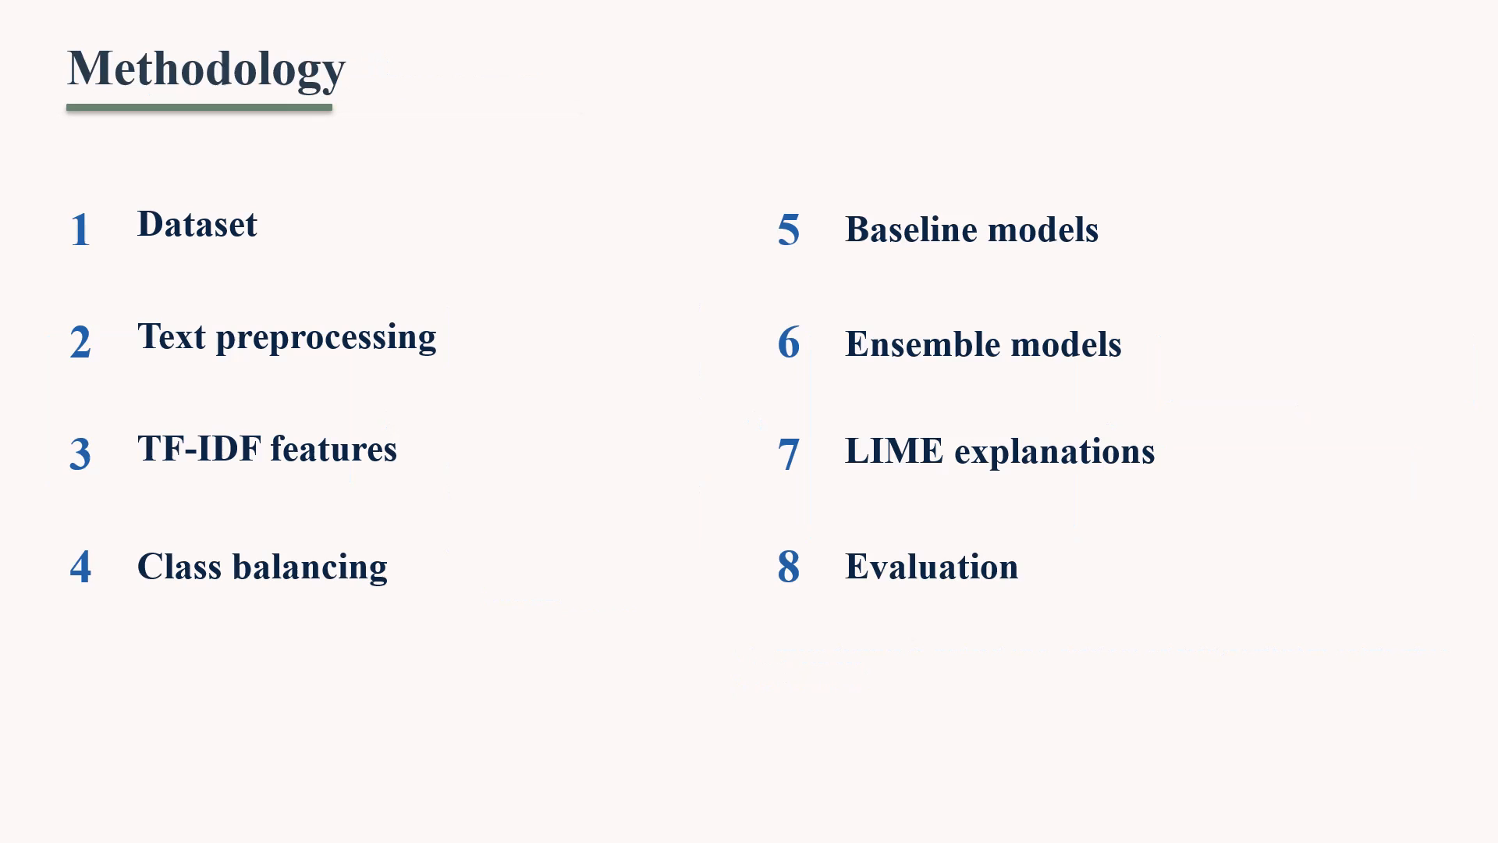
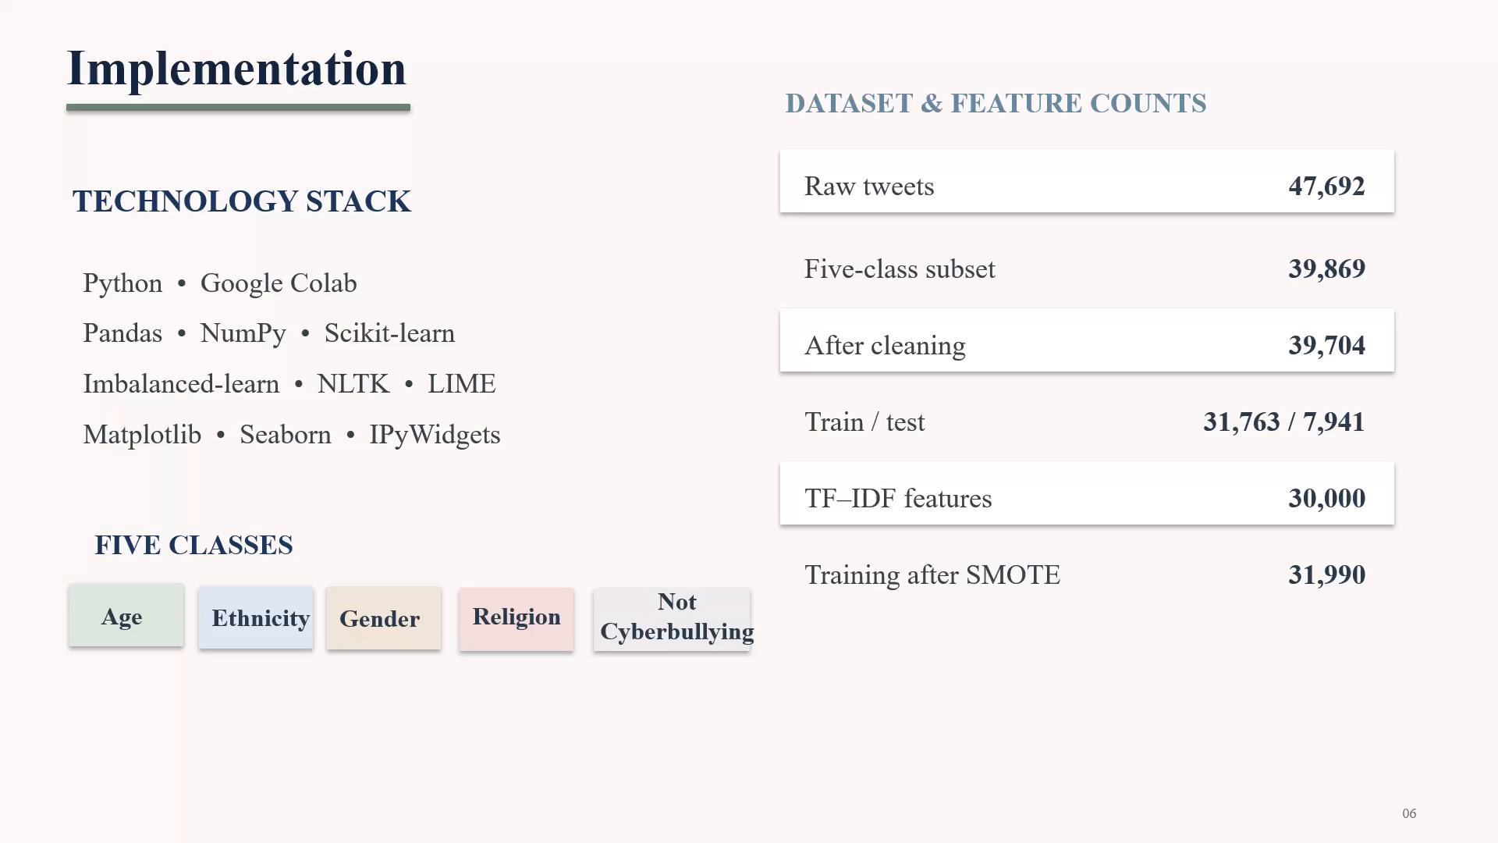
Recheck the Methodology slide, and continue reviewing the slide show from Implementation through Results, Testing & Validation and the comparison to References.
{"action": "key", "text": "Left"}
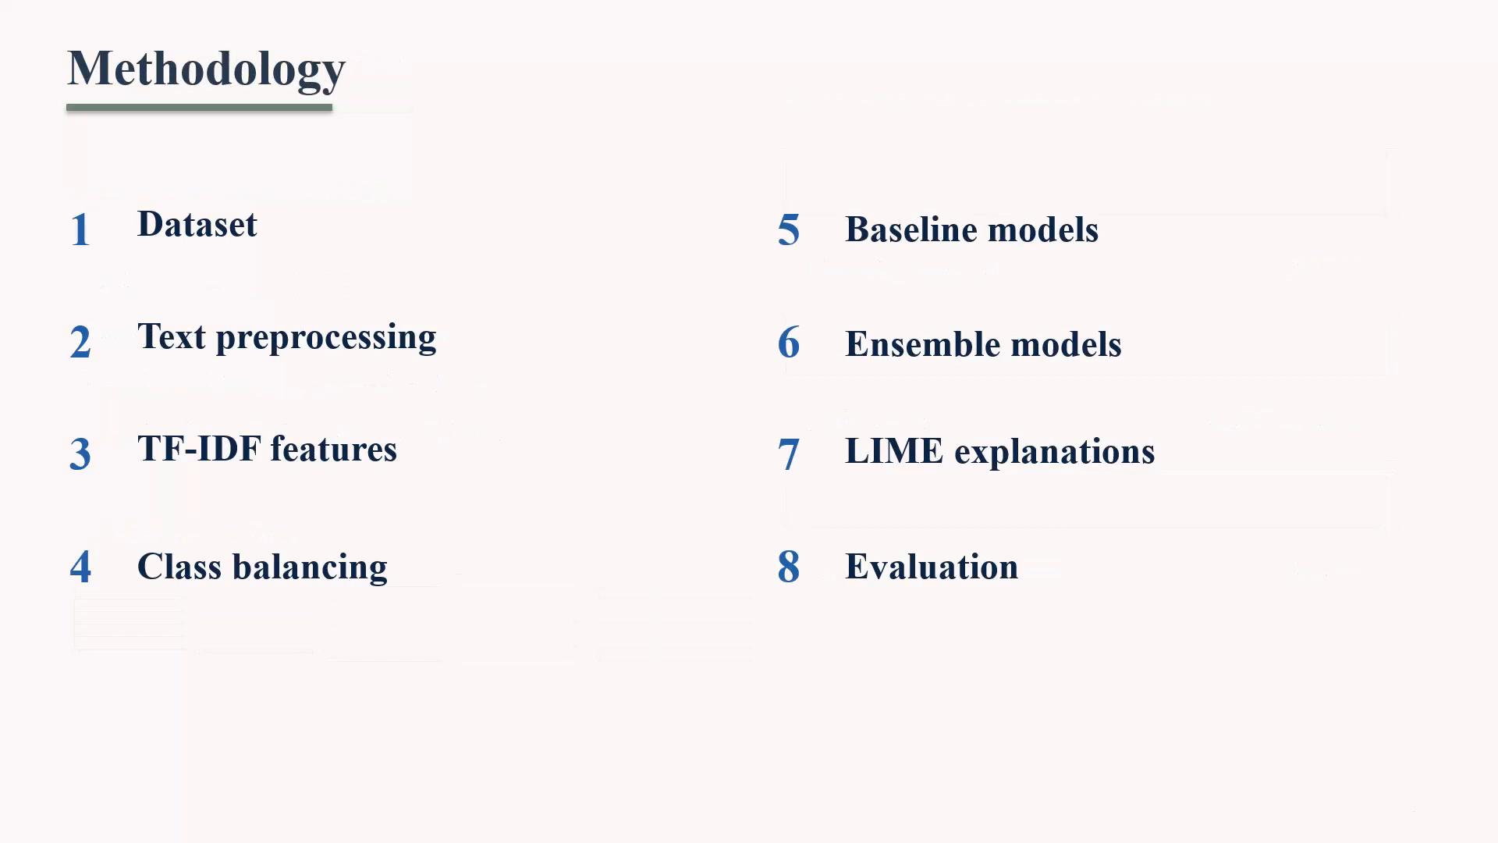
{"action": "key", "text": "Right"}
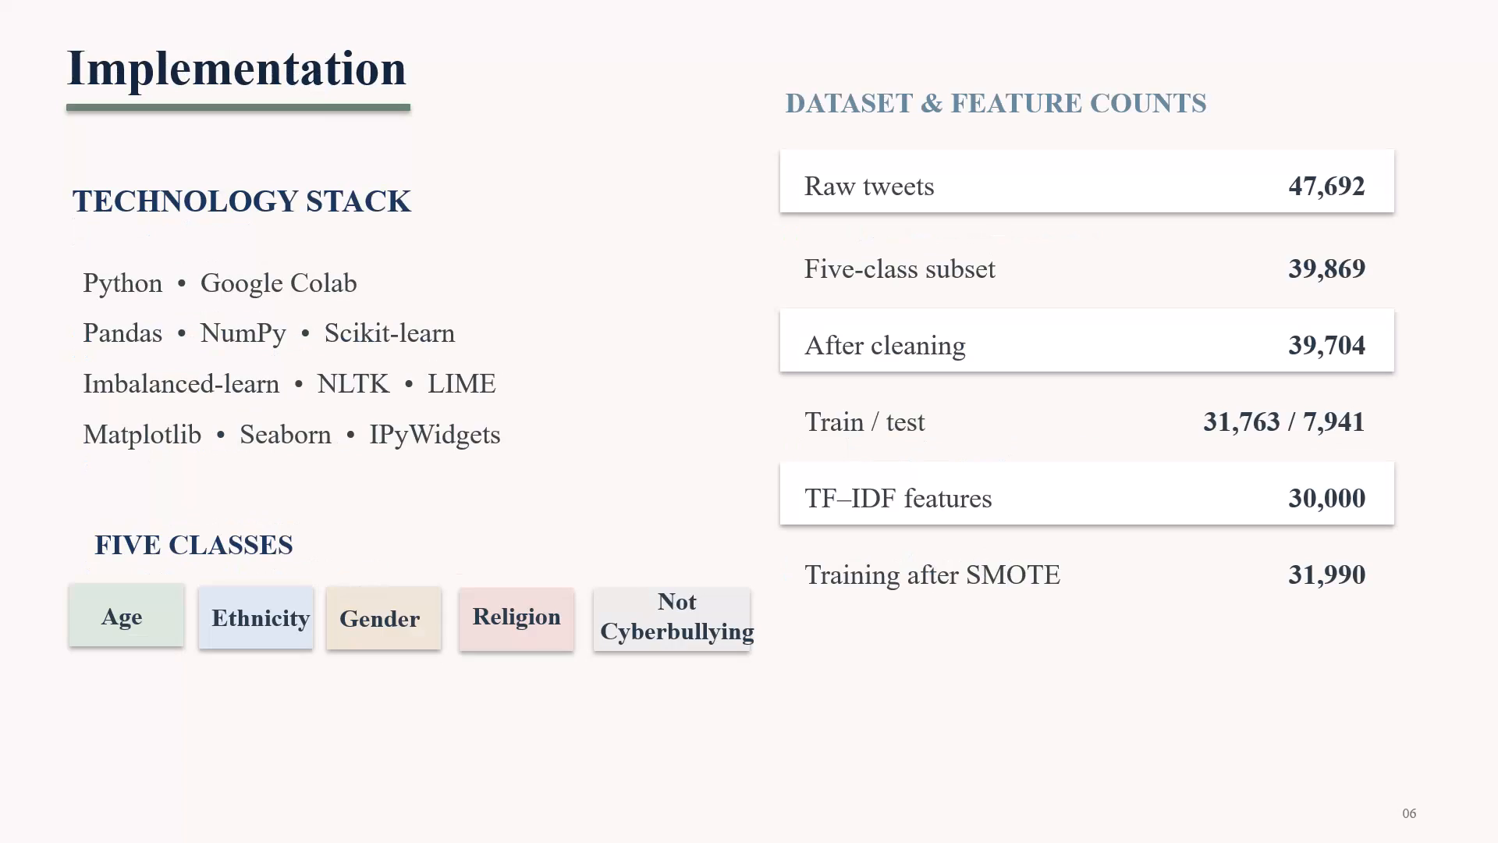
{"action": "key", "text": "Right"}
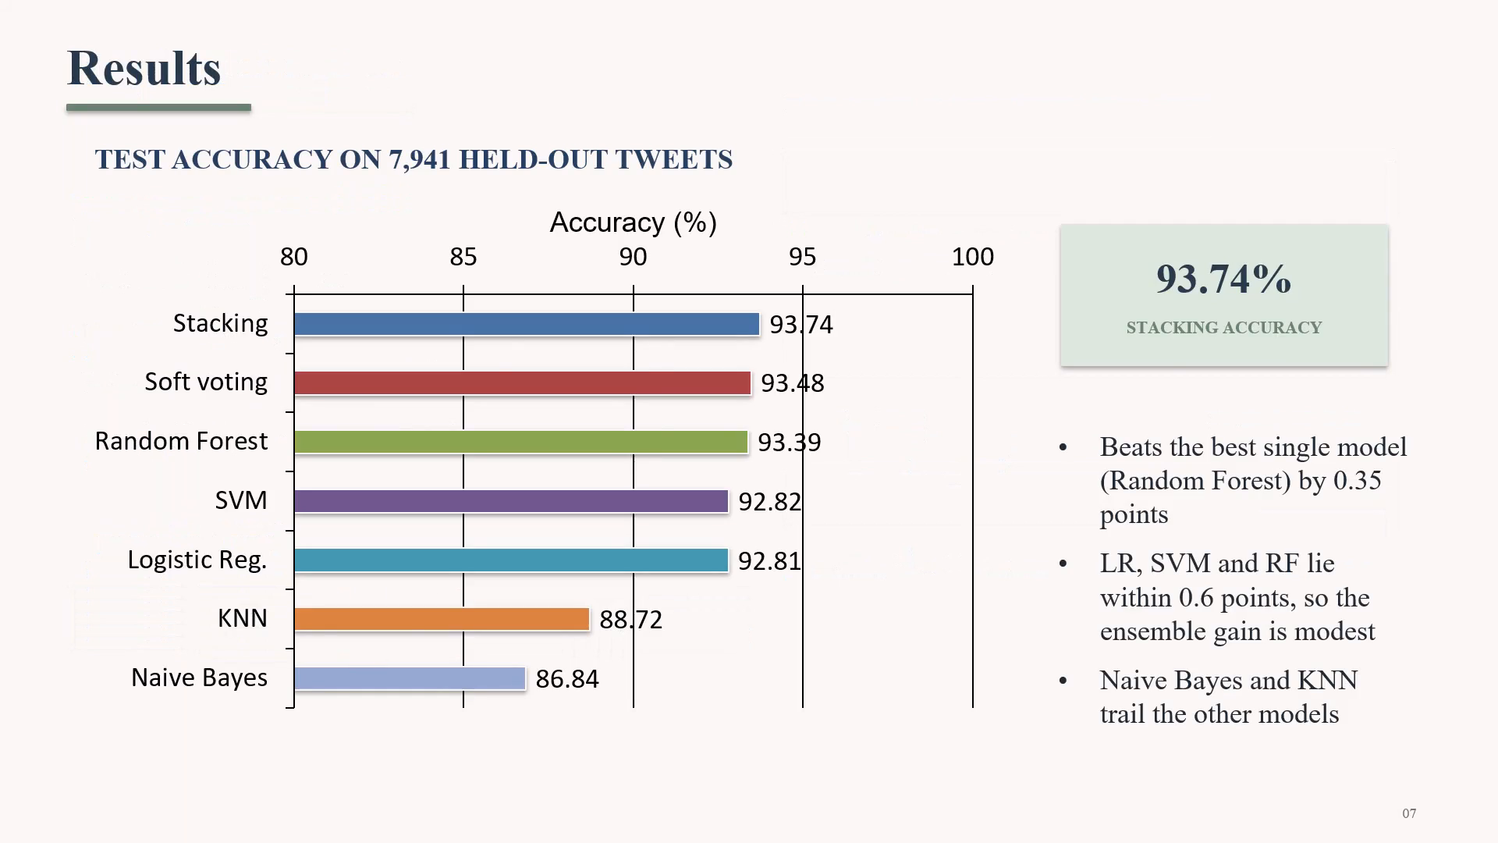
{"action": "key", "text": "Right"}
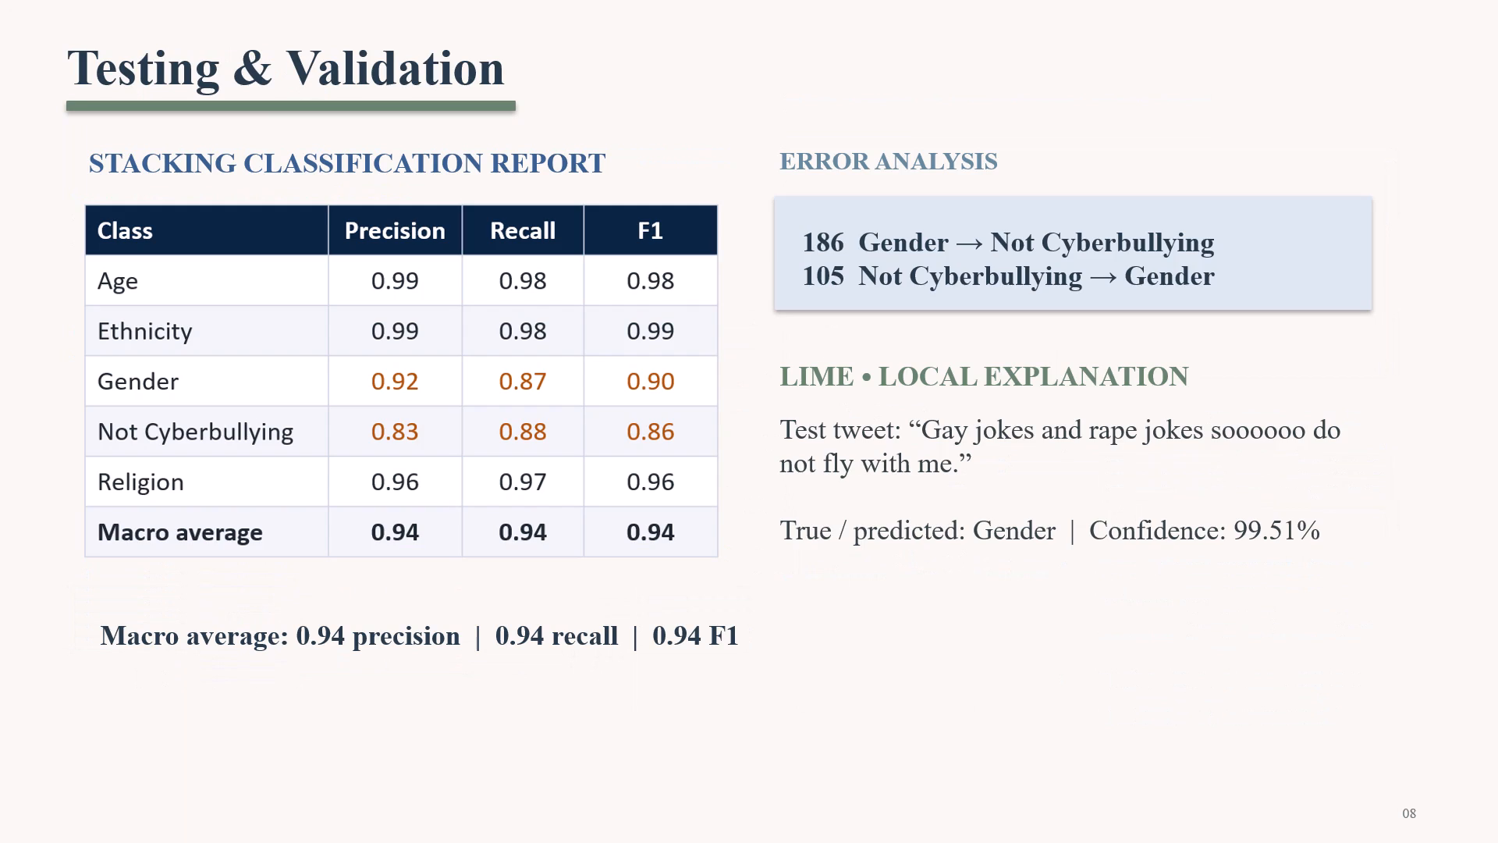
{"action": "key", "text": "Right"}
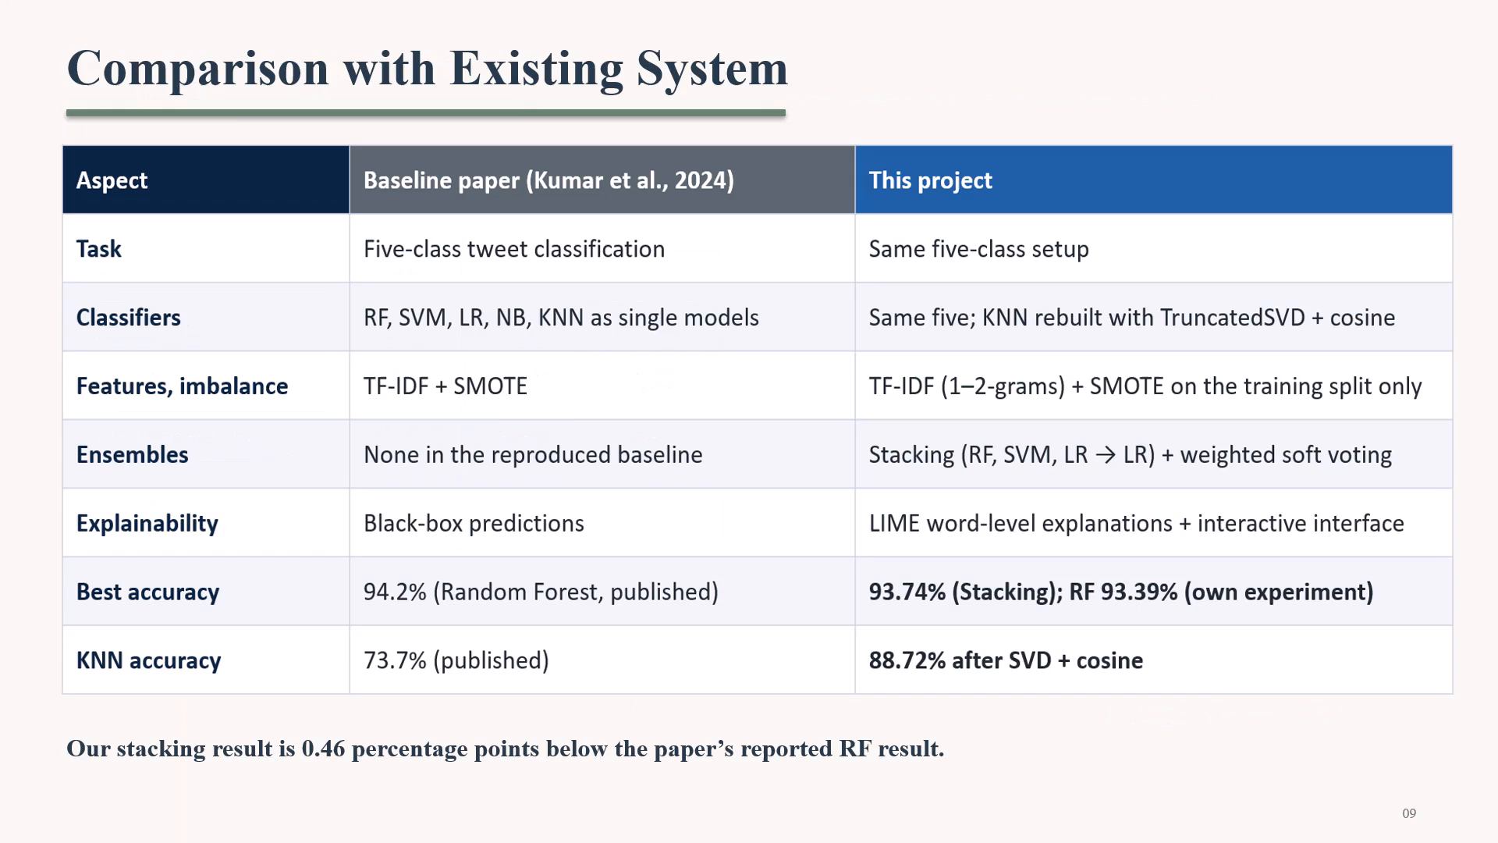
{"action": "key", "text": "Right"}
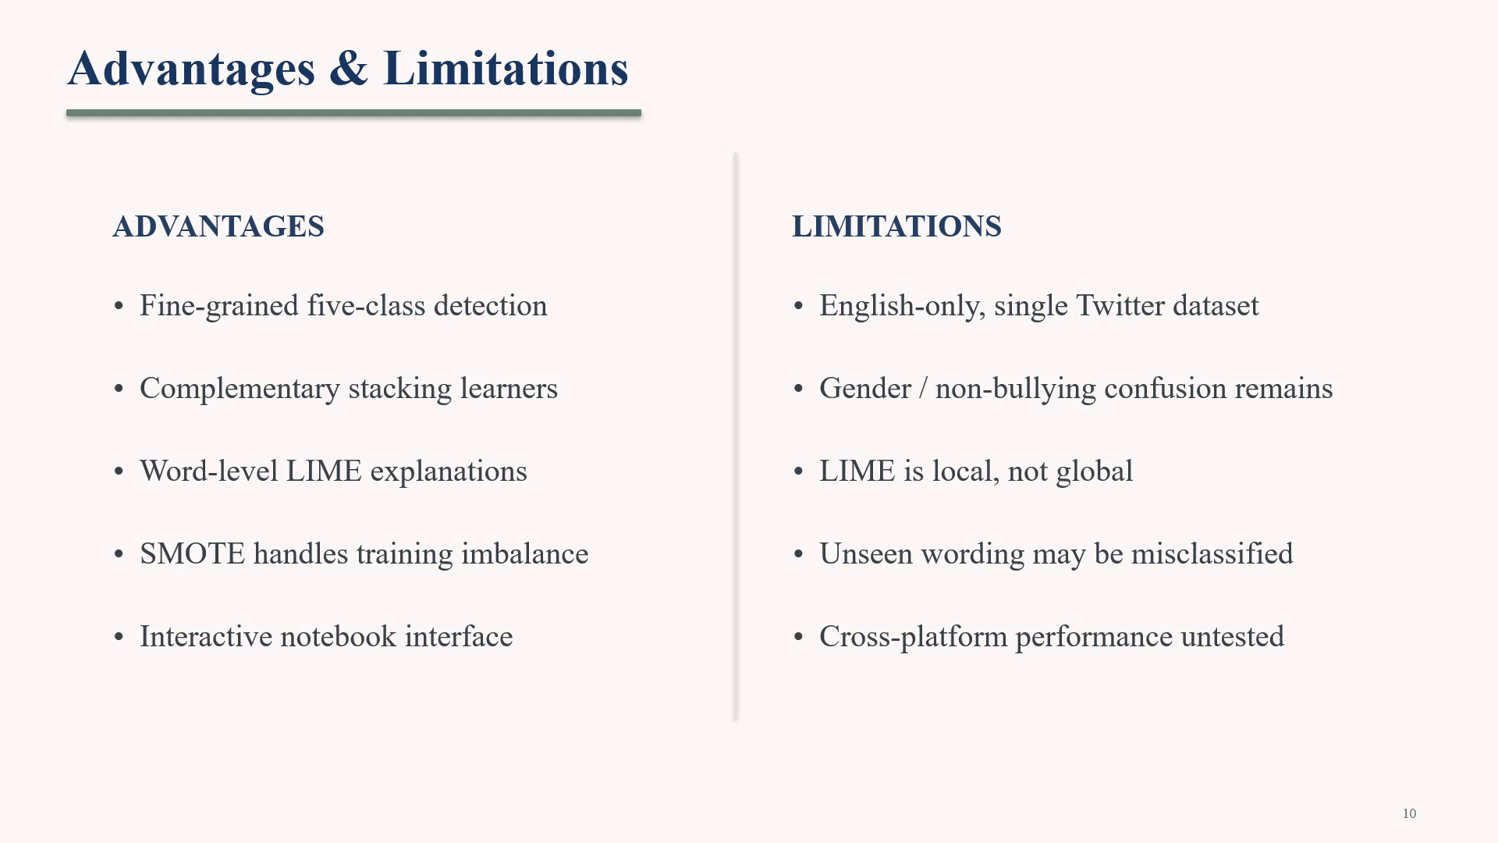
{"action": "key", "text": "Right"}
{"action": "key", "text": "Right"}
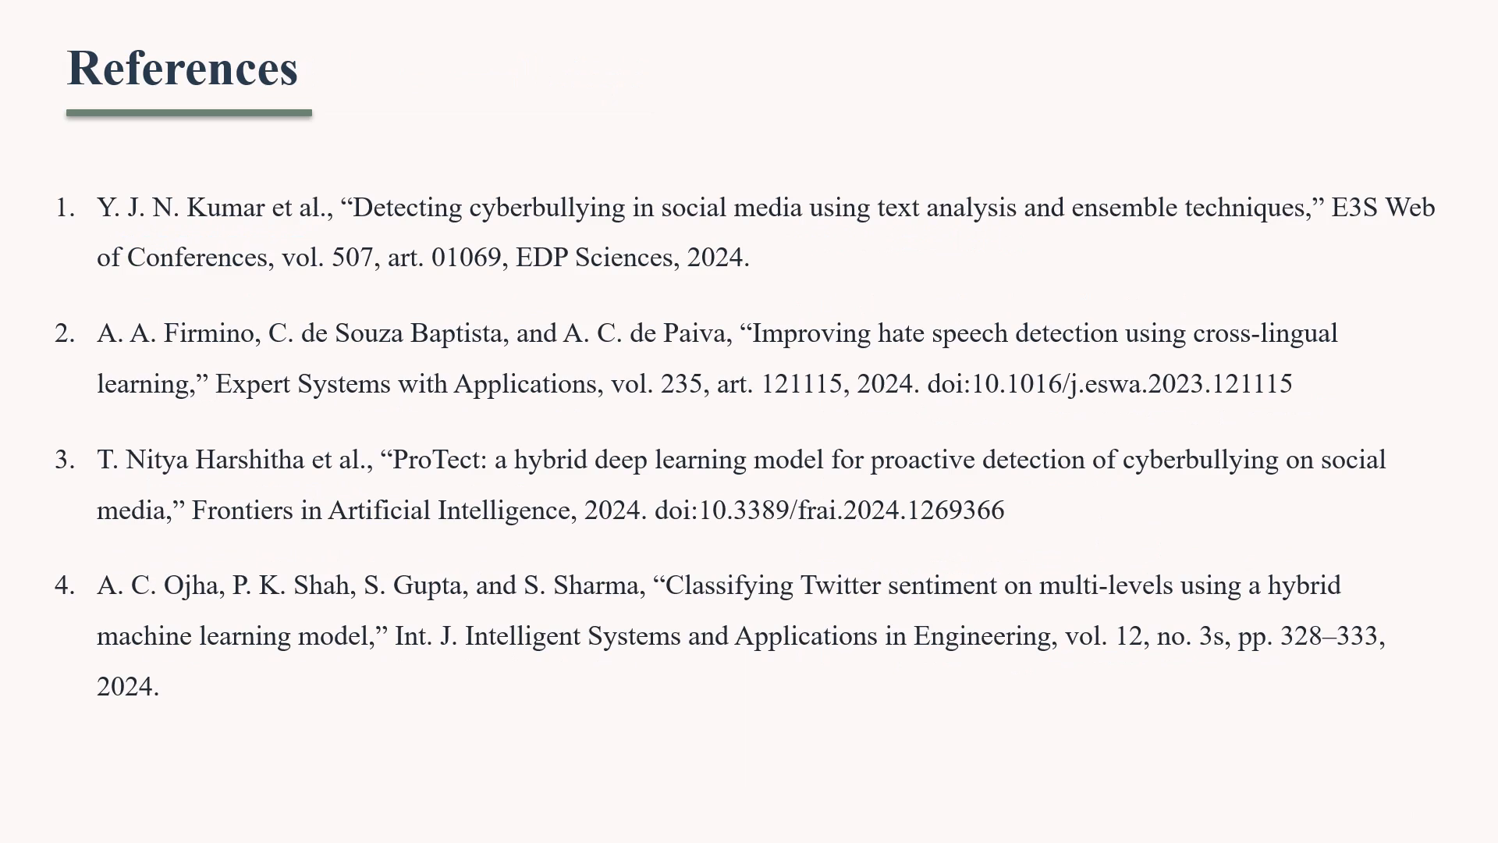
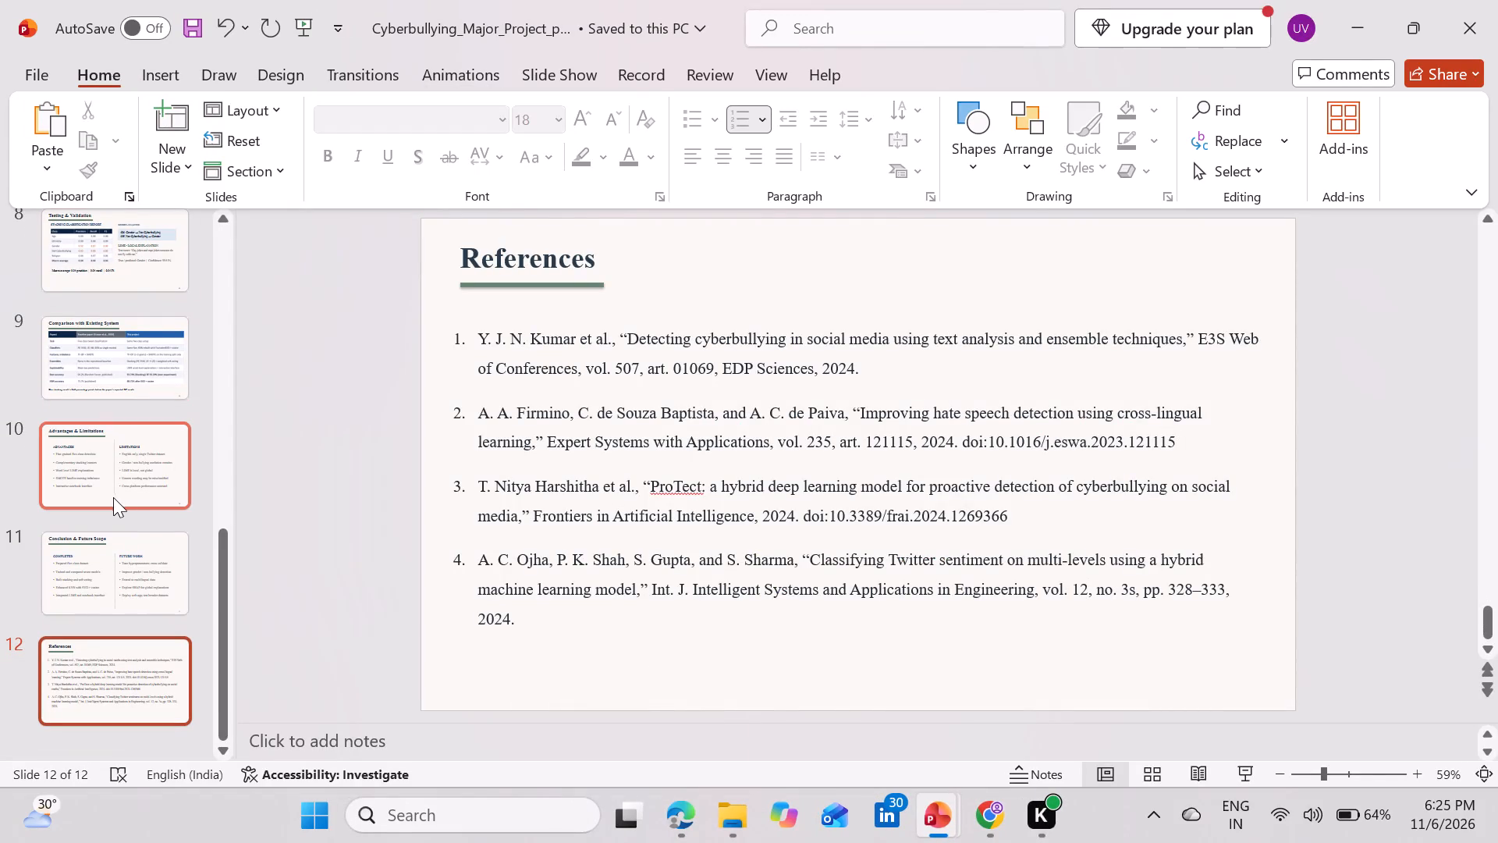
{"action": "scroll", "coordinate": [112, 496], "scroll_direction": "up", "scroll_amount": 1}
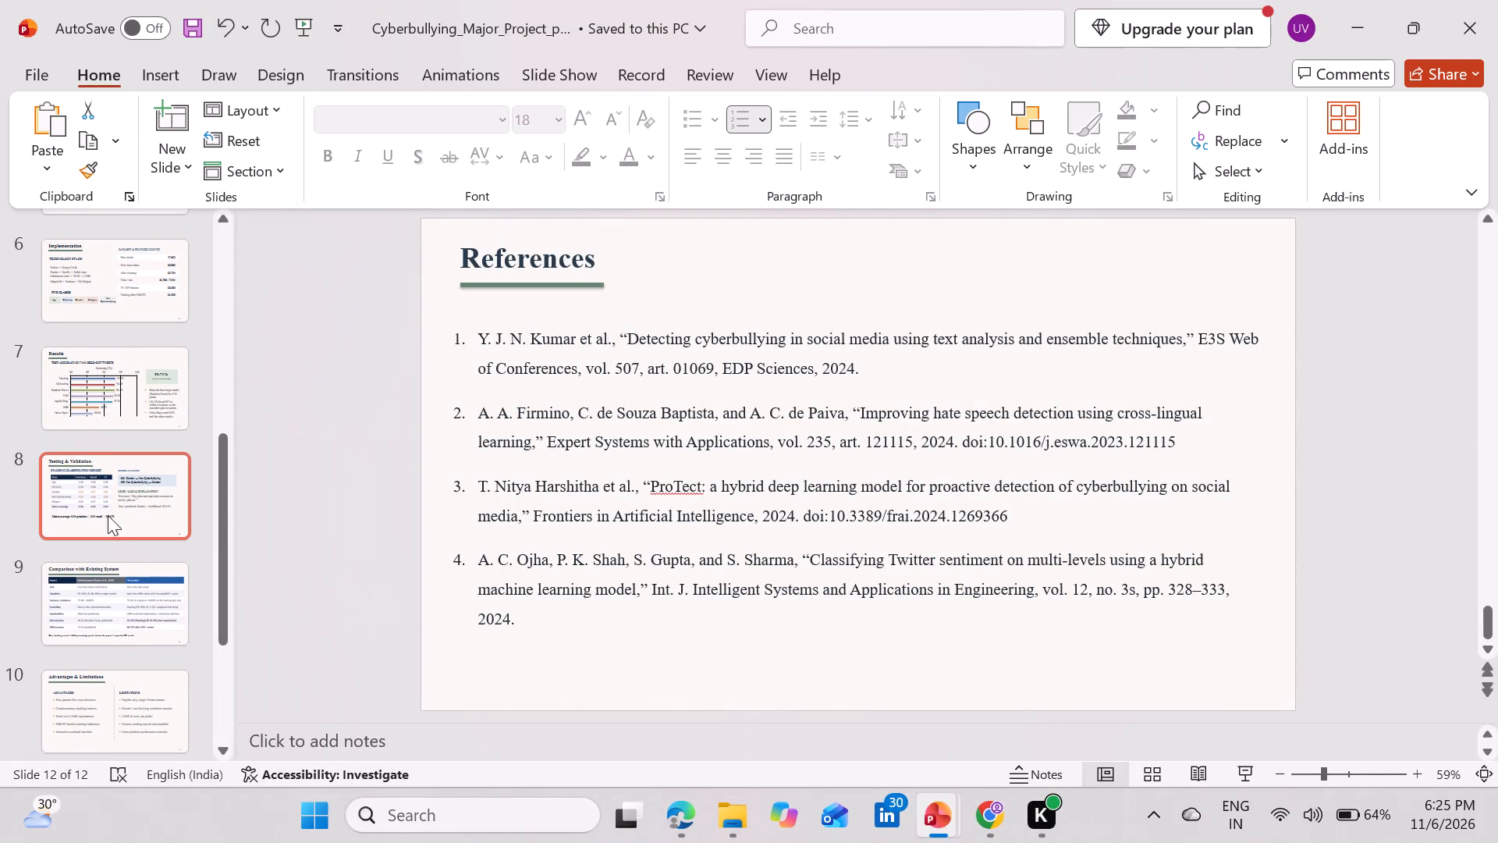
{"action": "scroll", "coordinate": [112, 674], "scroll_direction": "up", "scroll_amount": 2}
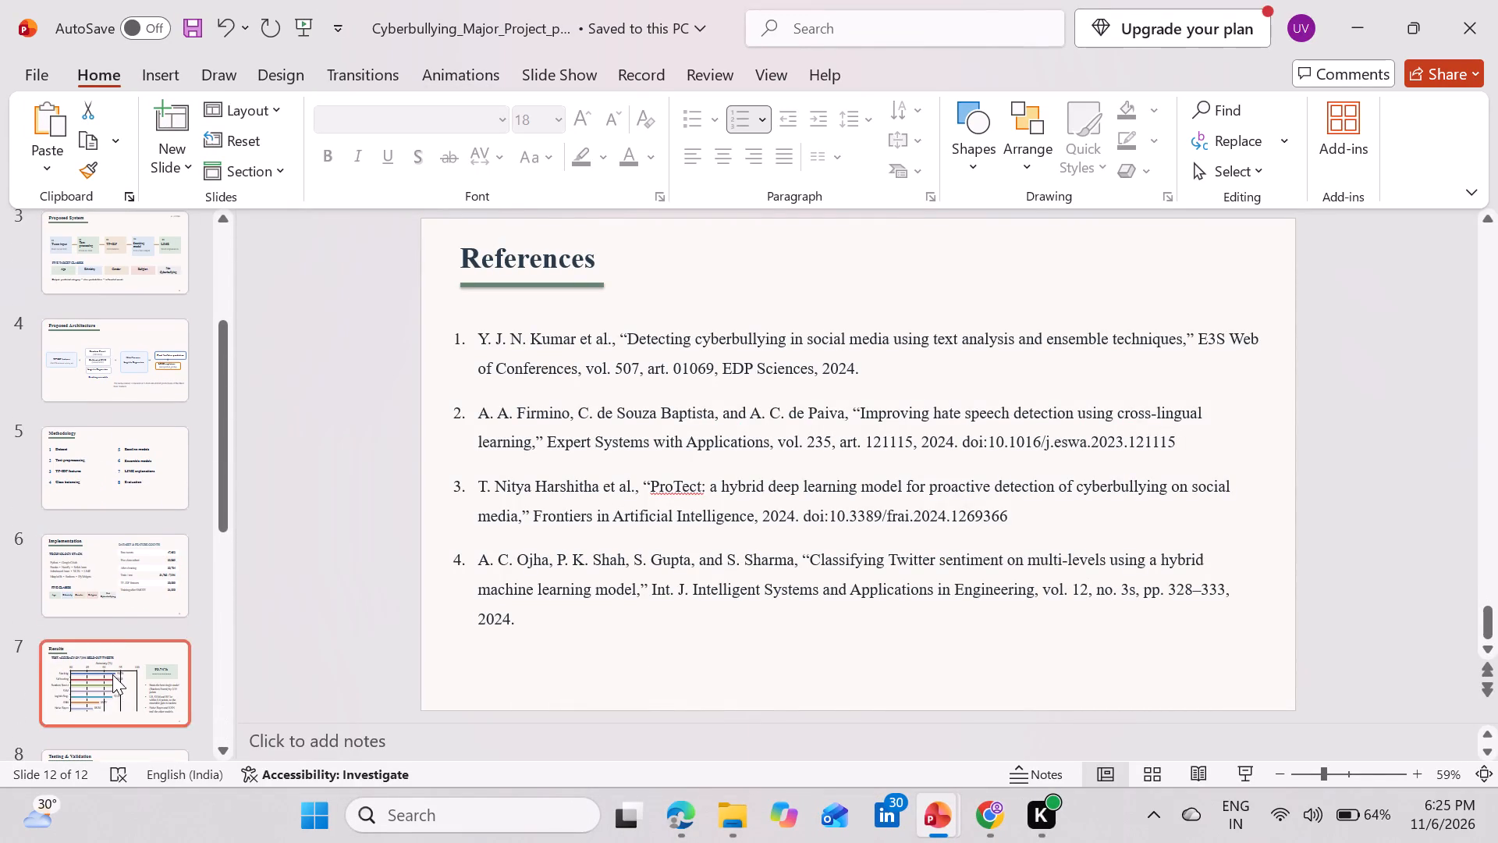
{"action": "left_click", "coordinate": [109, 456]}
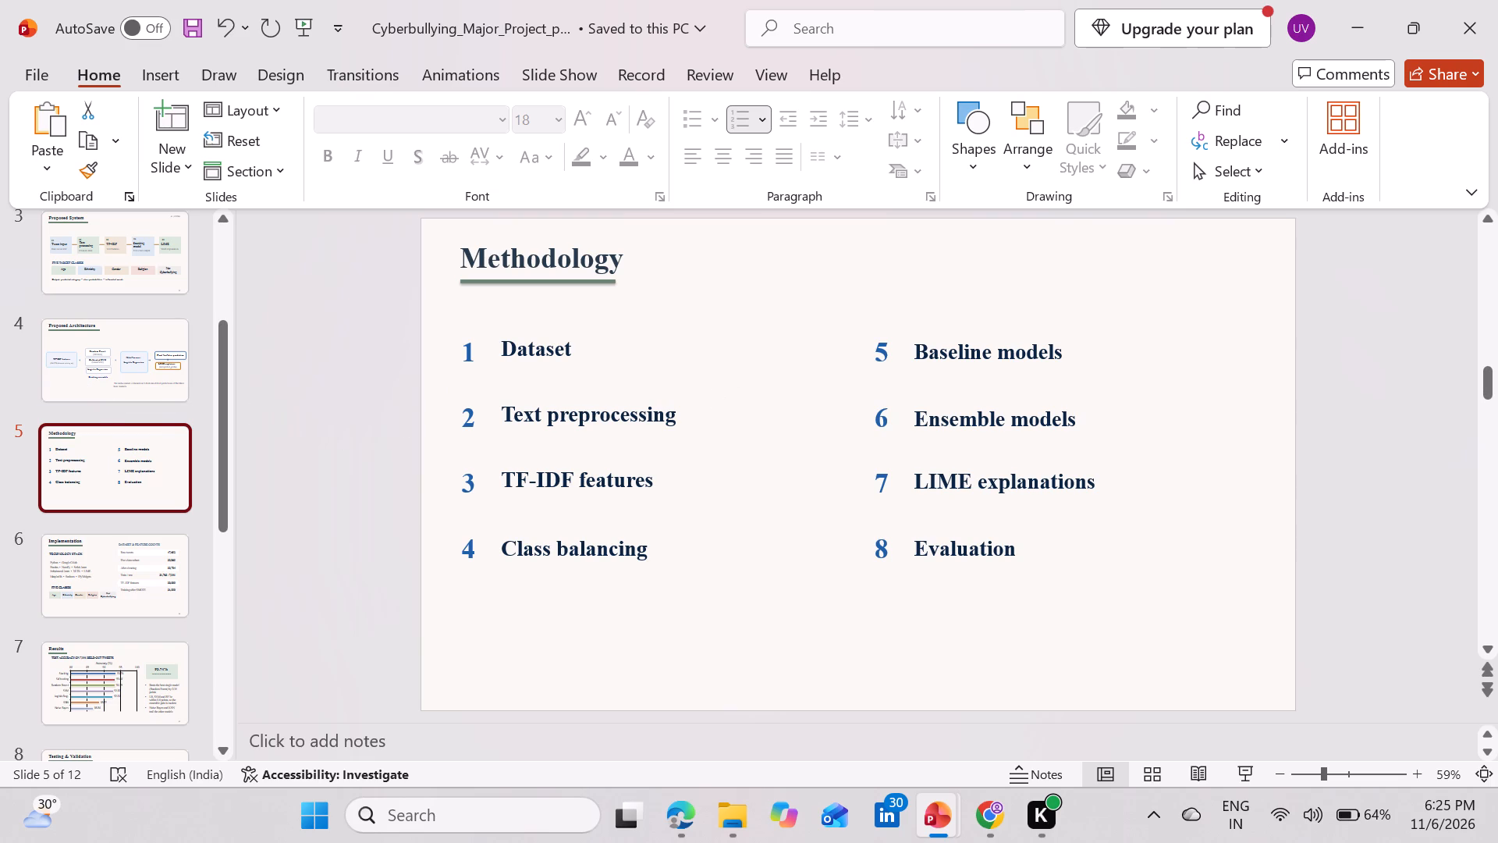
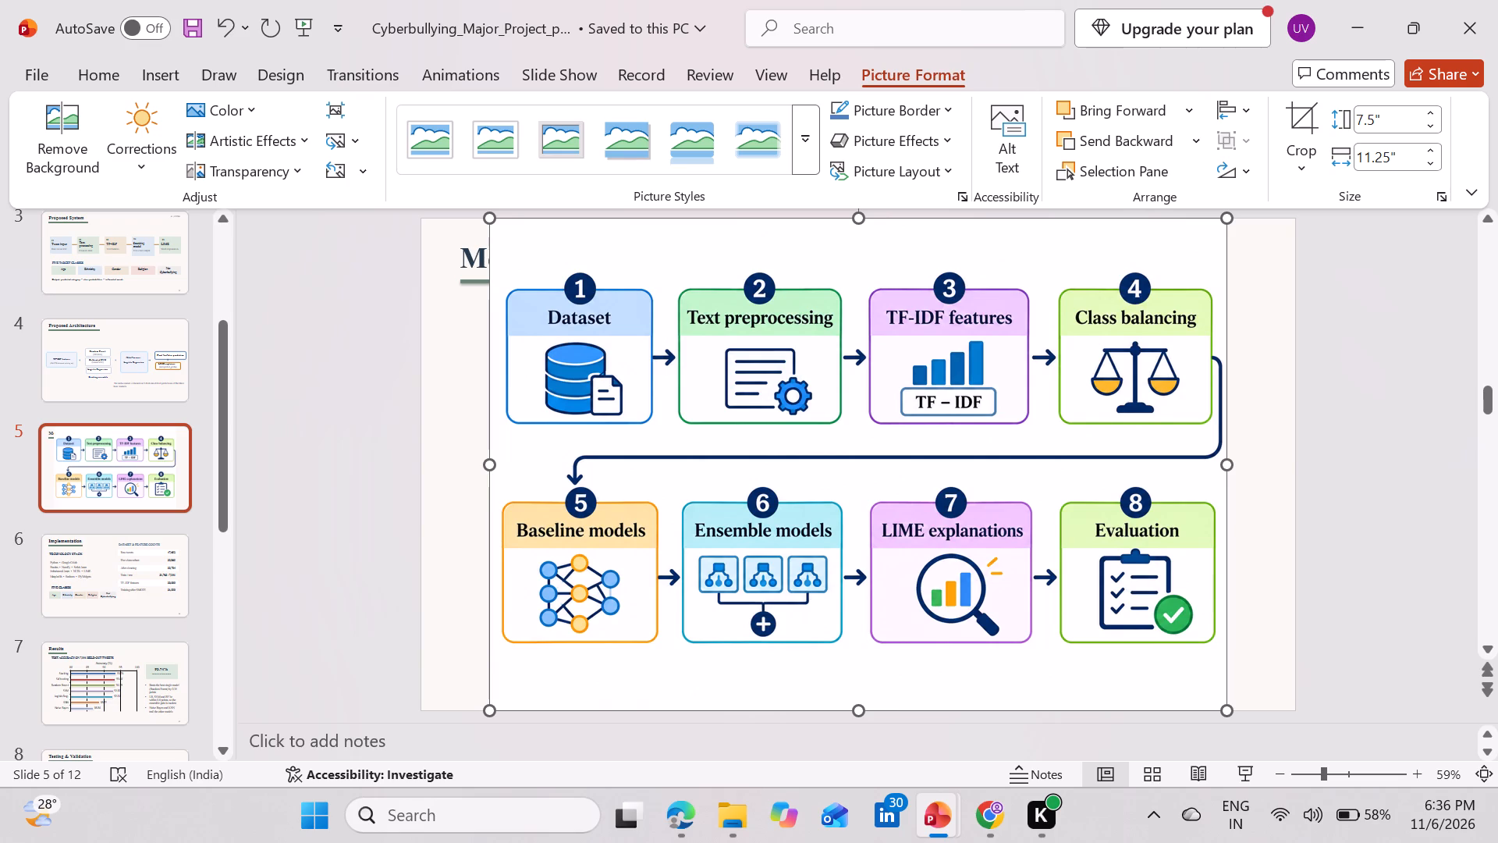
Reduce the new flowchart picture's height to about 5.76" and position it below the Methodology heading, within the slide's lower edge.
{"action": "scroll", "coordinate": [915, 370], "scroll_direction": "up", "scroll_amount": 2}
{"action": "left_click_drag", "start_coordinate": [858, 245], "coordinate": [854, 333]}
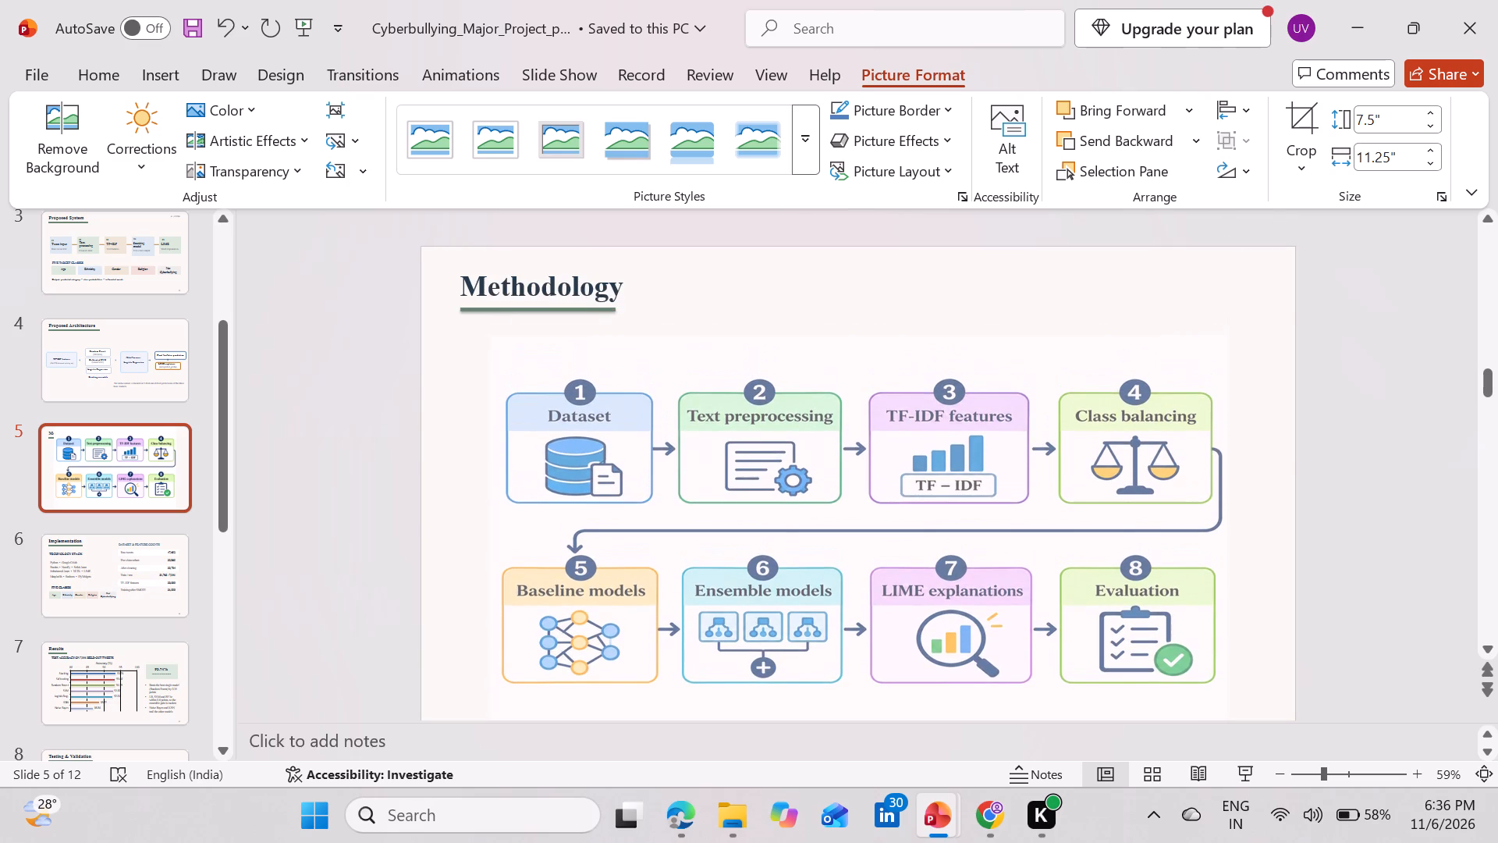
{"action": "left_click_drag", "start_coordinate": [854, 333], "coordinate": [853, 336]}
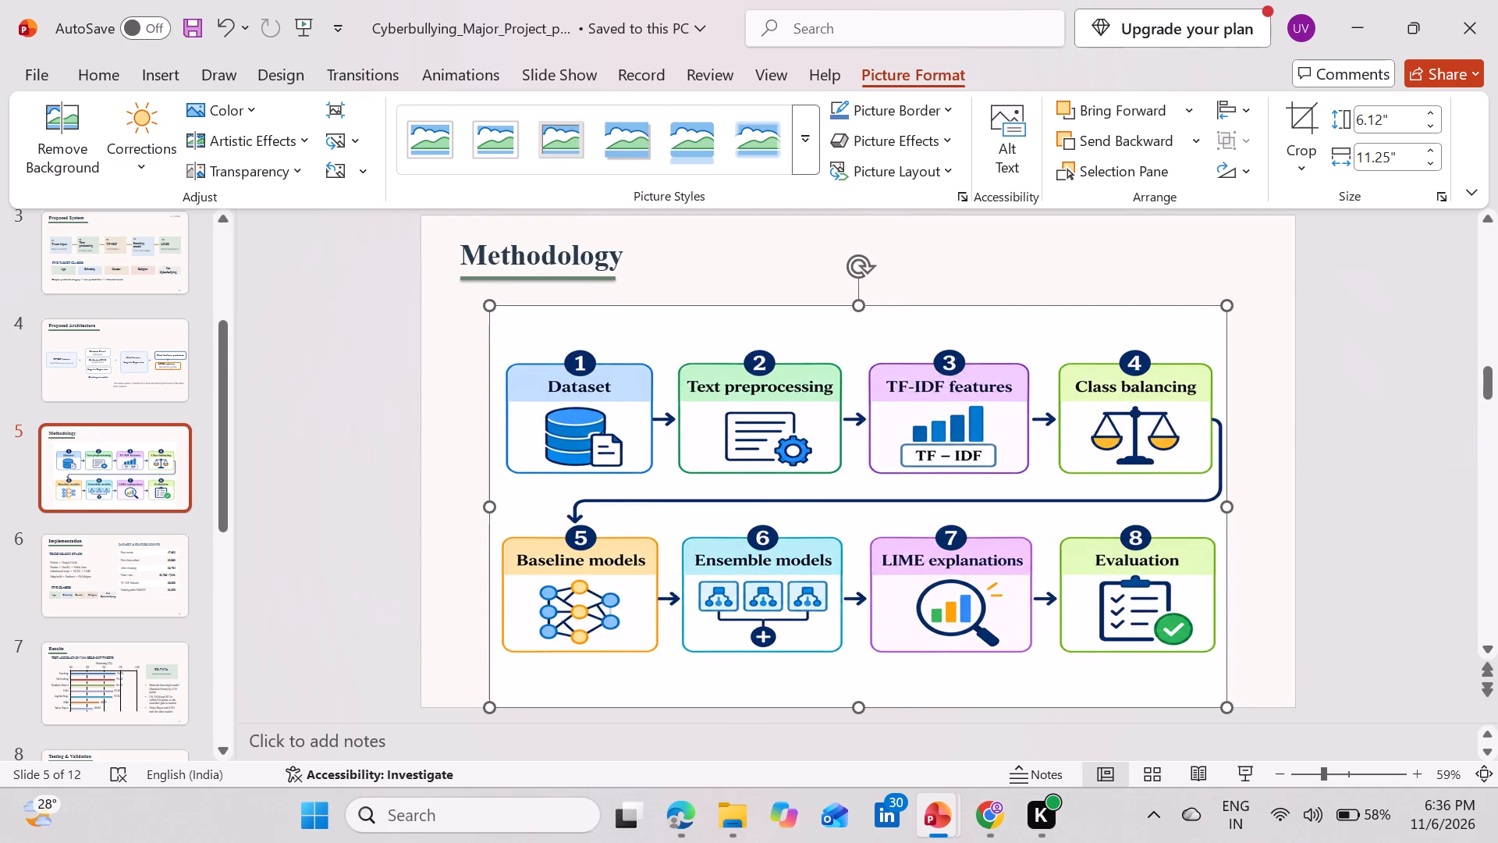
{"action": "left_click_drag", "start_coordinate": [856, 499], "coordinate": [843, 493]}
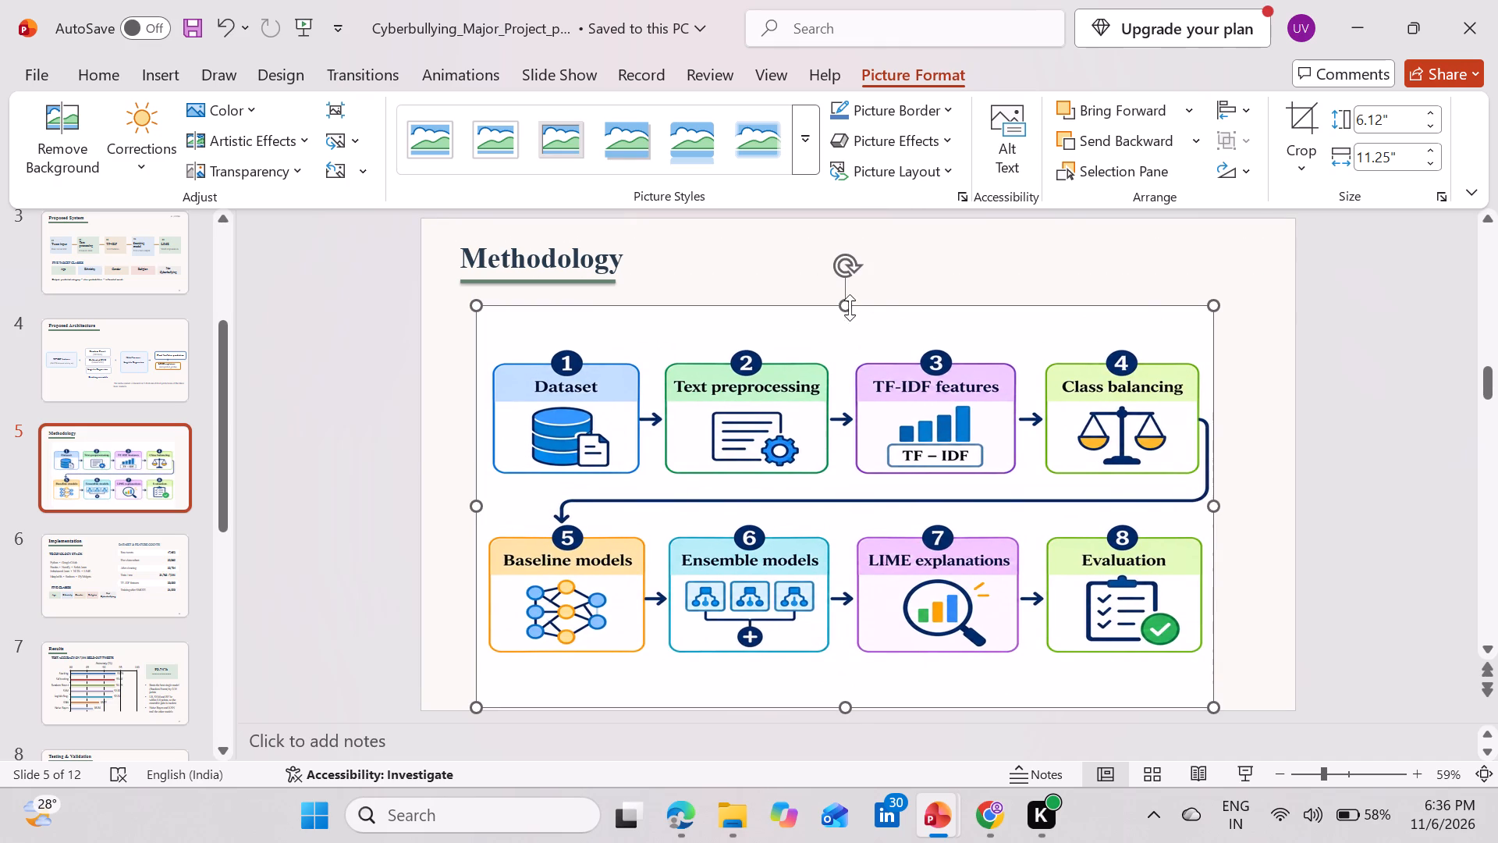
{"action": "left_click_drag", "start_coordinate": [850, 307], "coordinate": [840, 355]}
{"action": "left_click_drag", "start_coordinate": [800, 498], "coordinate": [800, 453]}
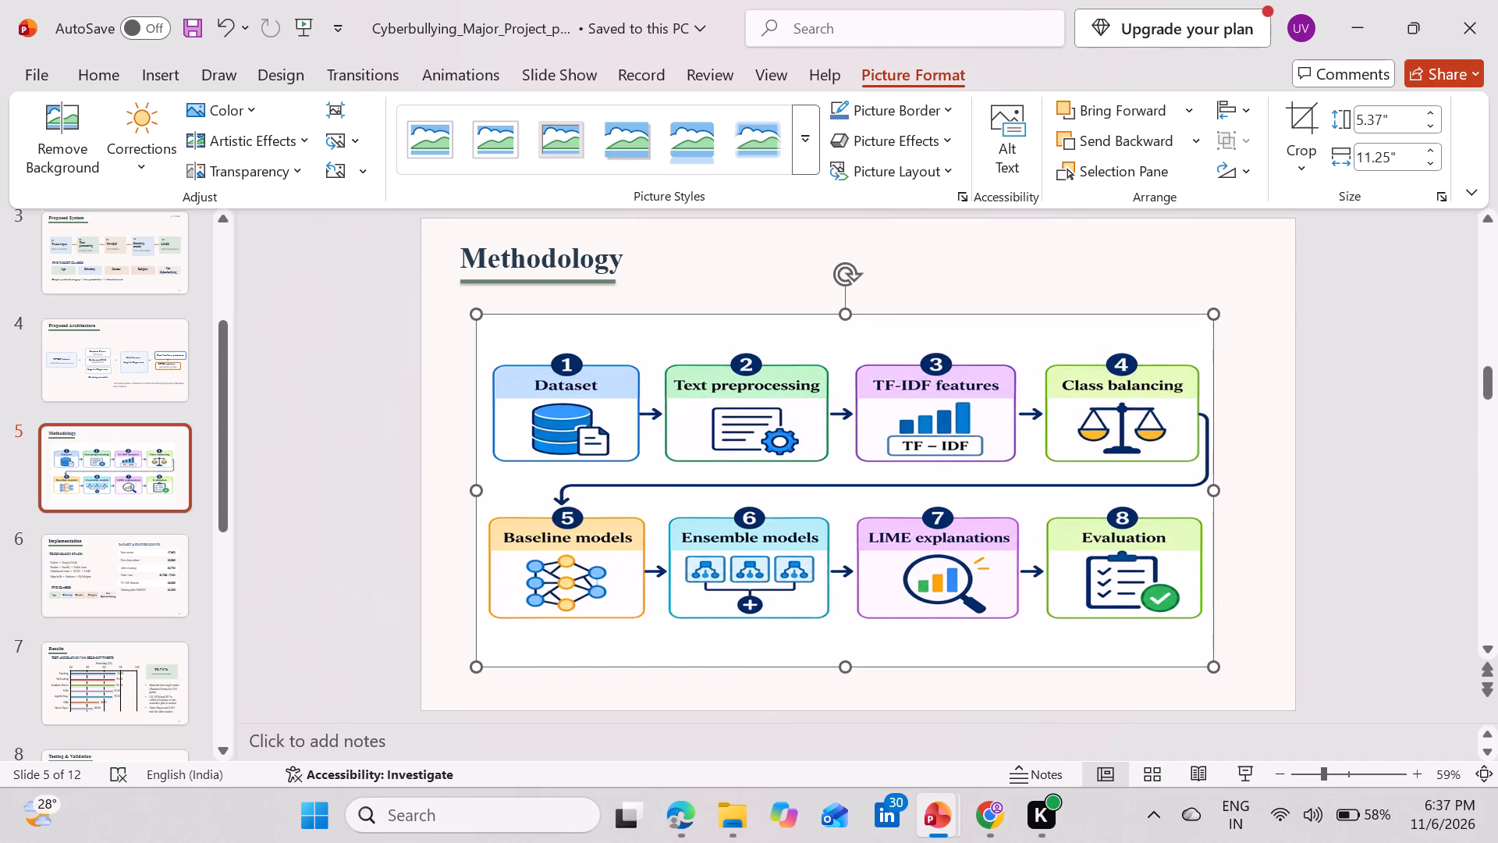
{"action": "left_click_drag", "start_coordinate": [844, 664], "coordinate": [846, 694]}
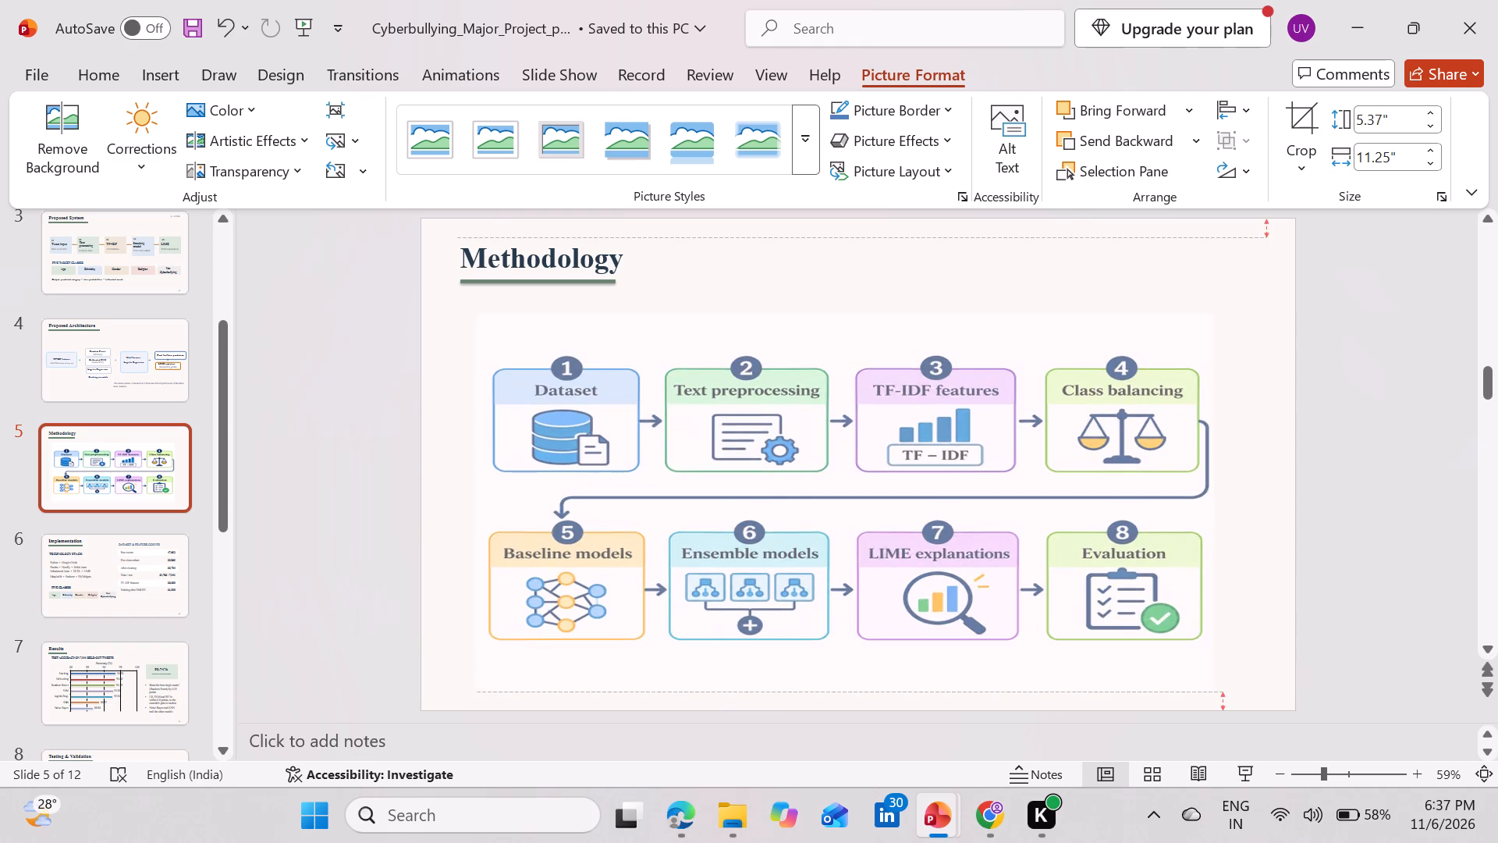
{"action": "left_click_drag", "start_coordinate": [846, 694], "coordinate": [846, 693]}
{"action": "left_click_drag", "start_coordinate": [857, 550], "coordinate": [857, 538]}
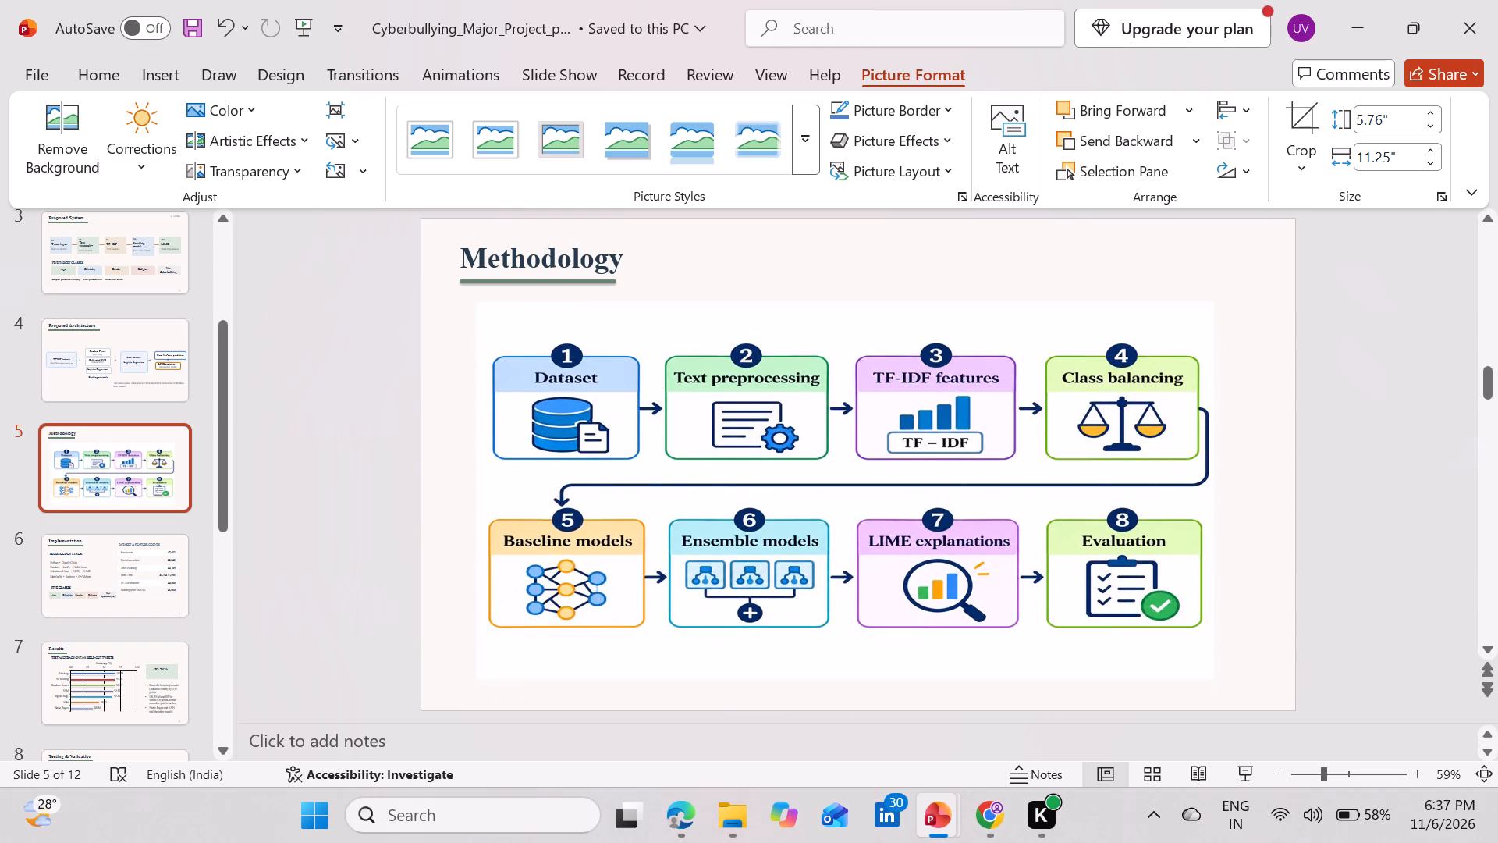
{"action": "left_click", "coordinate": [1265, 489]}
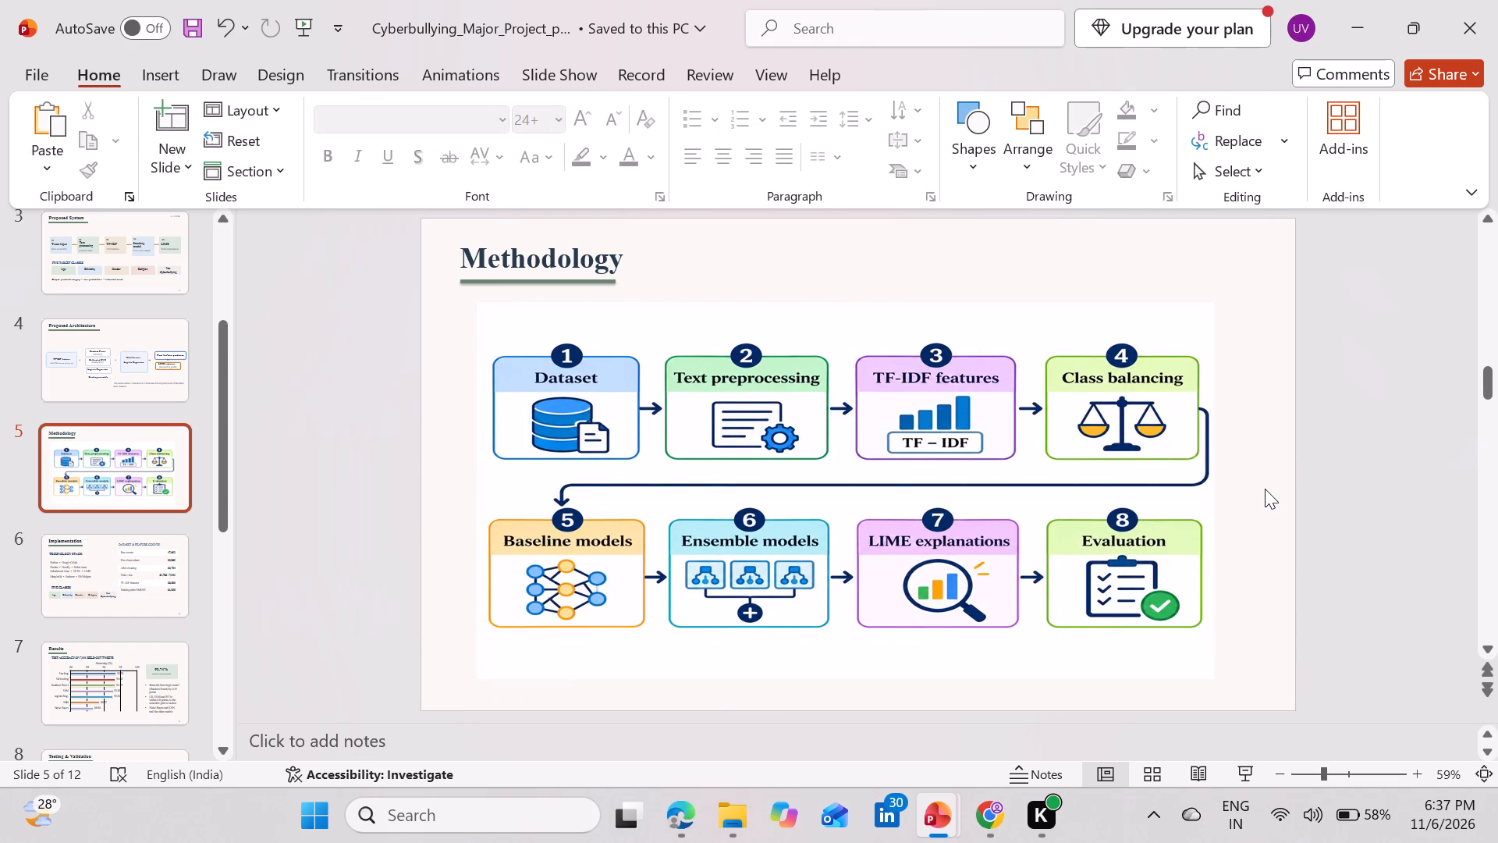
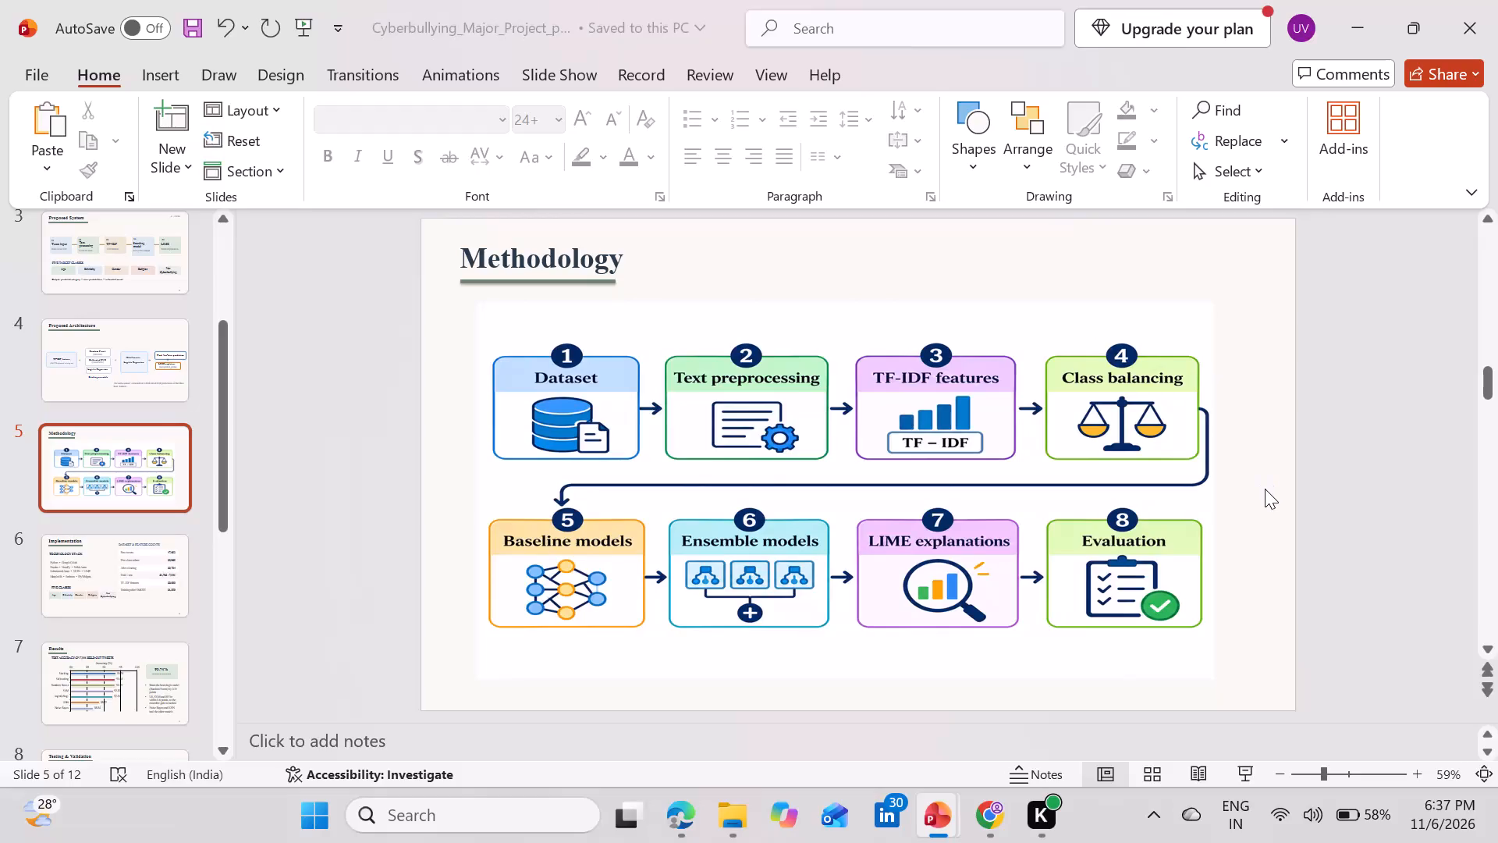
Close the cyberbullying project deck and the Chrome window with the ChatGPT flowchart conversation.
{"action": "left_click", "coordinate": [1468, 390]}
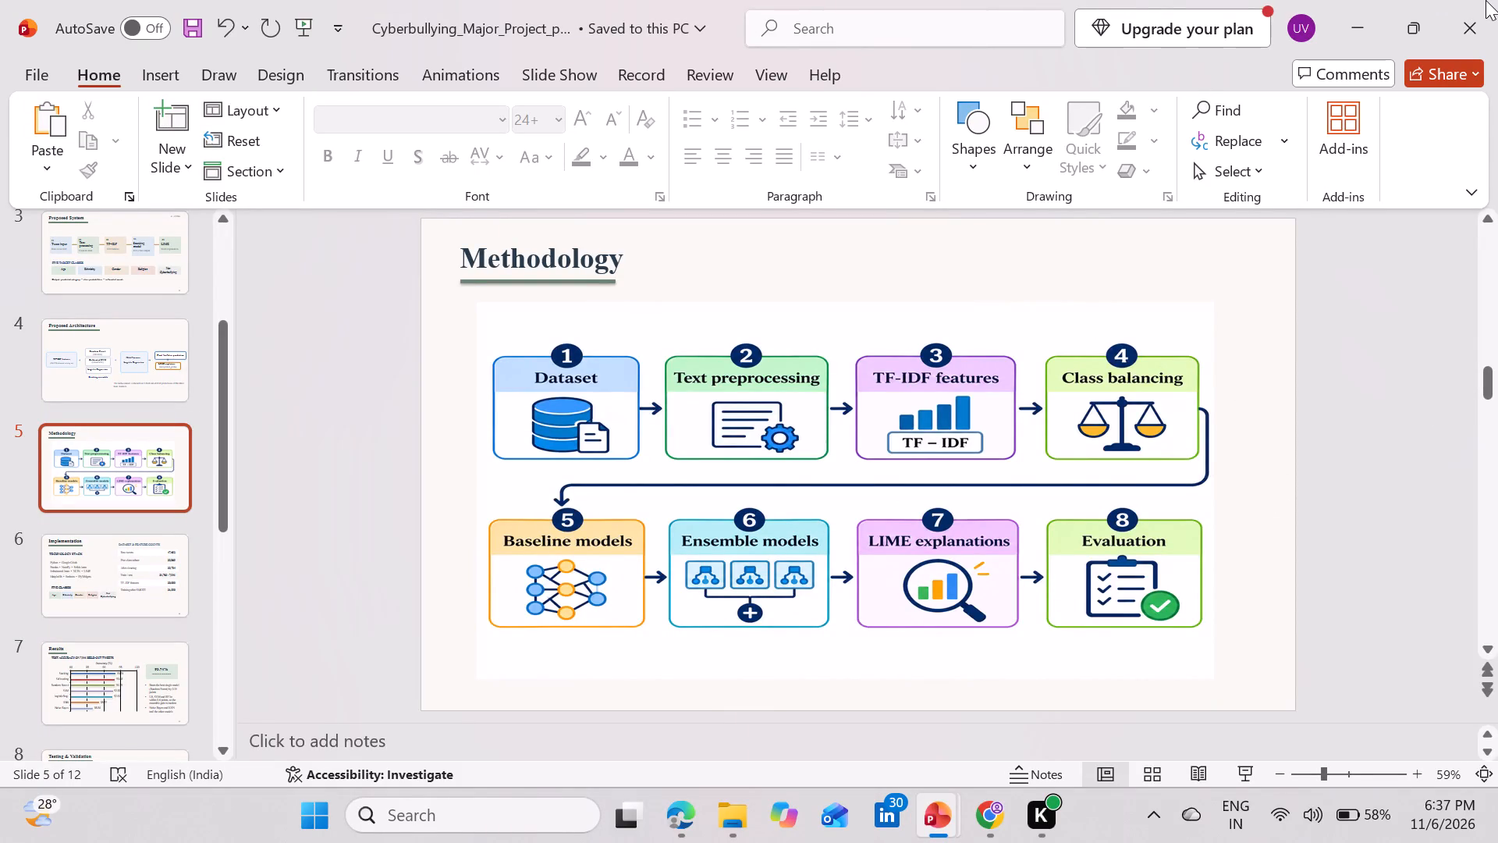
{"action": "left_click", "coordinate": [1486, 0]}
{"action": "left_click", "coordinate": [1486, 0]}
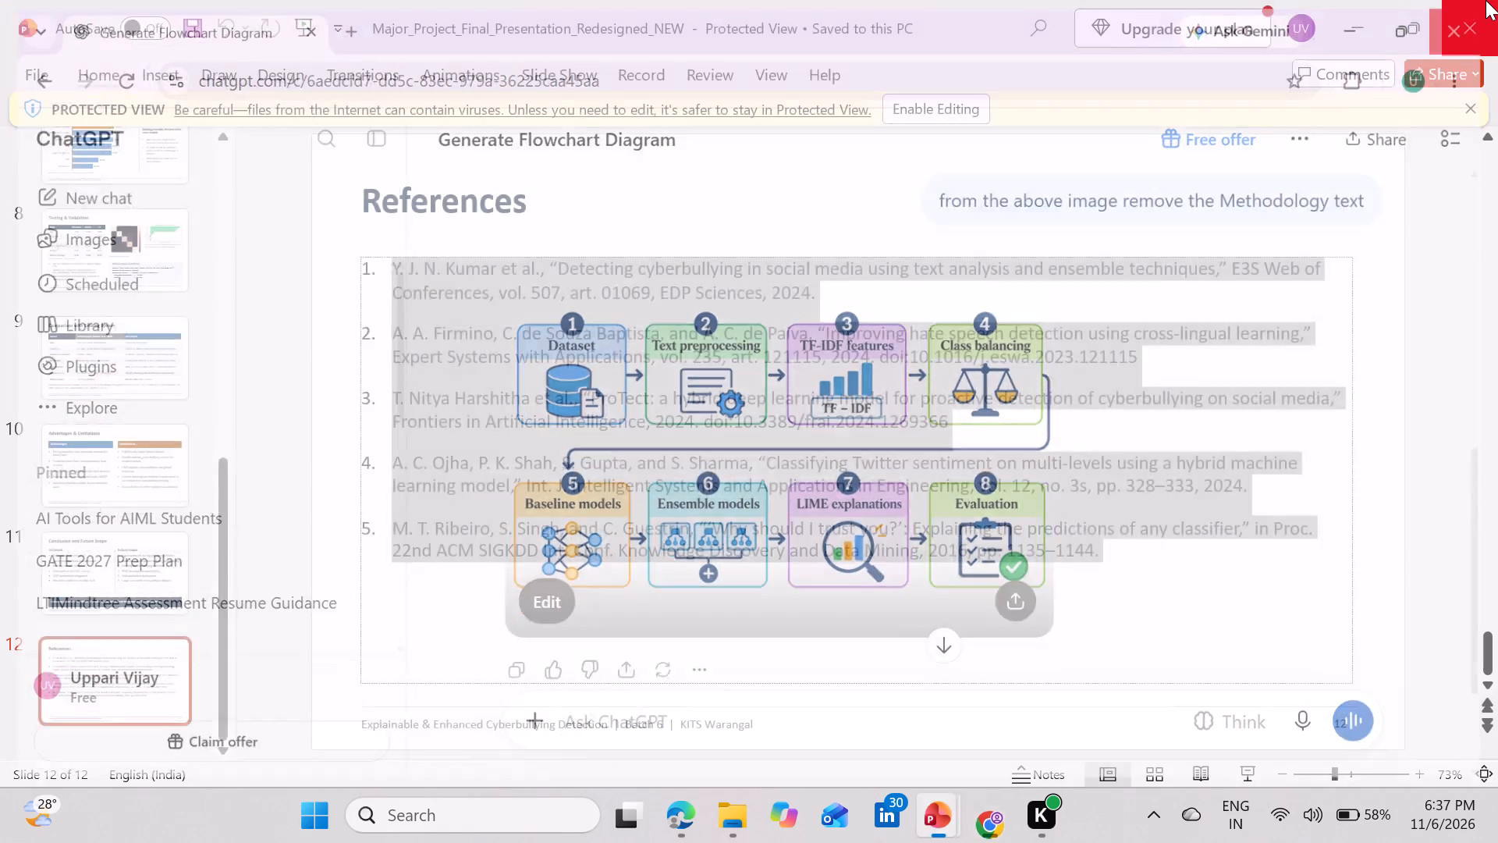